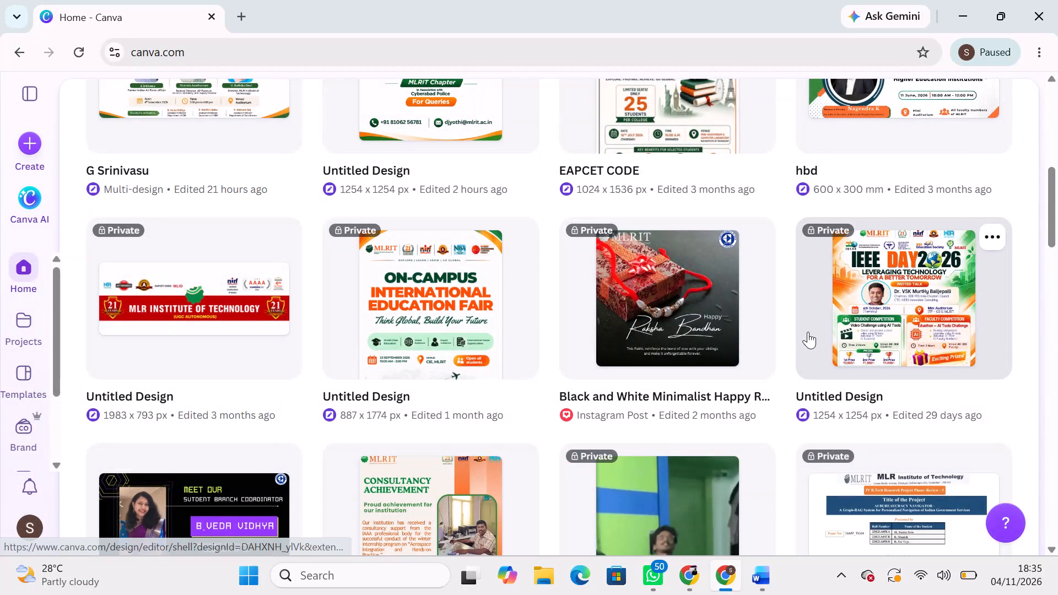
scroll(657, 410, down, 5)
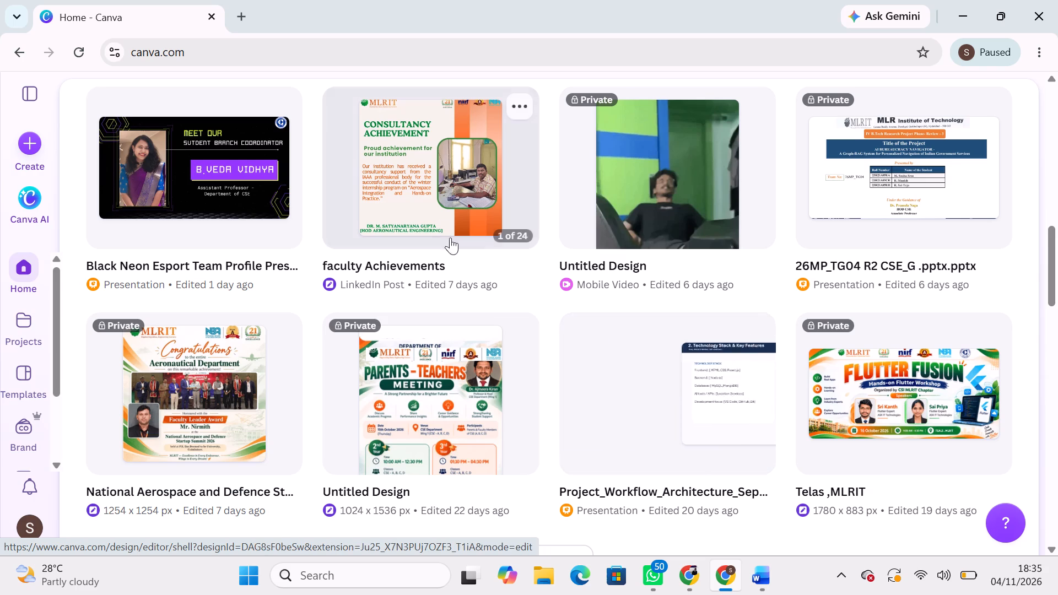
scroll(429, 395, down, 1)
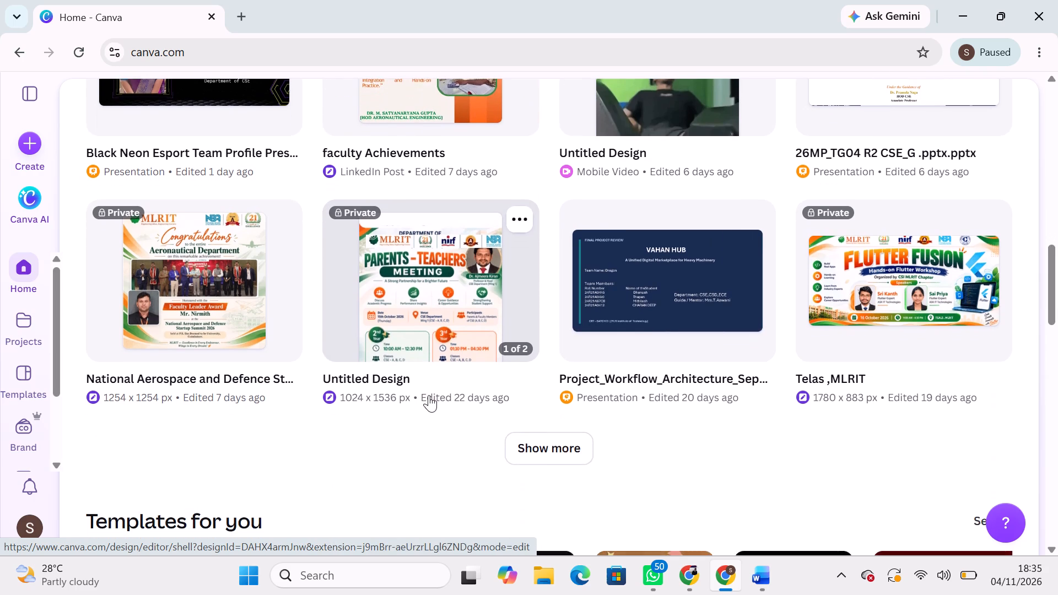
Open the template library from the home page and browse its Instagram Post template category.
scroll(429, 395, down, 1)
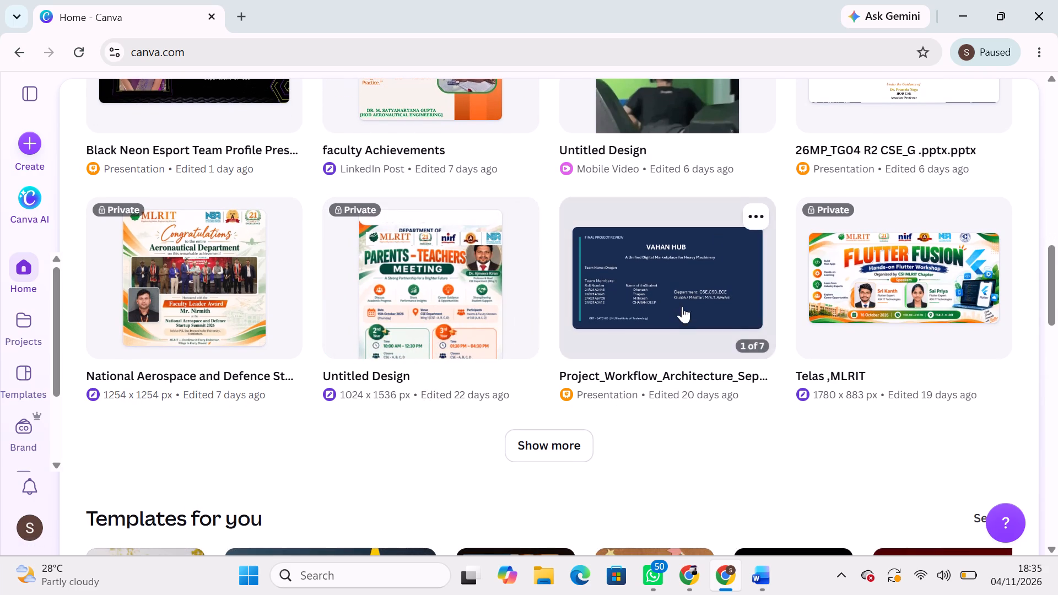
scroll(682, 306, up, 6)
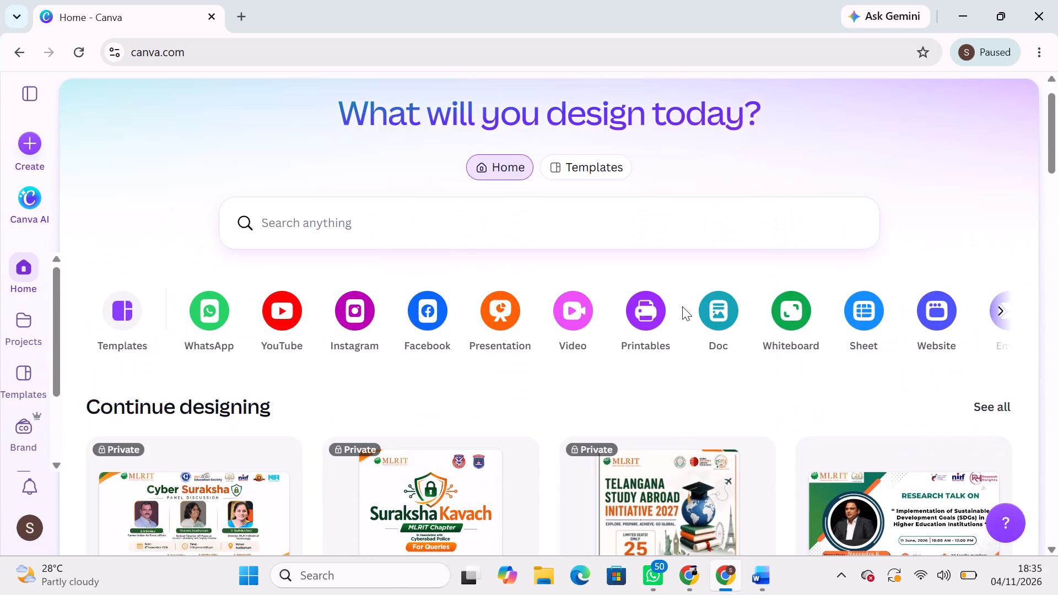
scroll(682, 306, up, 1)
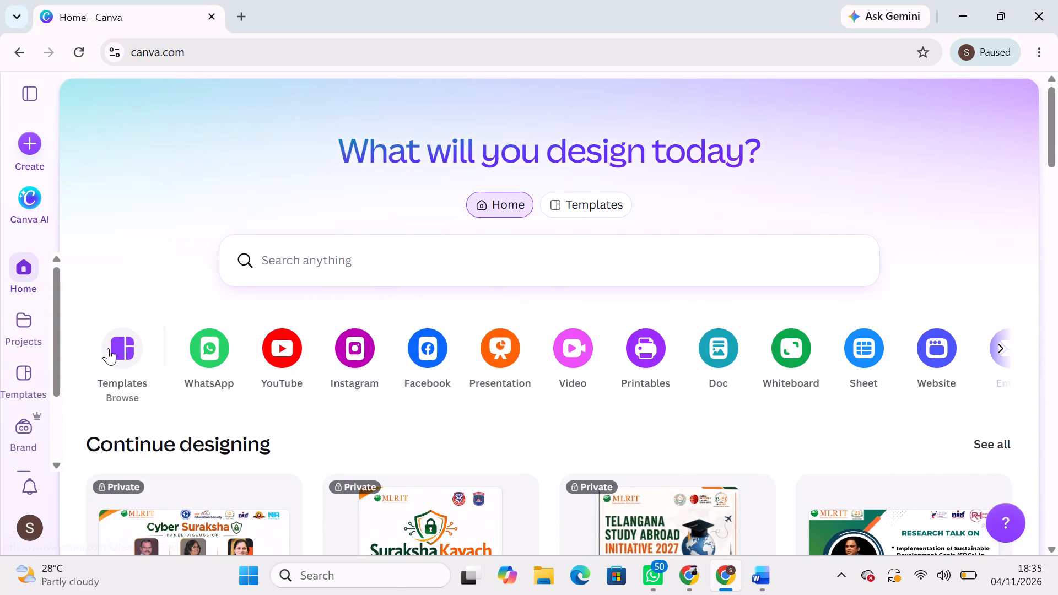
click(108, 348)
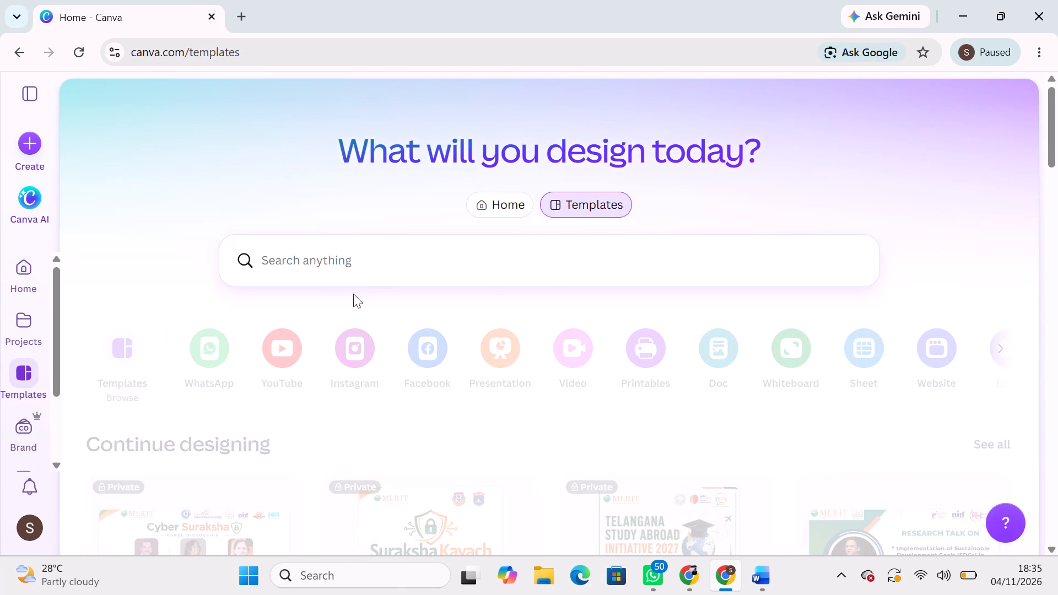
drag(356, 291, 368, 268)
click(368, 268)
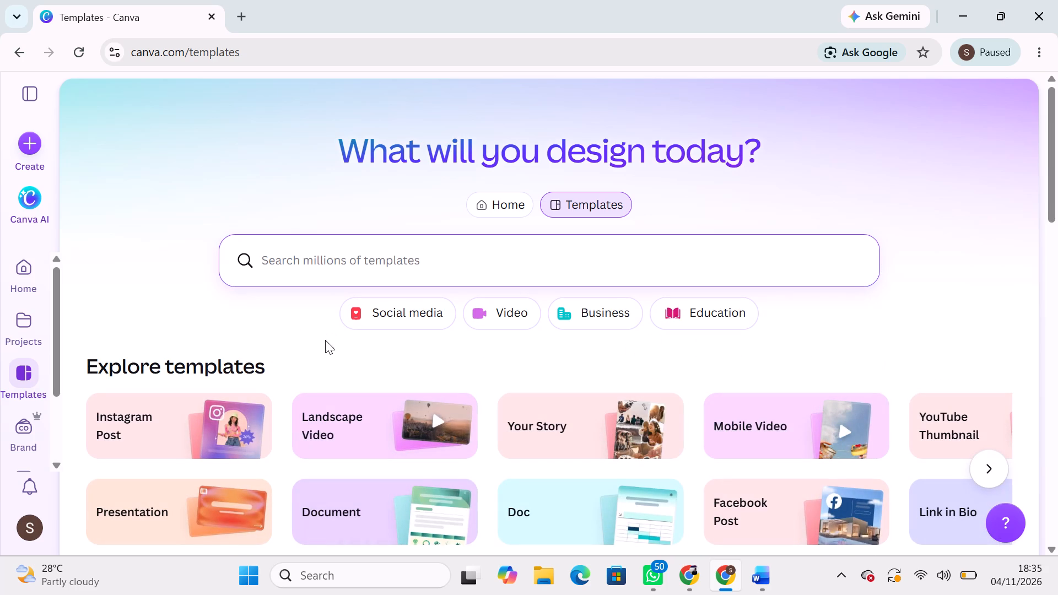
scroll(363, 346, down, 1)
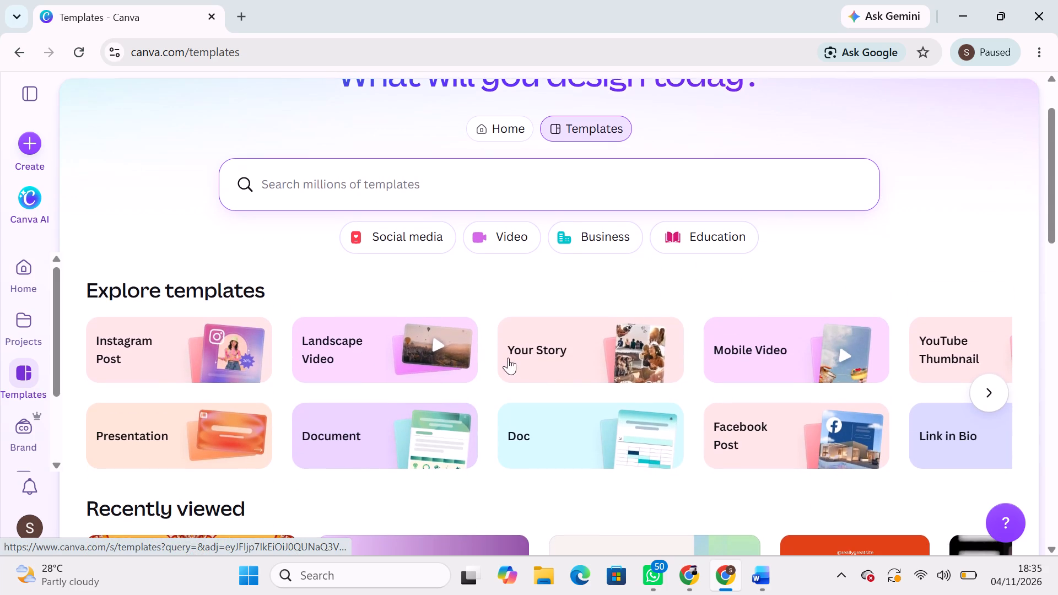
click(184, 326)
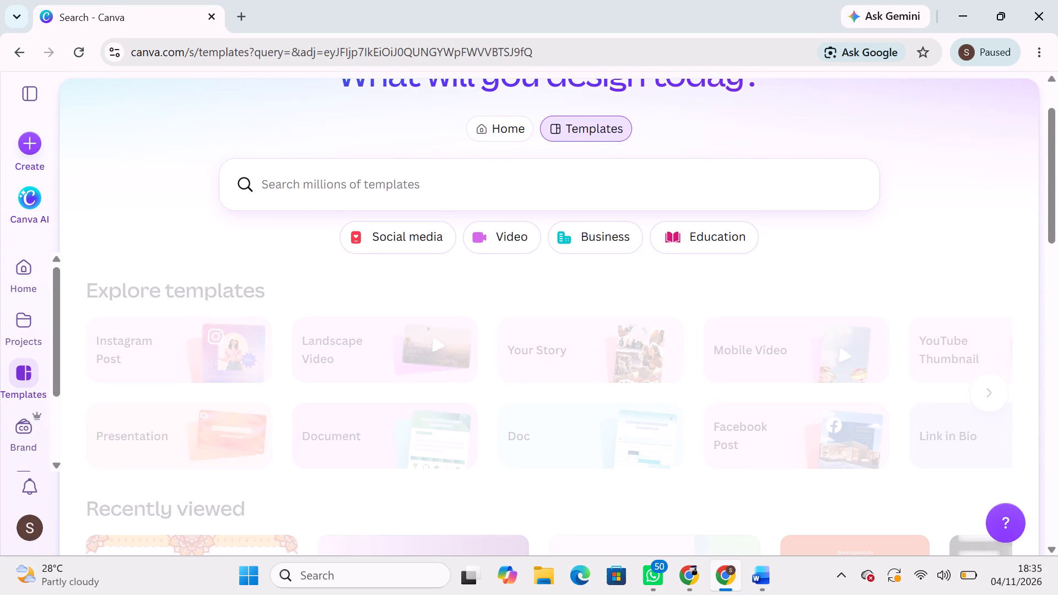
Search the Instagram Post templates for "dwali".
click(344, 256)
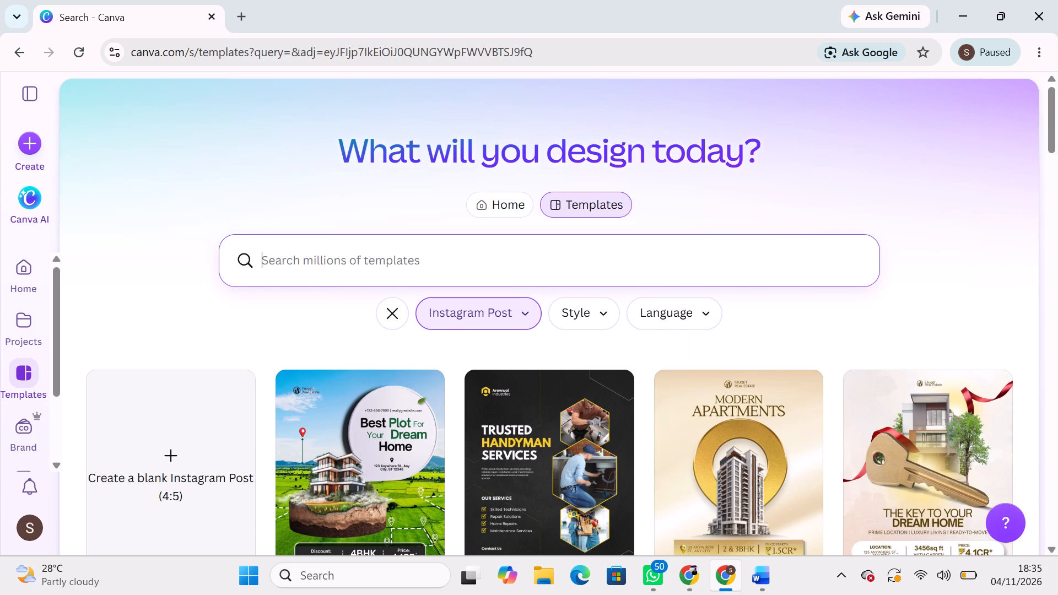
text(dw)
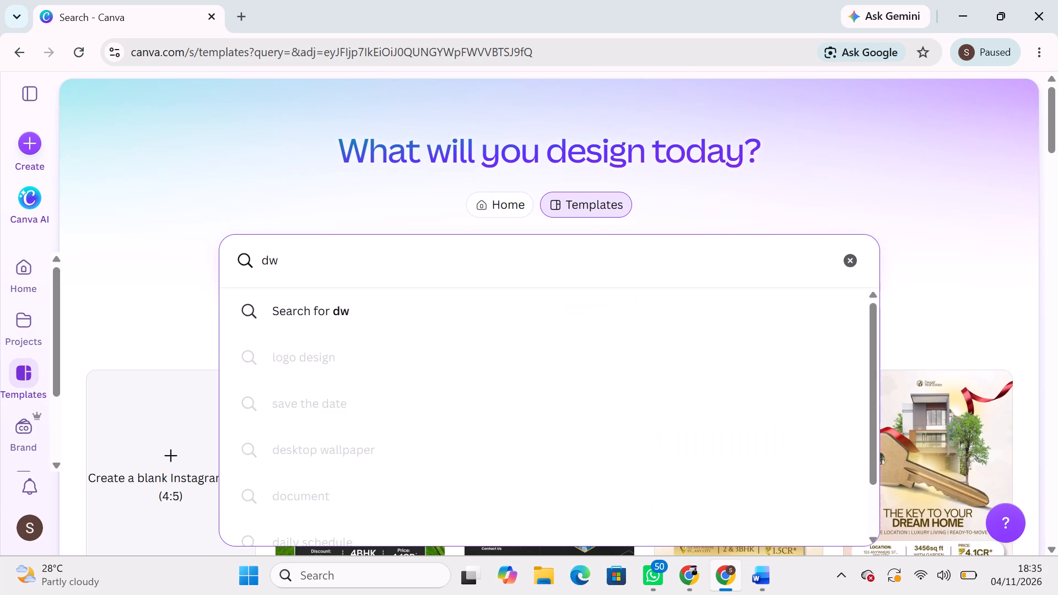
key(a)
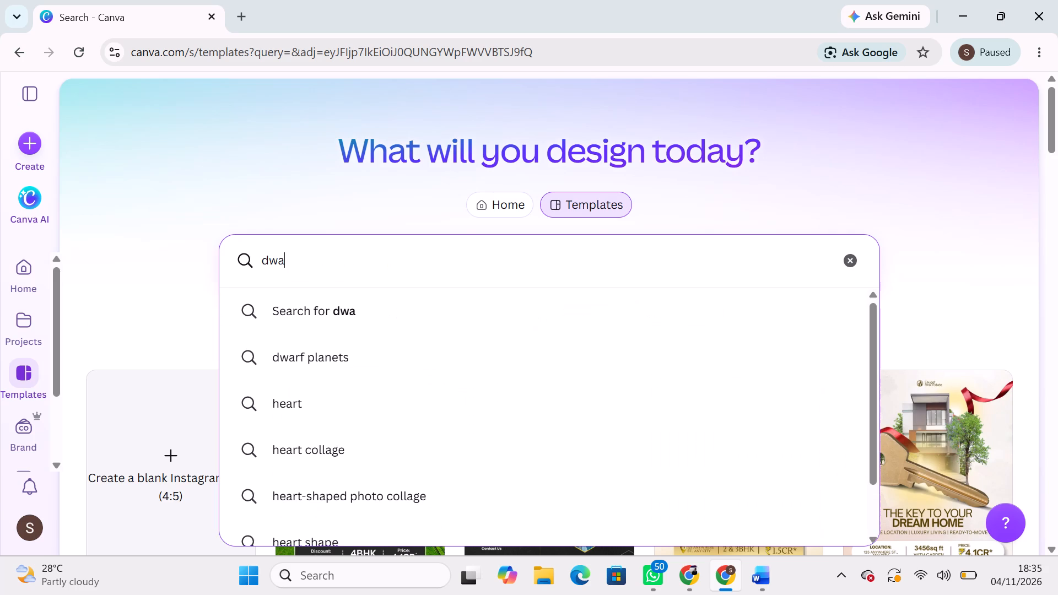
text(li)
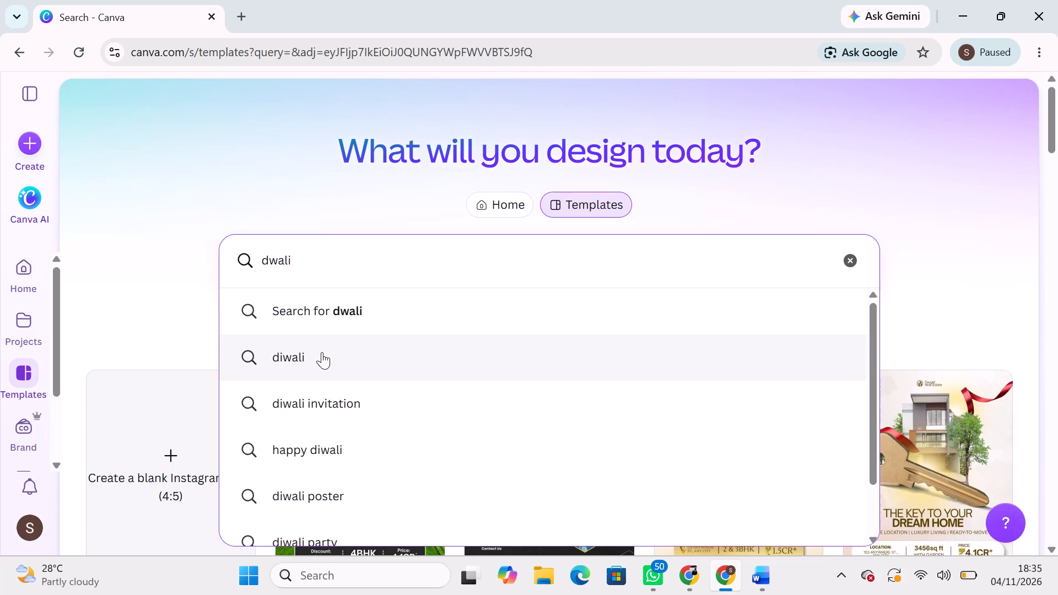
Search the Instagram Post templates for "happy diwali".
click(353, 441)
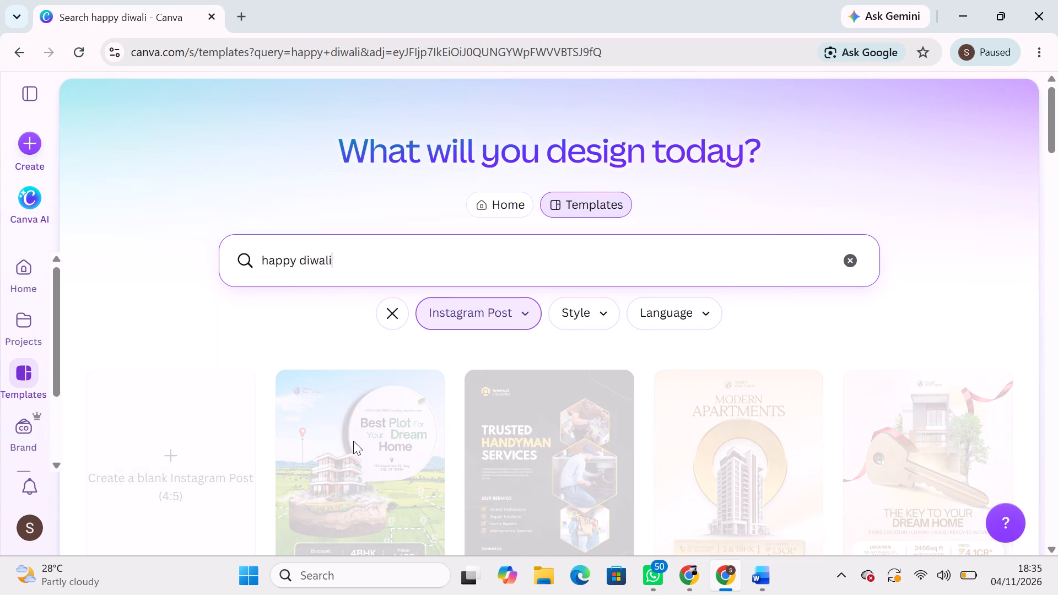
Browse the Happy Diwali Instagram Post templates to compare their designs.
scroll(339, 470, down, 1)
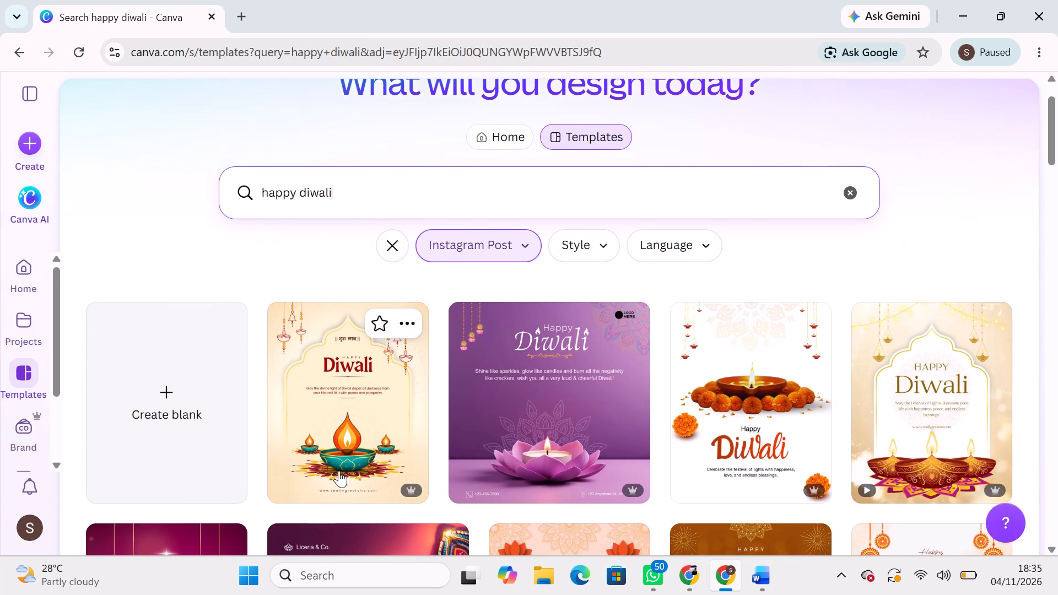
scroll(339, 470, down, 1)
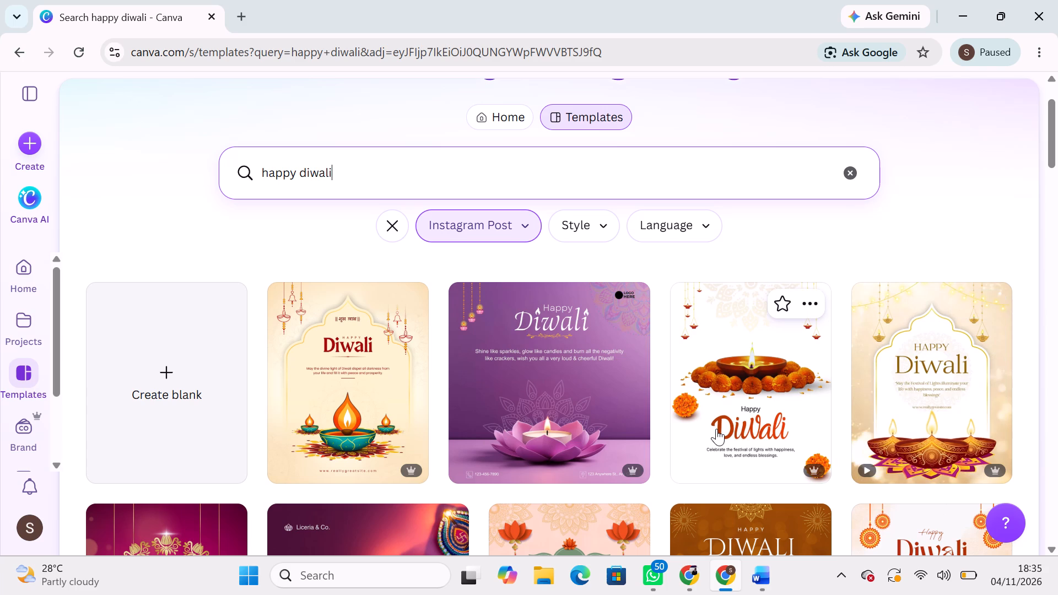
scroll(716, 429, down, 3)
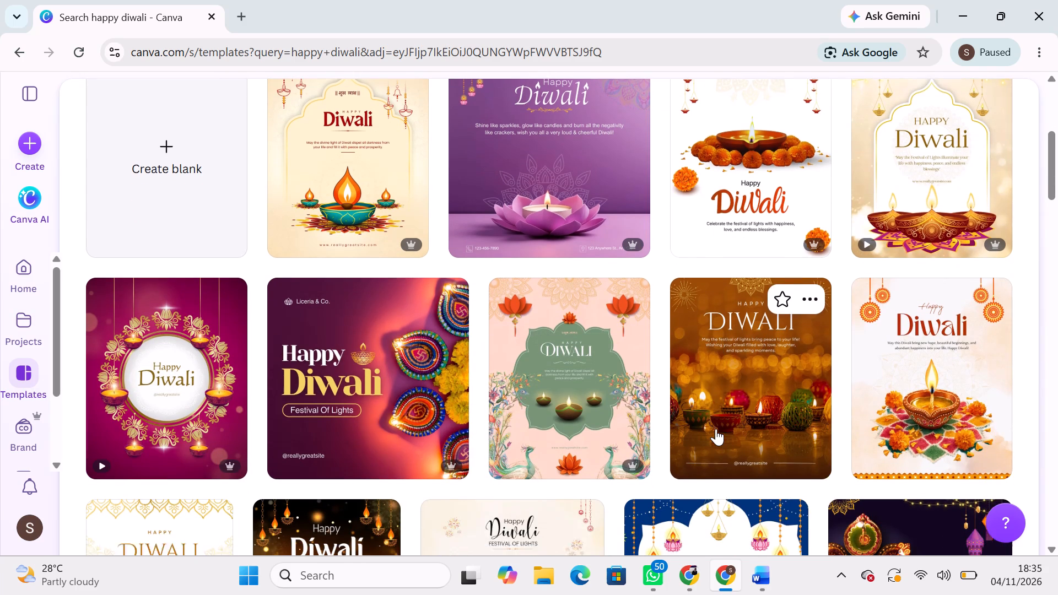
scroll(716, 429, down, 1)
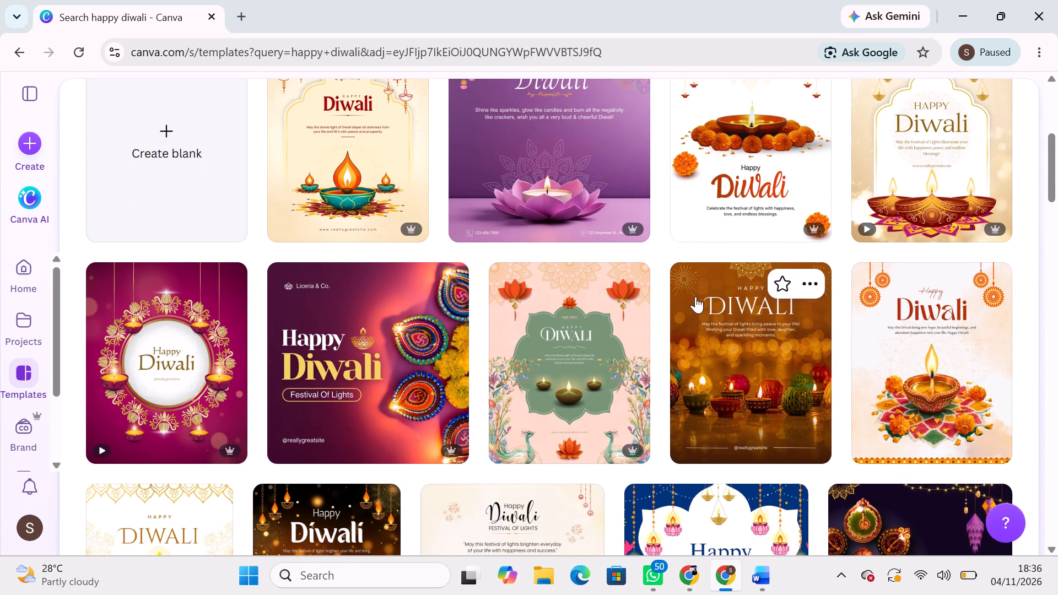
scroll(695, 296, down, 4)
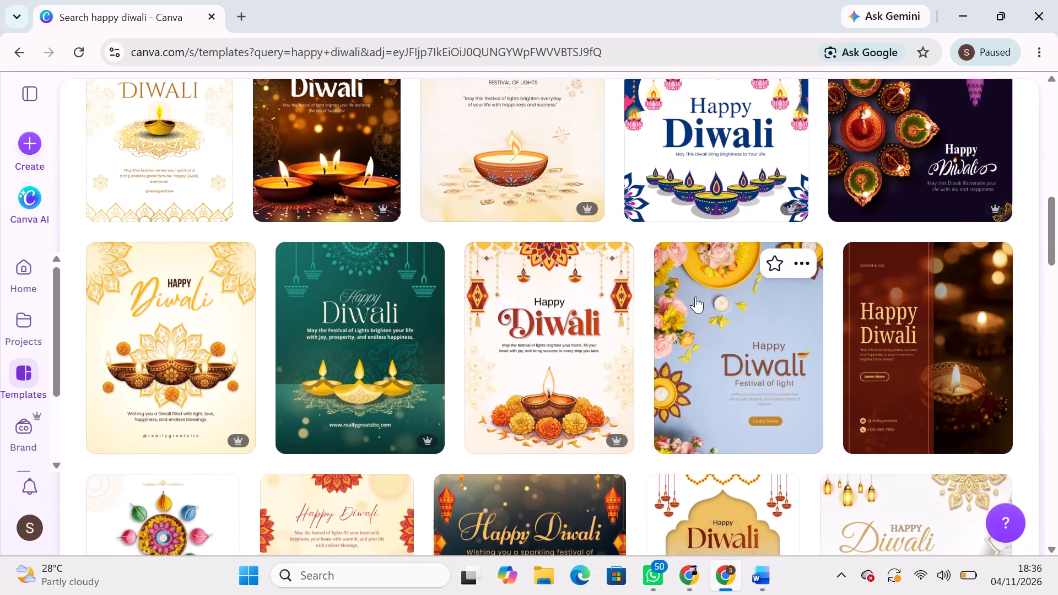
scroll(614, 389, down, 3)
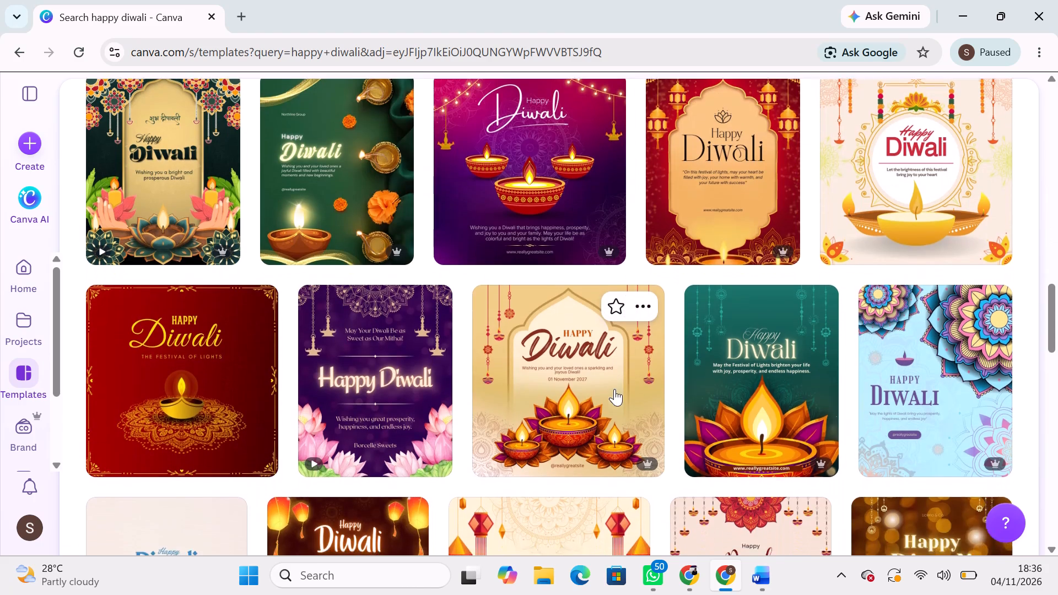
scroll(614, 389, down, 3)
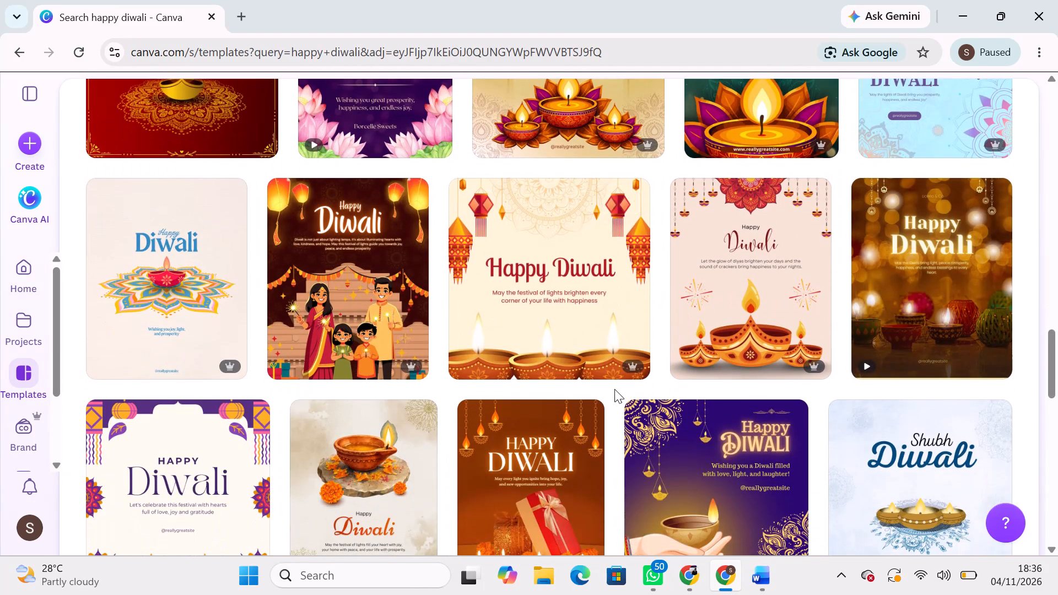
scroll(496, 400, down, 3)
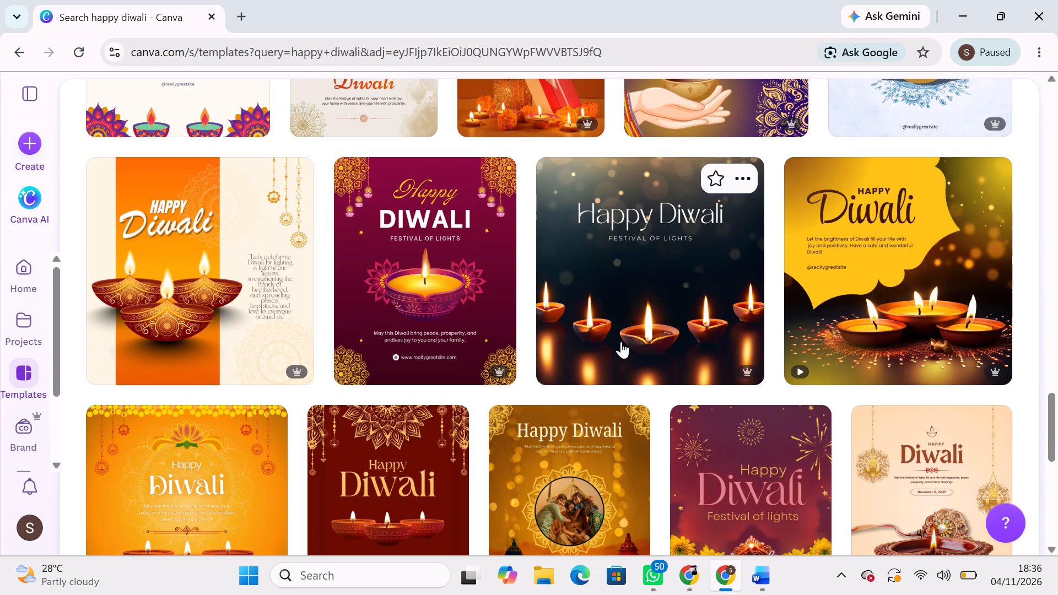
scroll(596, 434, down, 2)
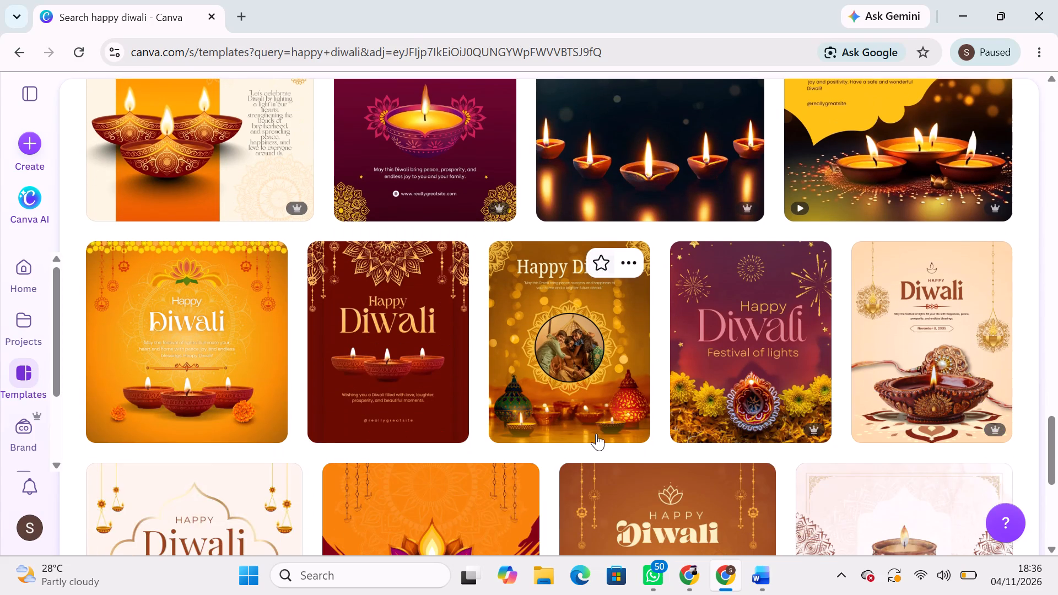
scroll(596, 434, down, 3)
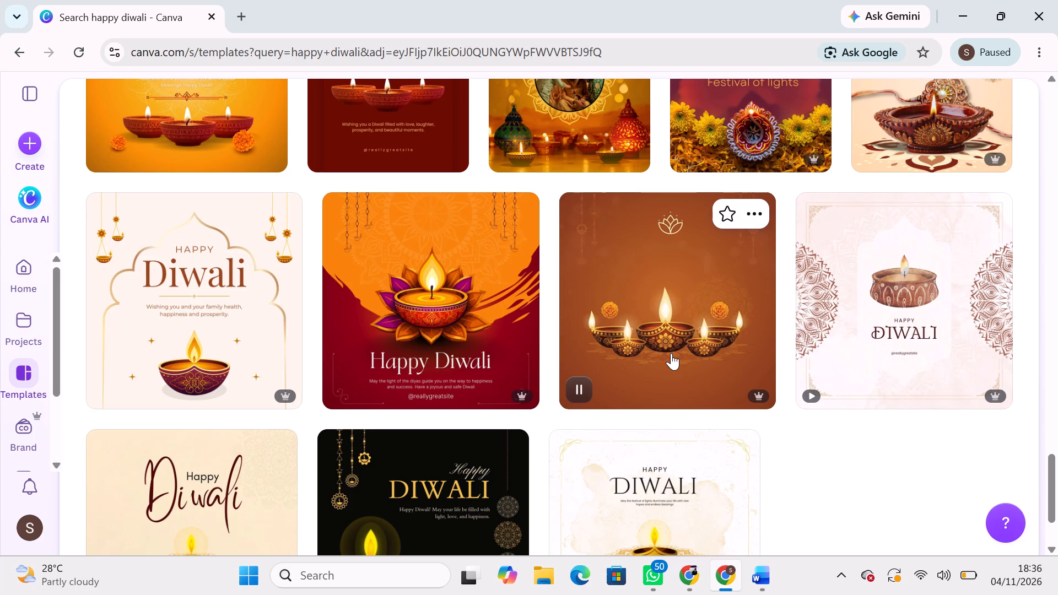
scroll(671, 353, down, 2)
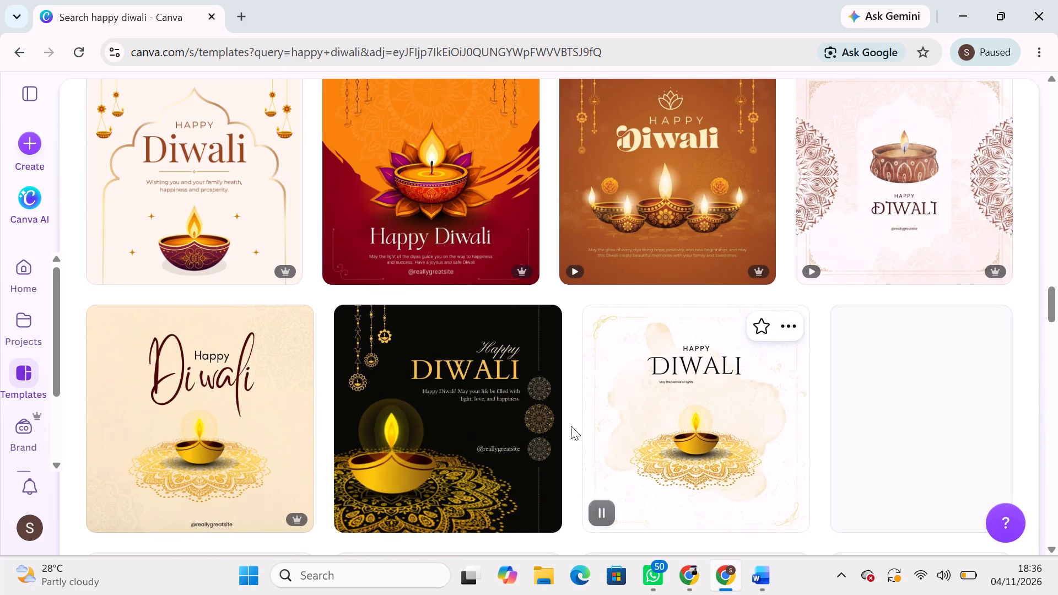
scroll(493, 475, down, 5)
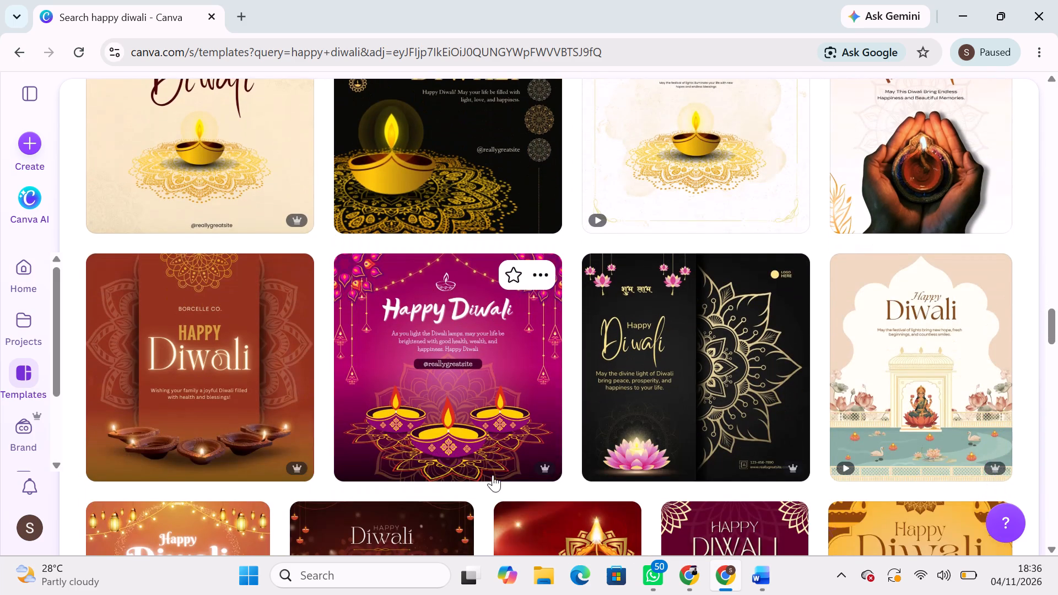
scroll(493, 475, down, 2)
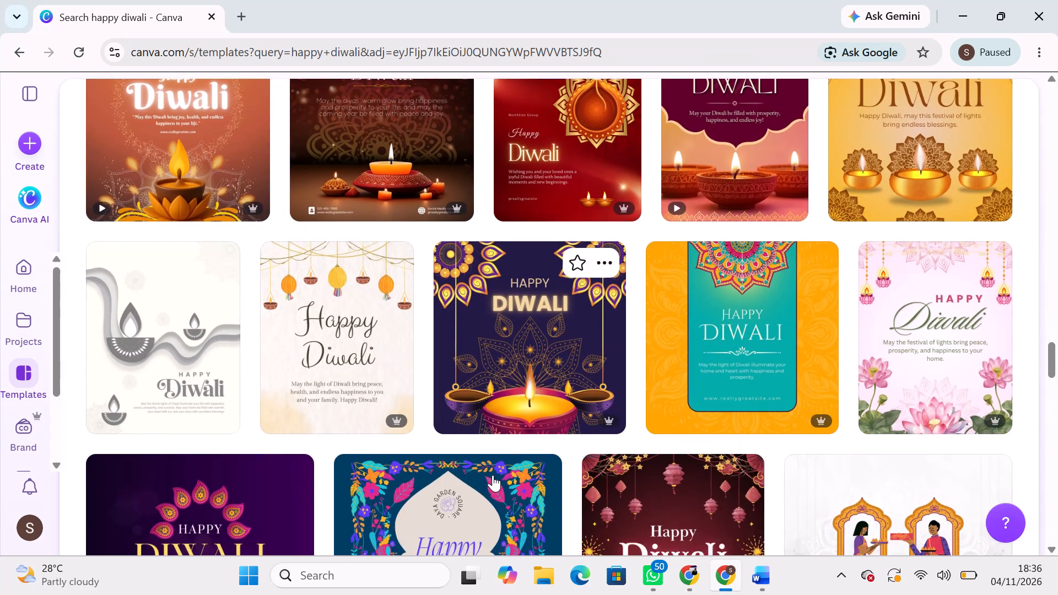
scroll(493, 475, down, 3)
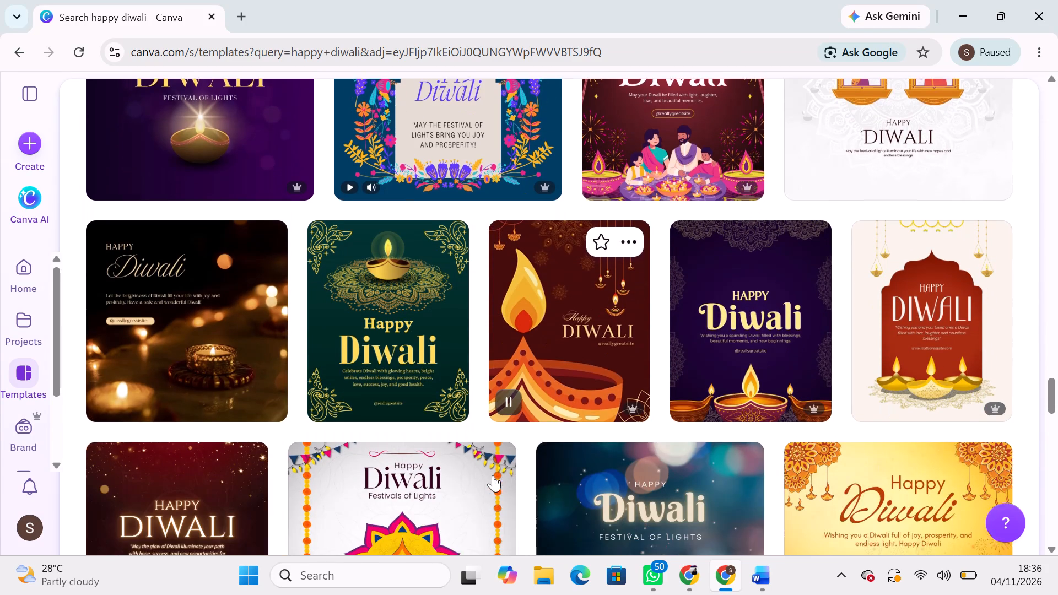
scroll(493, 475, down, 4)
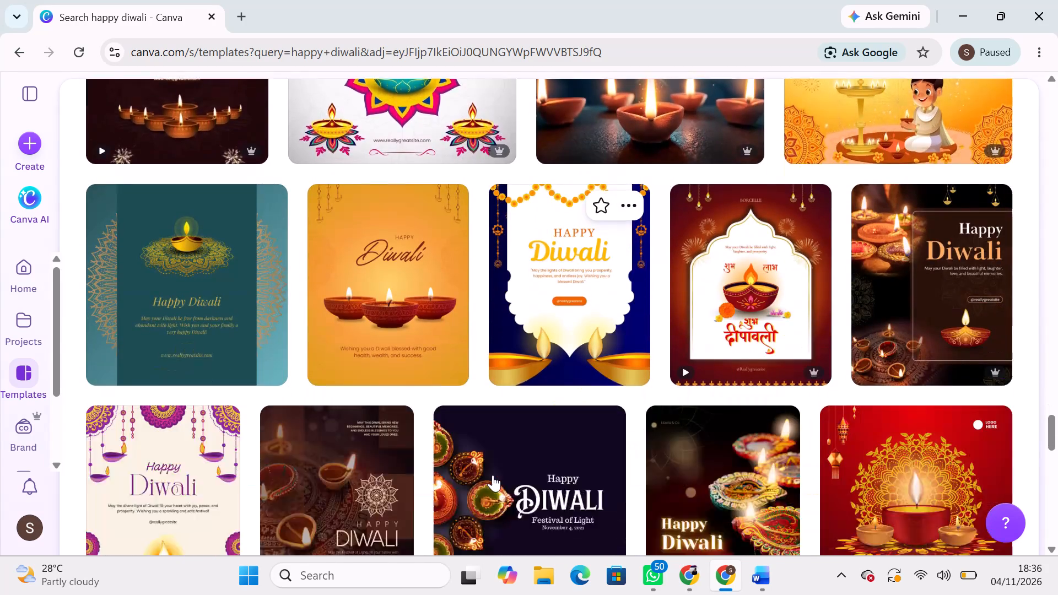
scroll(493, 475, down, 4)
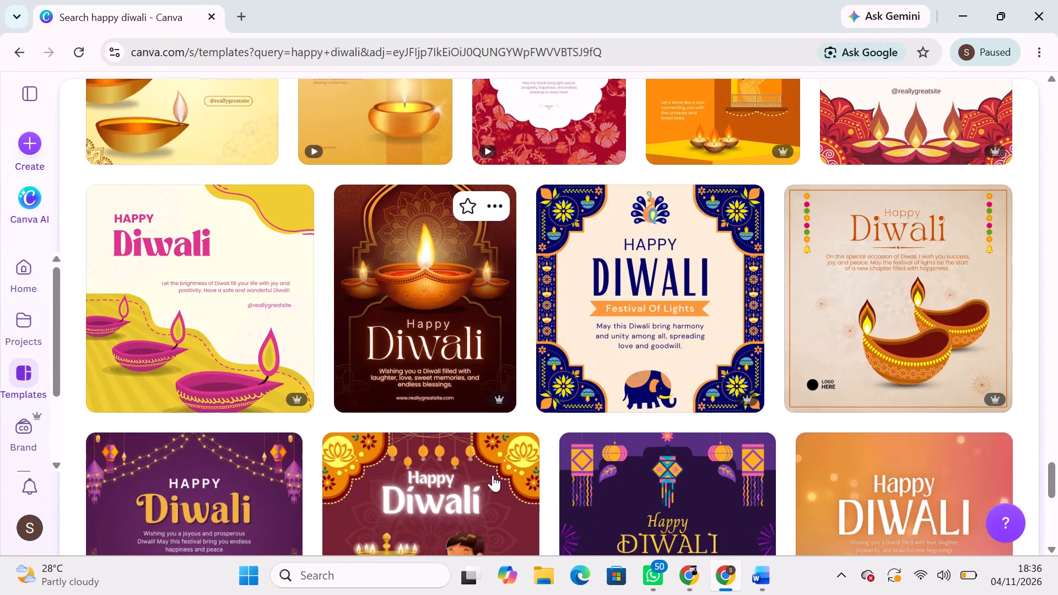
scroll(493, 475, down, 2)
scroll(493, 475, up, 14)
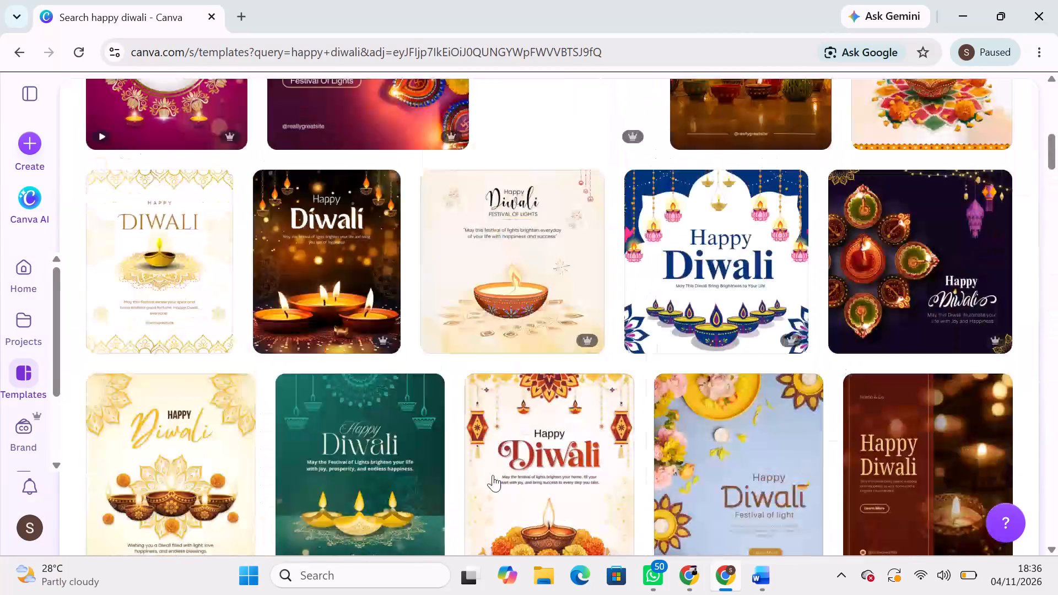
scroll(493, 475, up, 8)
From the designs similar to the Red and Yellow Traditional Diwali Greetings template, open the Orange and Red Modern Happy Diwali Instagram Post for editing.
click(348, 473)
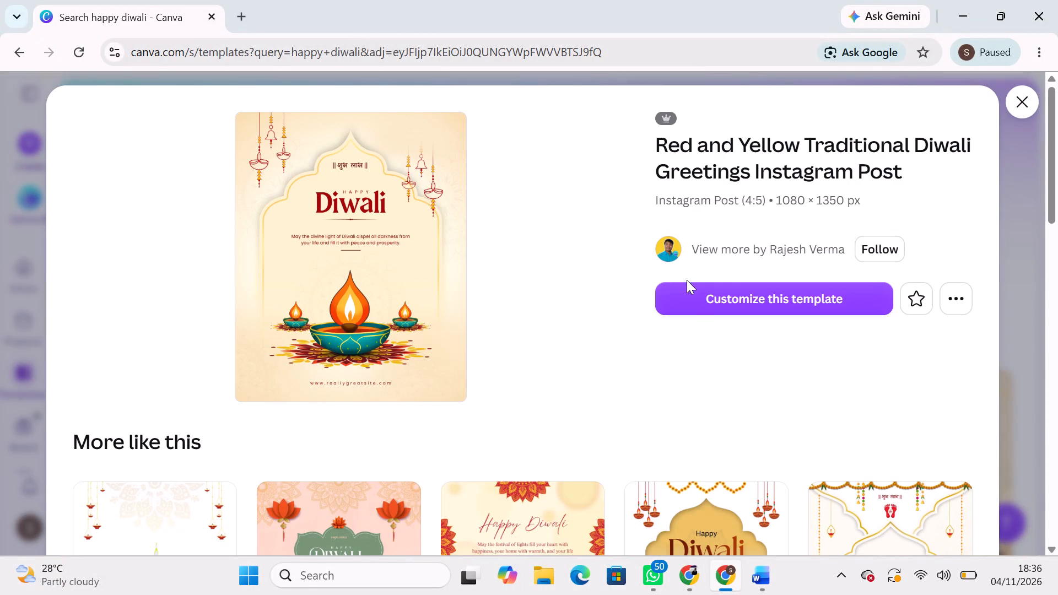
scroll(435, 457, down, 3)
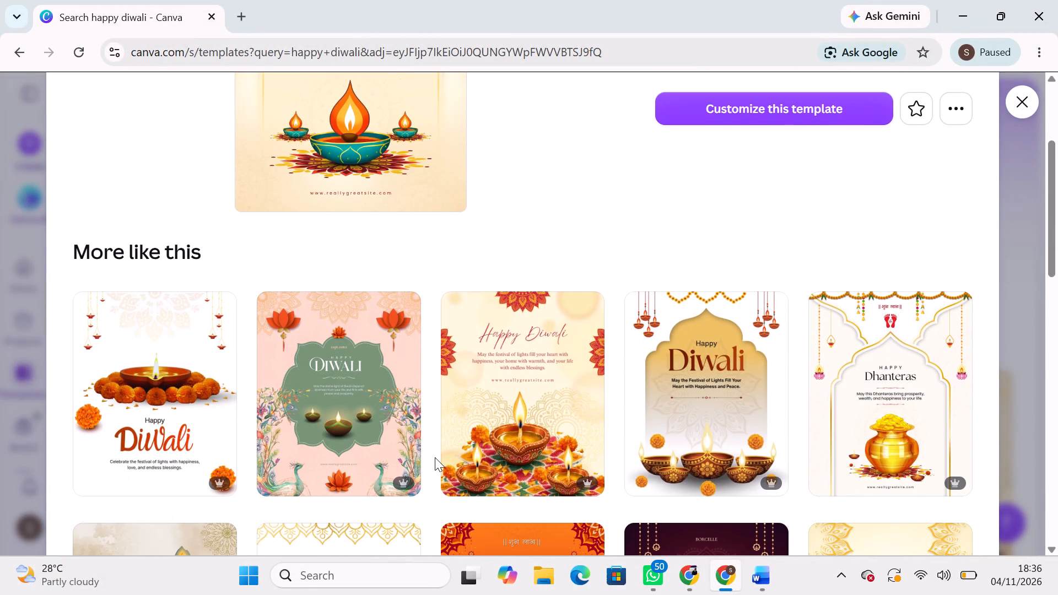
scroll(199, 423, down, 1)
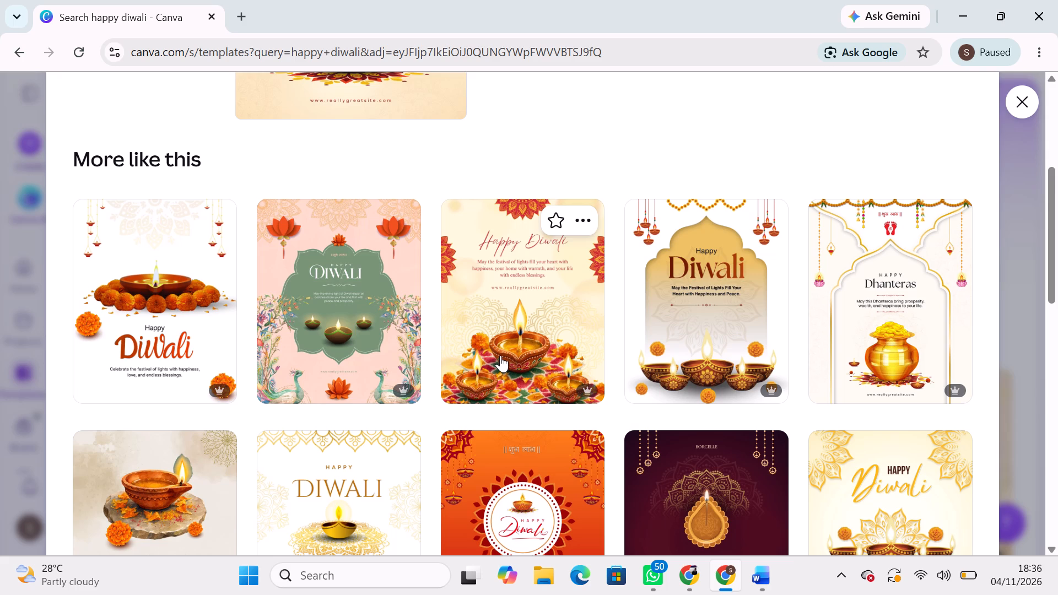
Choose the Orange and Red Modern Happy Diwali Instagram Post from the similar designs and open it for customizing.
click(500, 355)
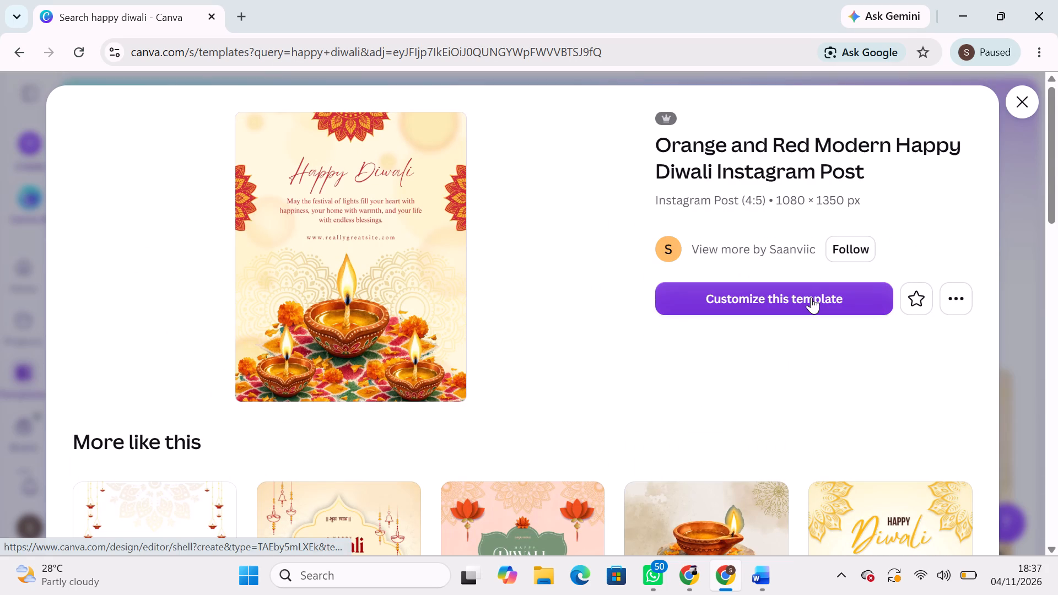
click(811, 297)
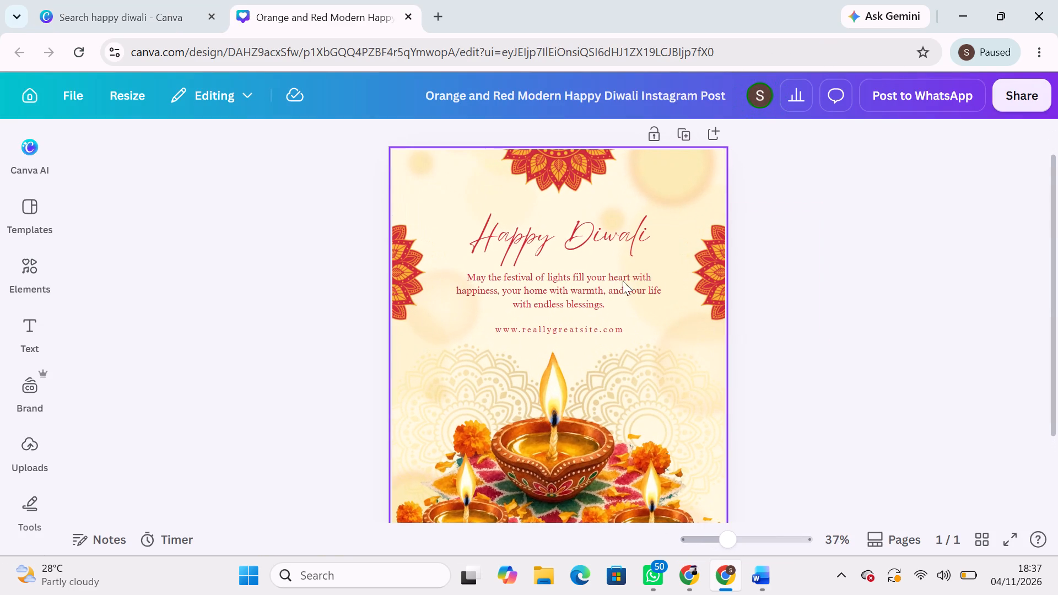
Delete the red and orange mandala ornament at the top centre of the Diwali post, above the Happy Diwali heading.
scroll(598, 281, up, 1)
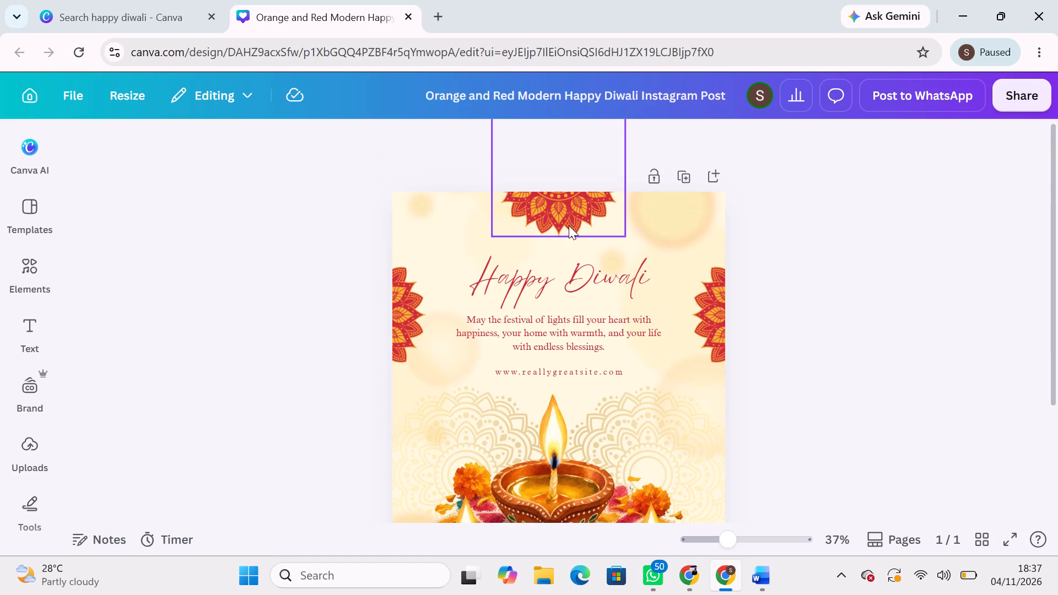
click(559, 219)
key(BackSpace)
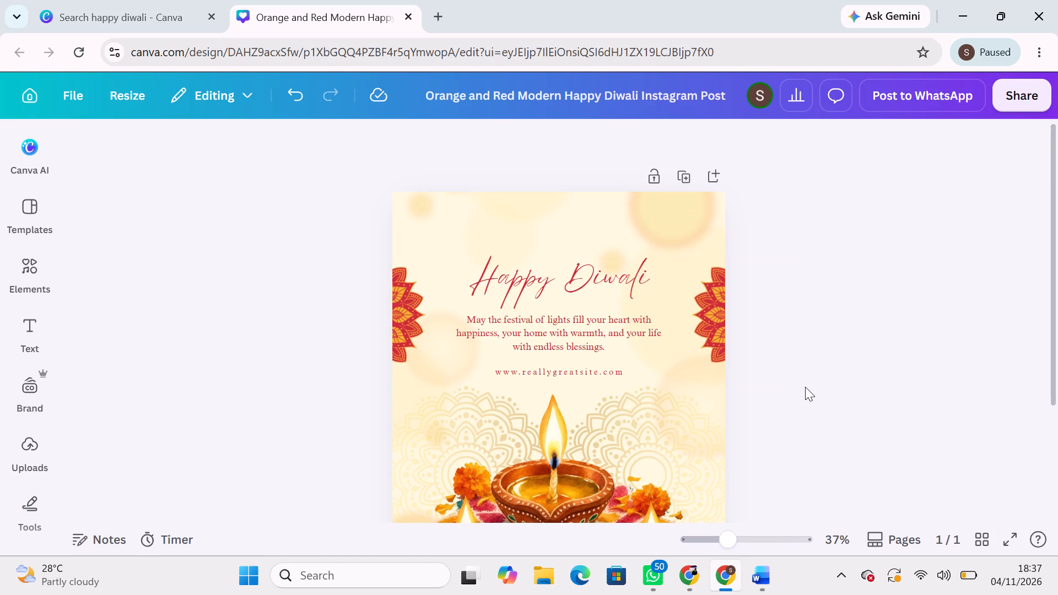
scroll(806, 386, down, 1)
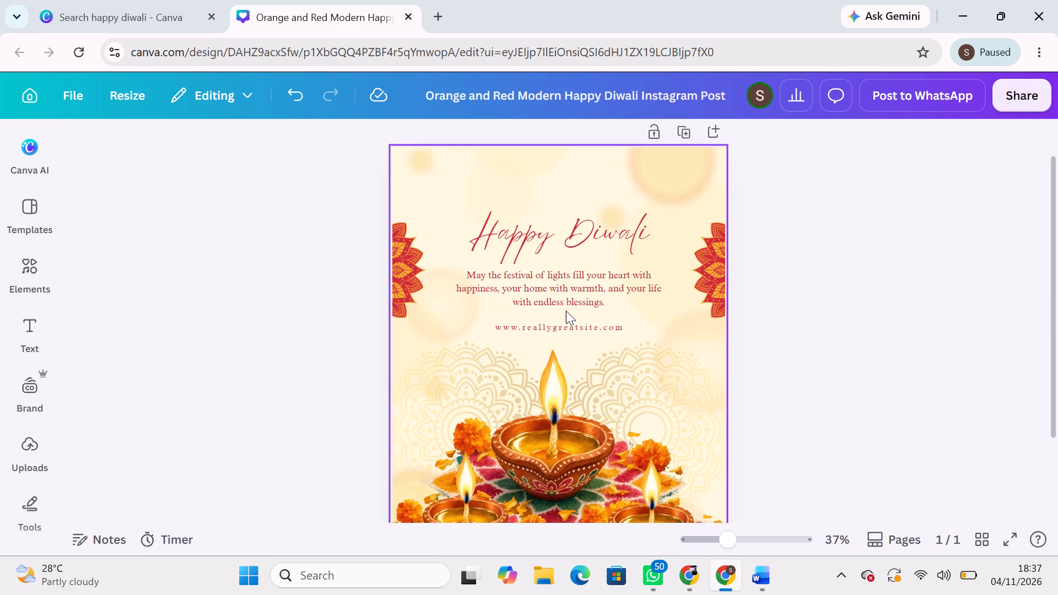
click(550, 330)
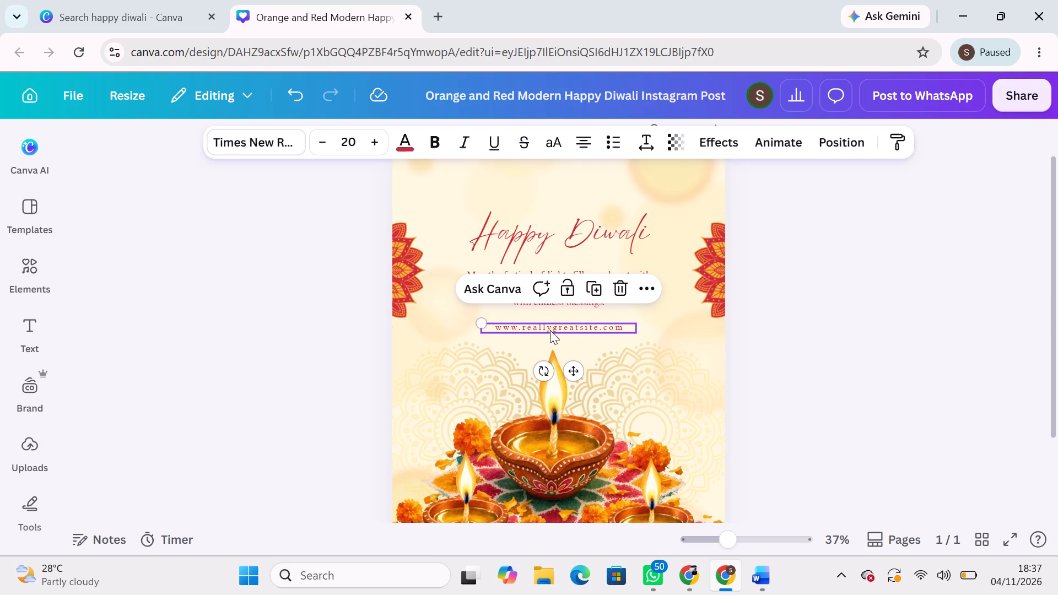
key(BackSpace)
Move the large middle diya image slightly lower and centre it horizontally on the page.
scroll(602, 281, down, 1)
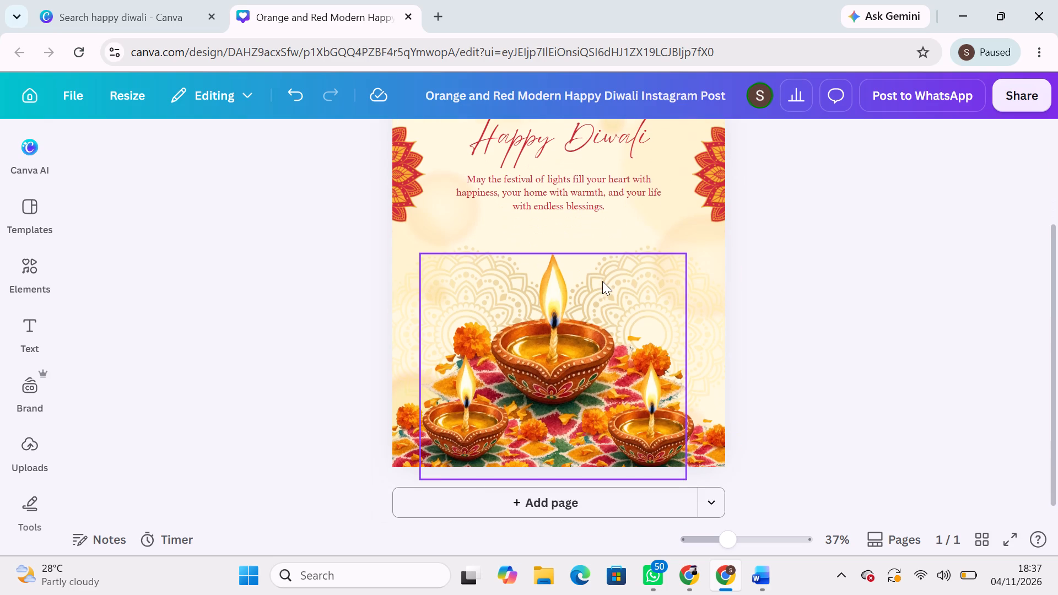
triple_click(555, 290)
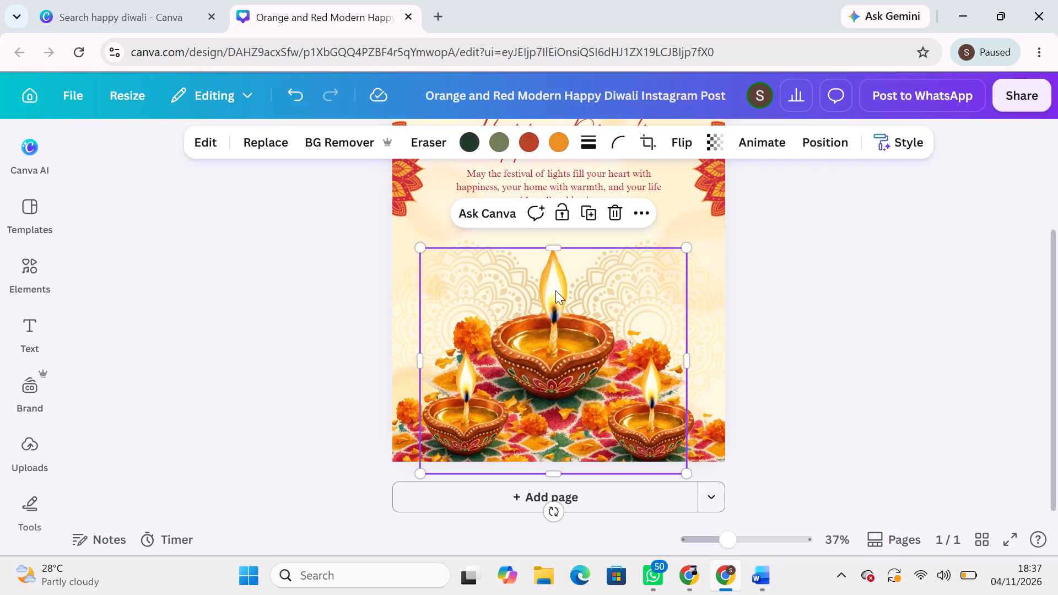
click(555, 290)
drag(555, 290, 586, 267)
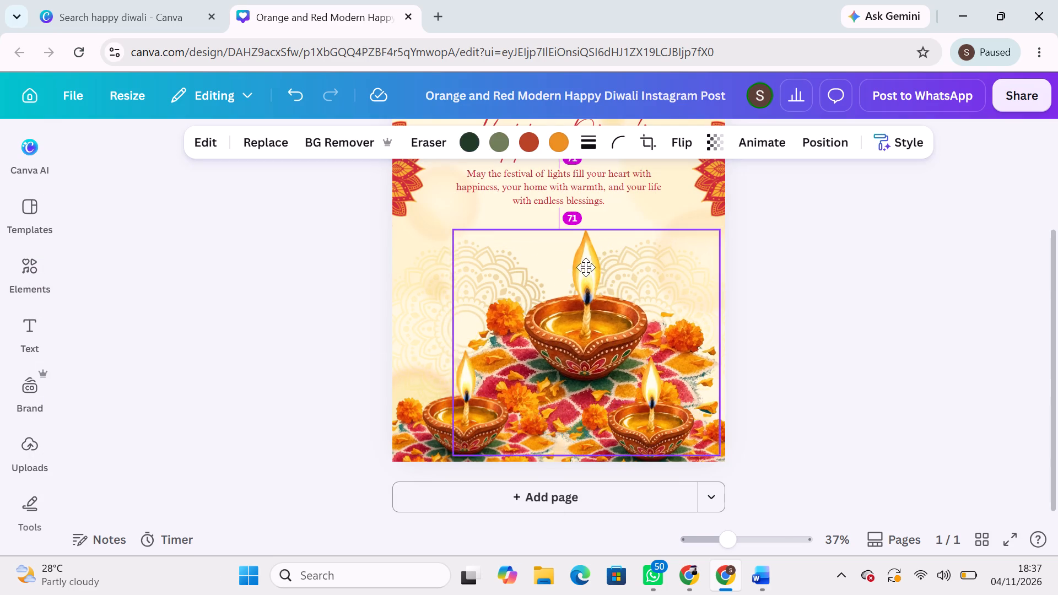
drag(586, 267, 571, 246)
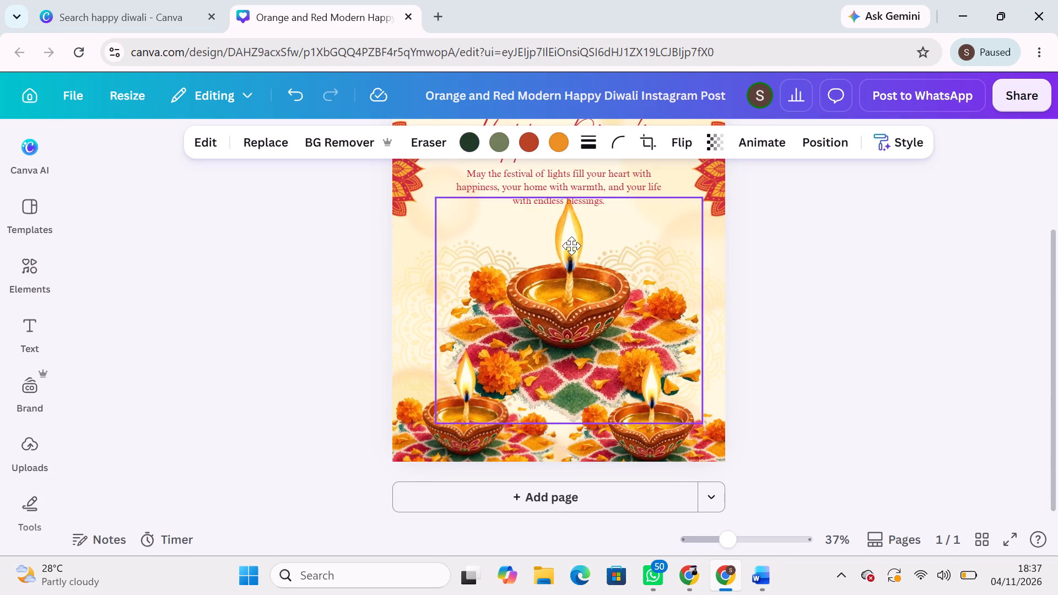
drag(571, 246, 562, 299)
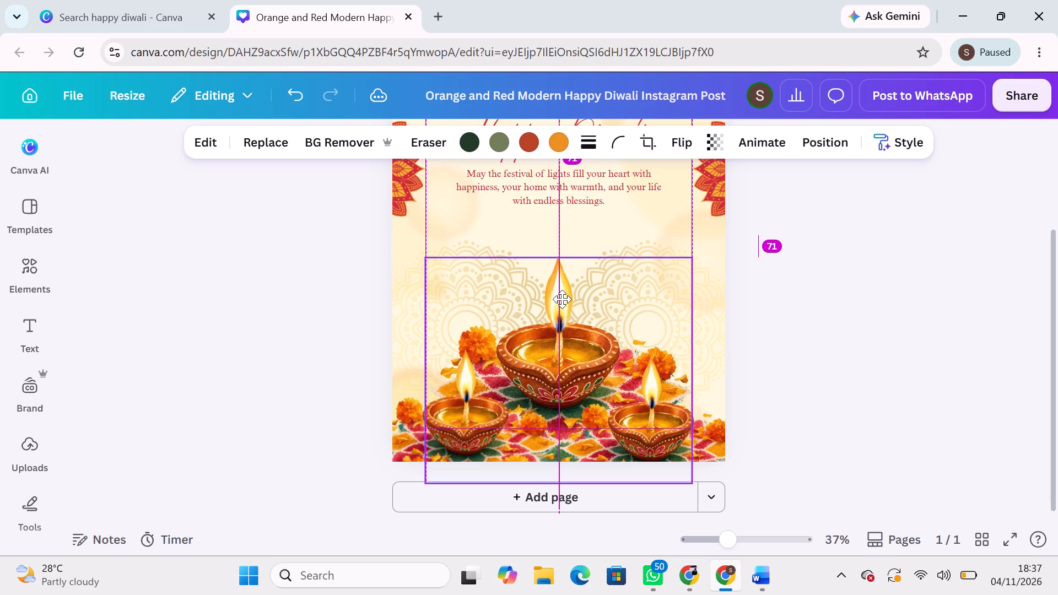
drag(562, 299, 563, 320)
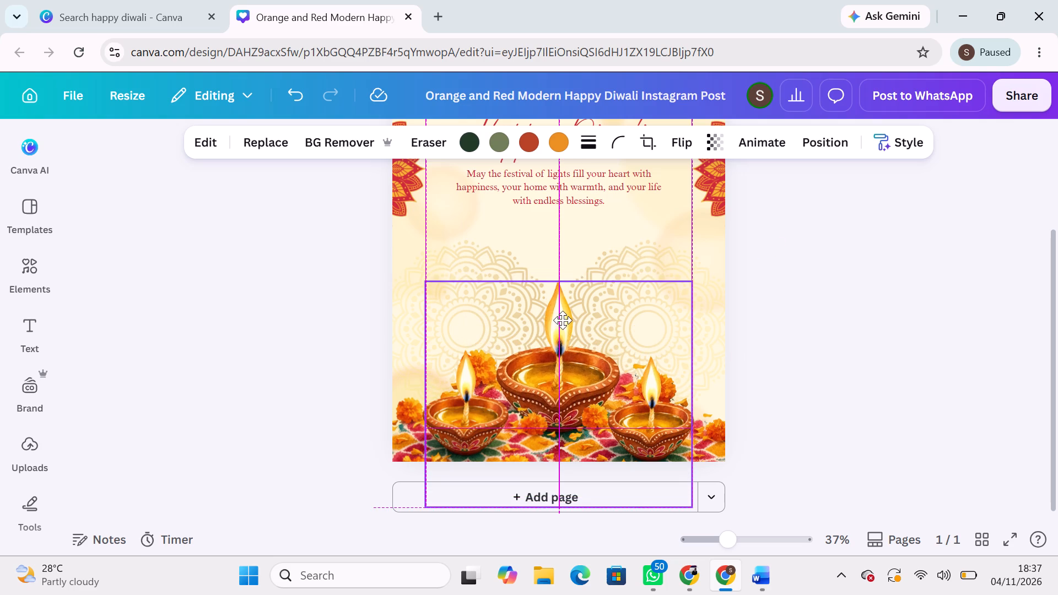
drag(563, 320, 562, 317)
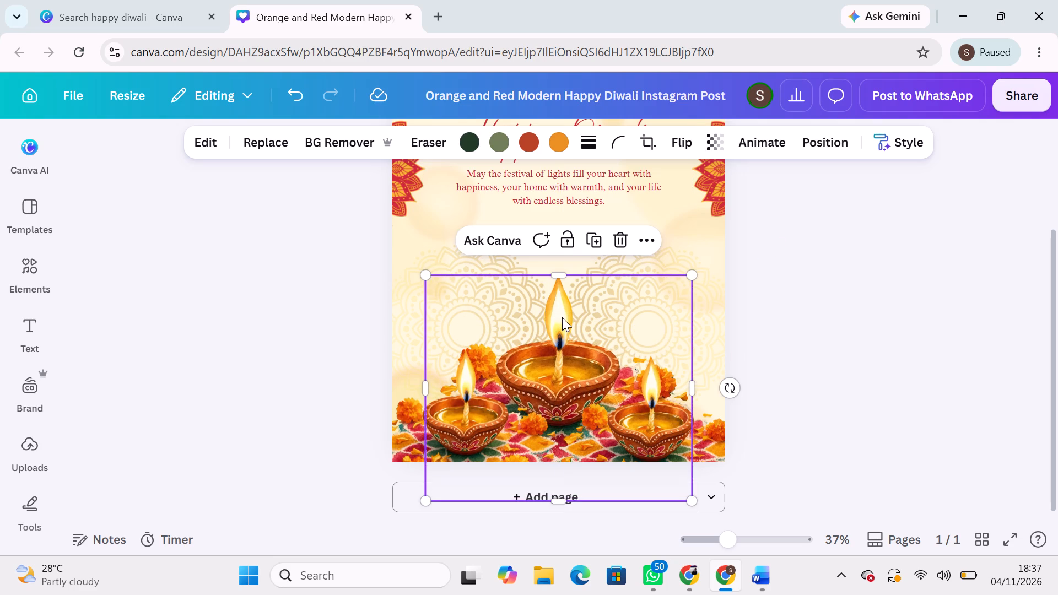
click(783, 309)
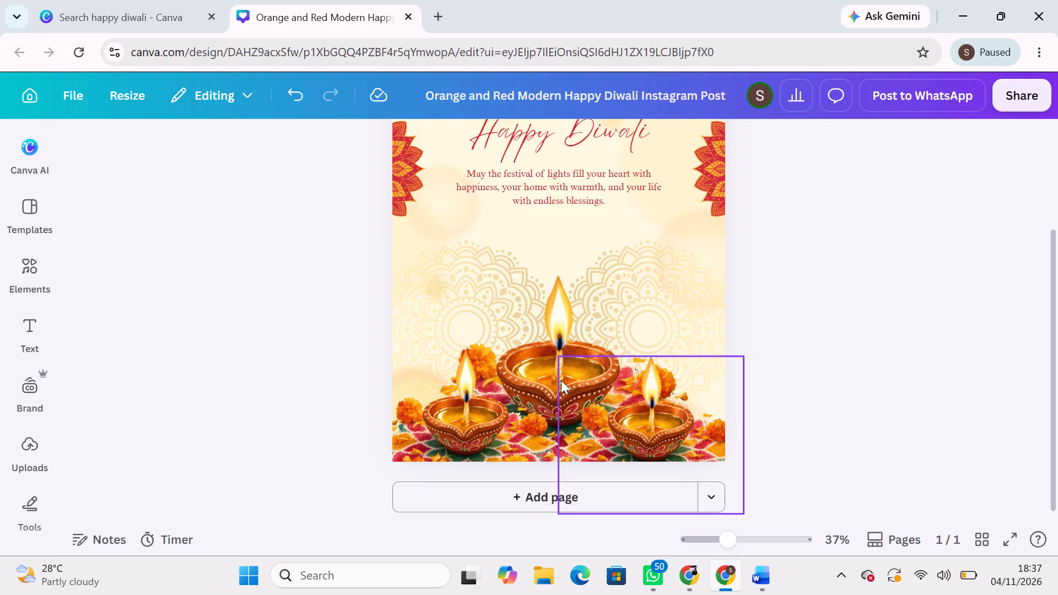
Move the two small diyas outward toward the page's side edges and slightly up, flanking the large diya.
drag(519, 376, 447, 371)
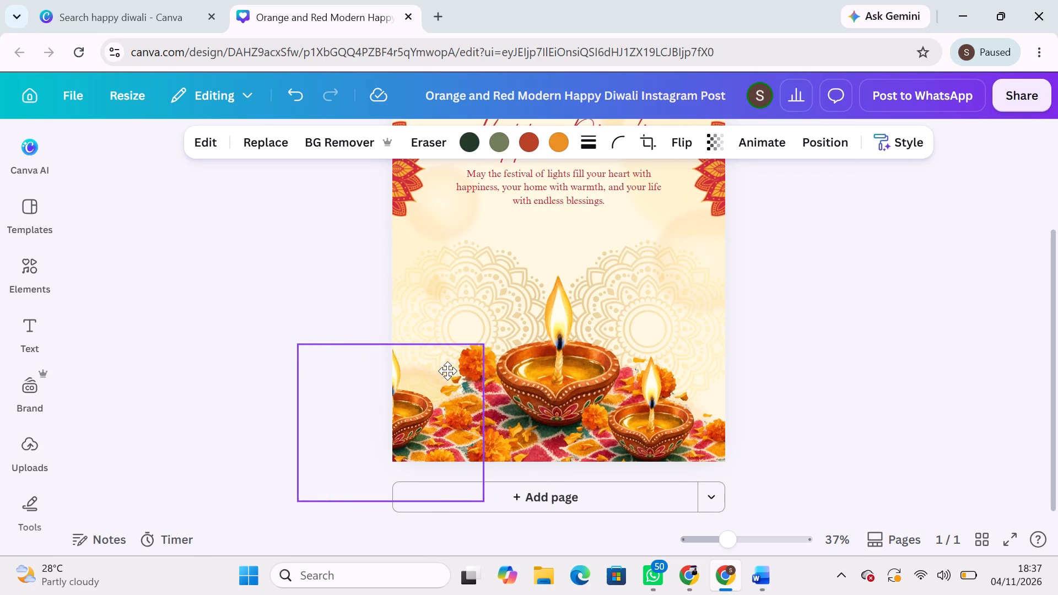
drag(447, 371, 493, 372)
drag(636, 411, 659, 408)
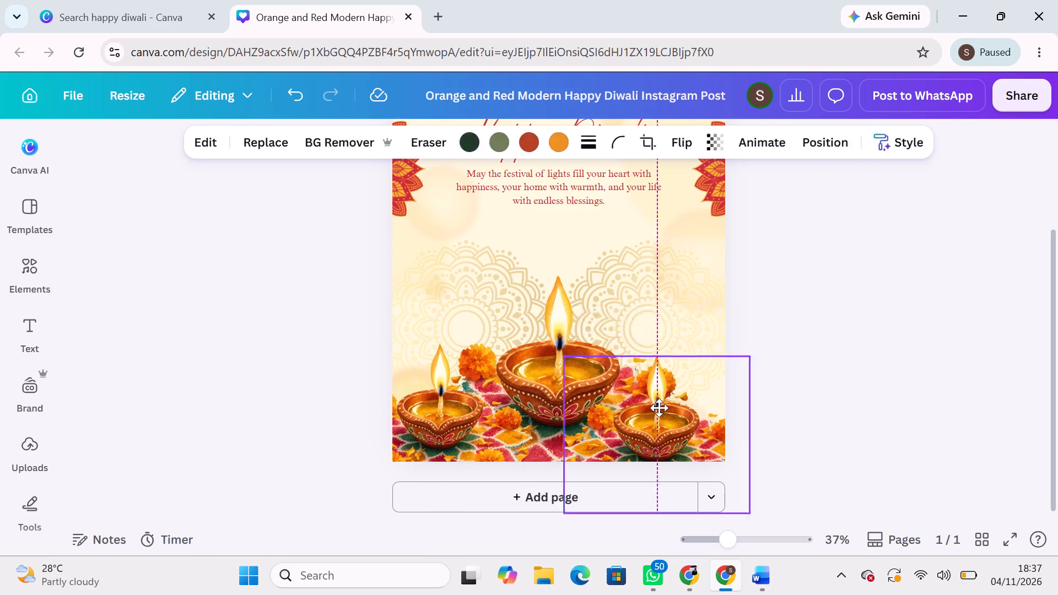
drag(659, 408, 665, 408)
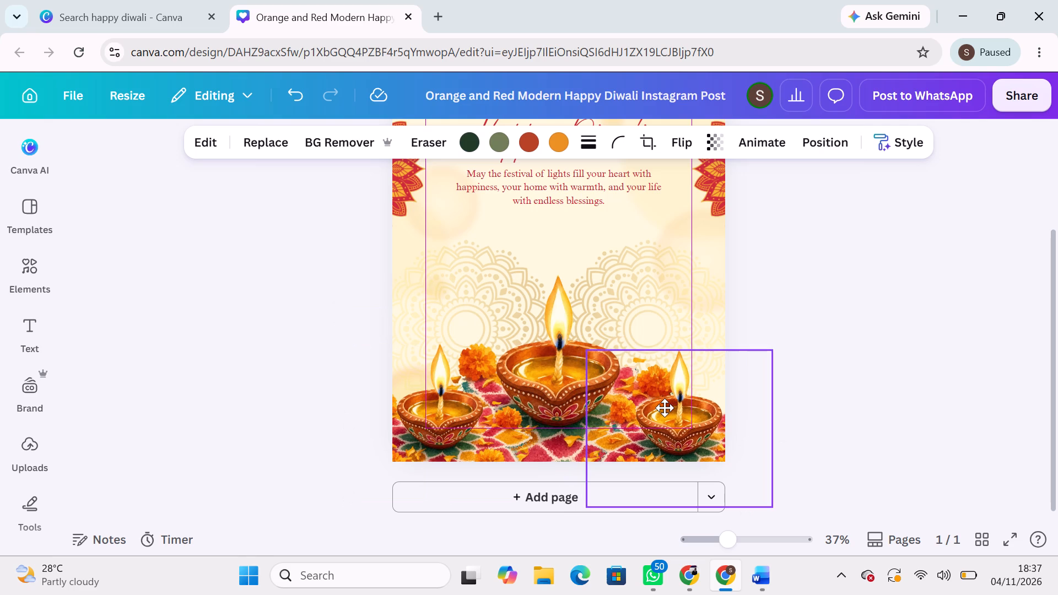
Move the small diya on the right farther outward to the page's right edge and slightly up.
drag(665, 408, 680, 403)
click(884, 262)
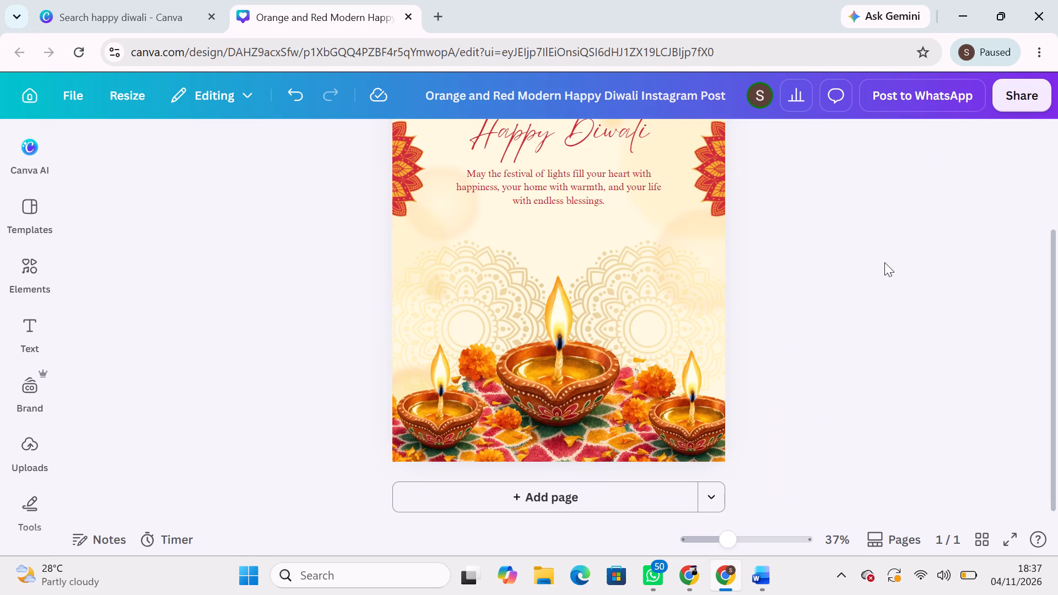
Delete the two red and orange mandala ornaments on the page's side edges beside the greeting text.
scroll(730, 288, up, 3)
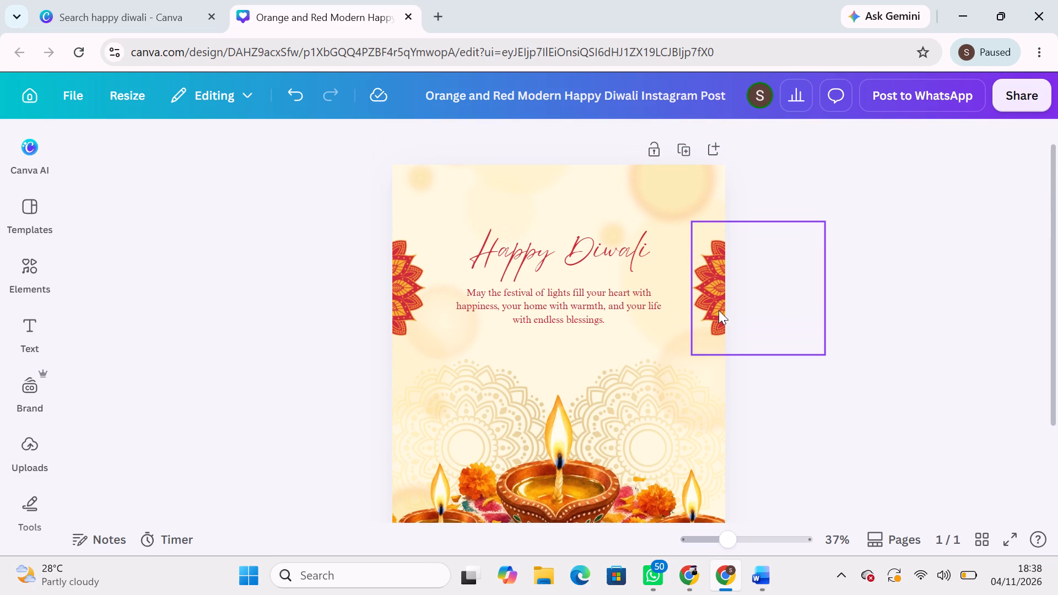
scroll(719, 310, up, 1)
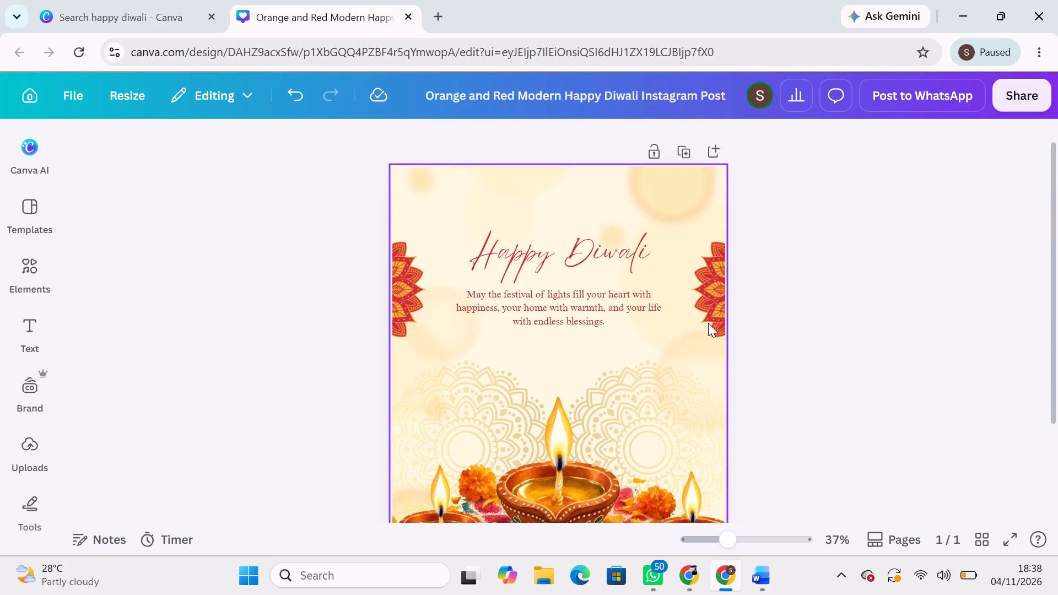
click(708, 323)
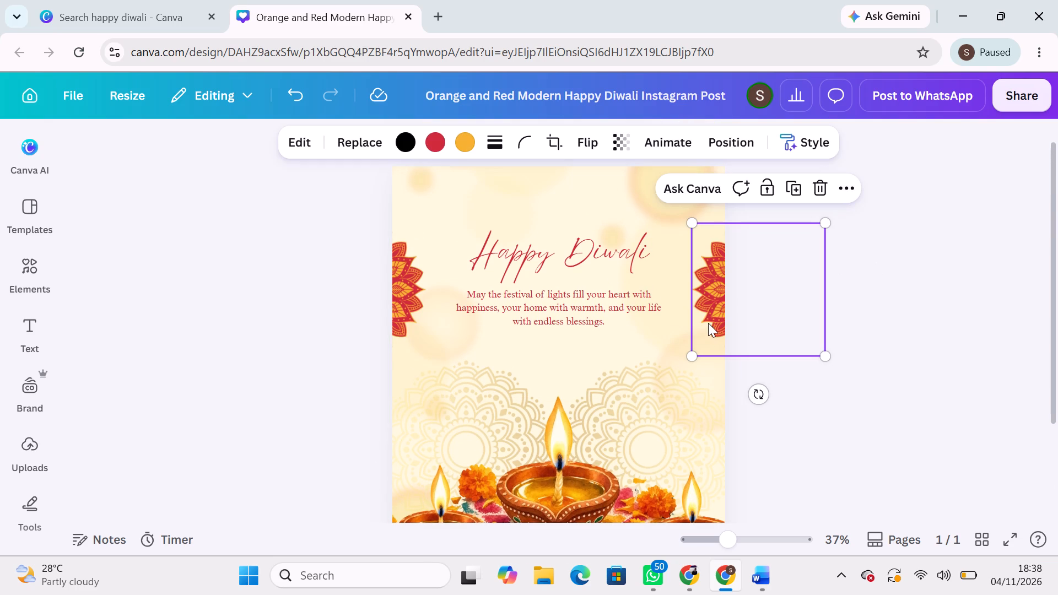
key(BackSpace)
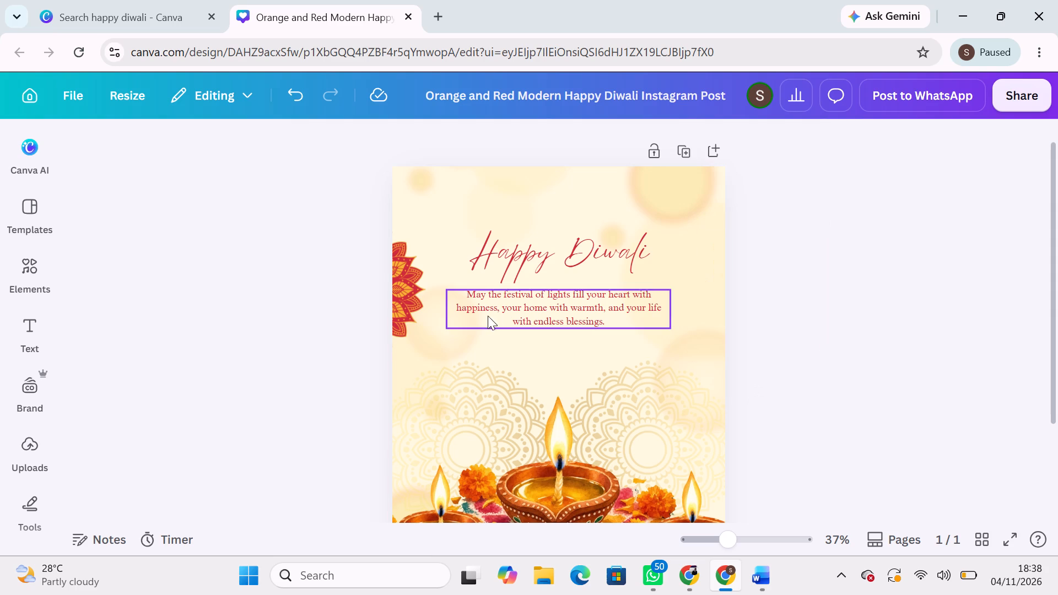
click(413, 300)
key(BackSpace)
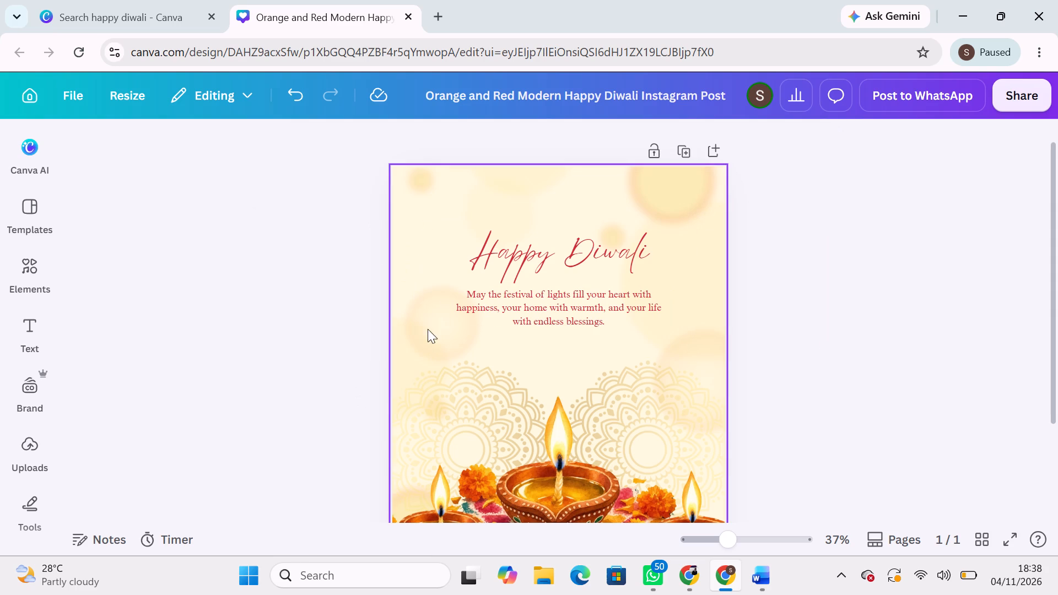
Move the greeting message down to sit just above the large diya's flame.
drag(495, 305, 493, 368)
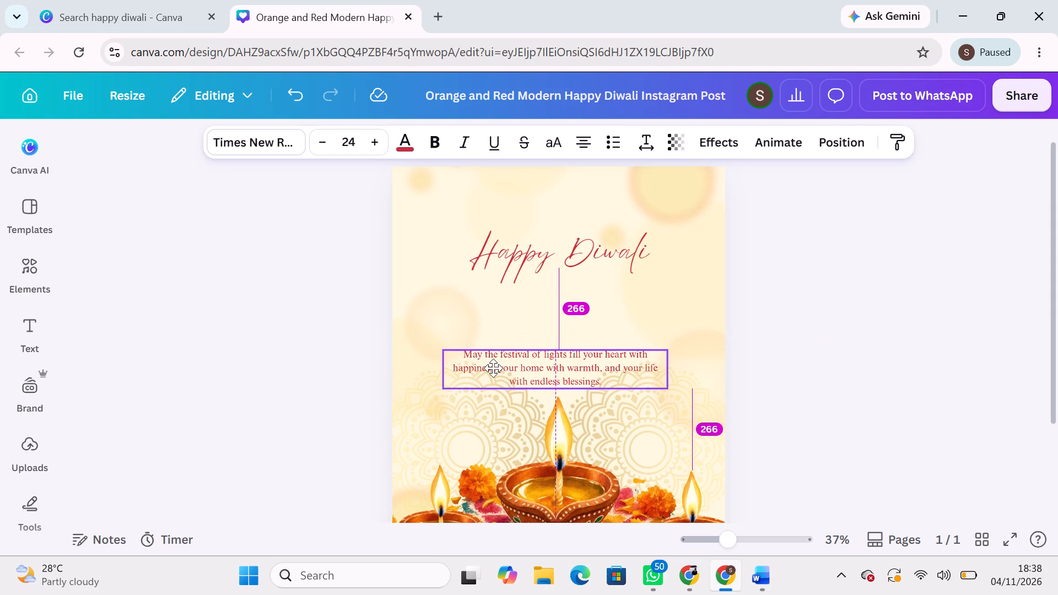
drag(493, 368, 493, 359)
click(888, 294)
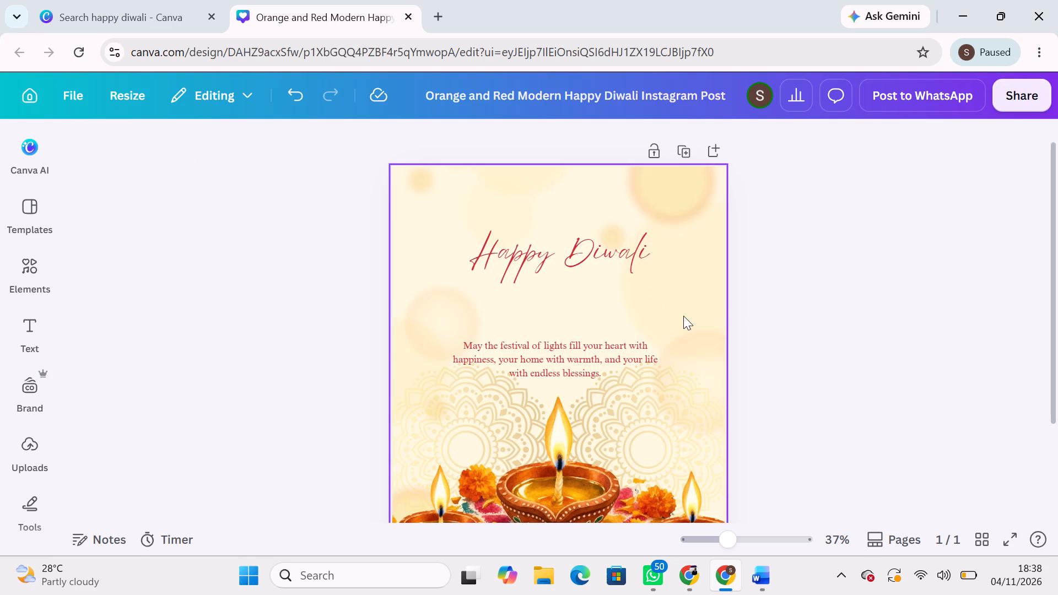
Add a second page below the finished Happy Diwali page, with the template library open.
scroll(683, 316, down, 3)
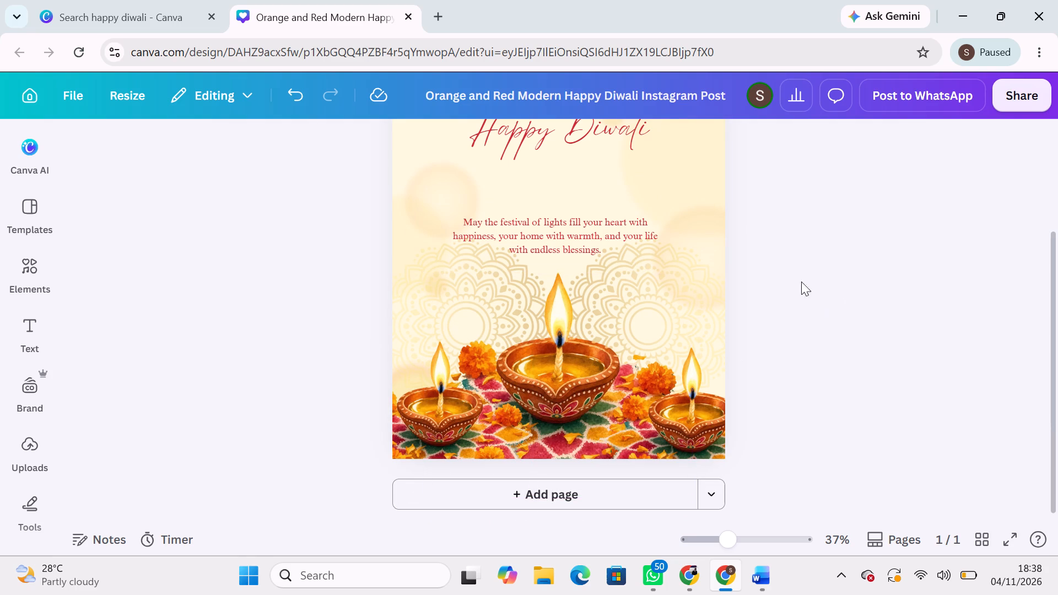
click(38, 210)
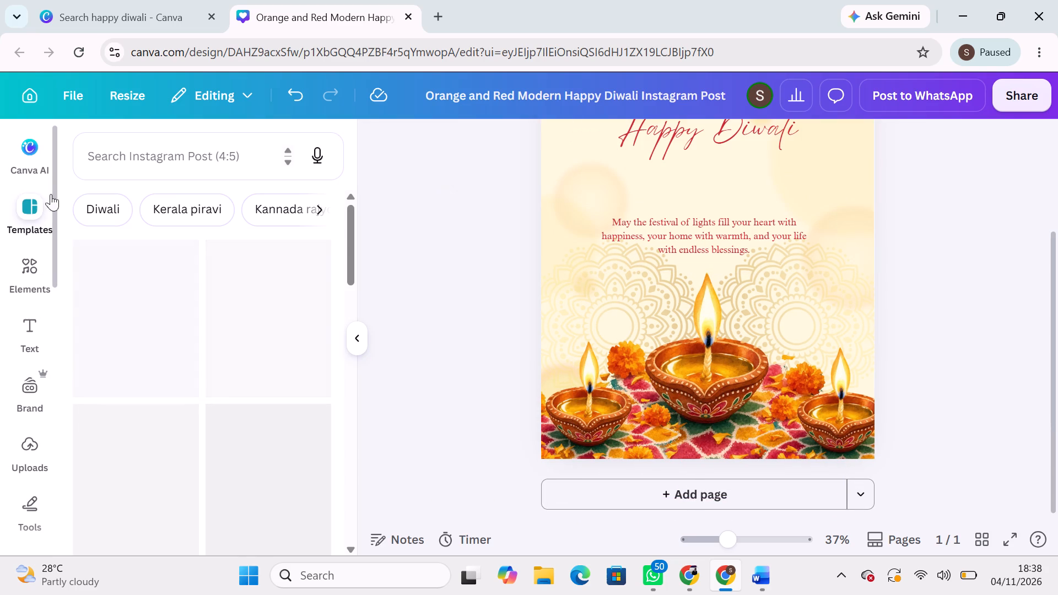
click(624, 484)
Apply to page 2 the Happy Diwali template with the golden arch, hanging diyas and marigold garland.
scroll(217, 400, down, 1)
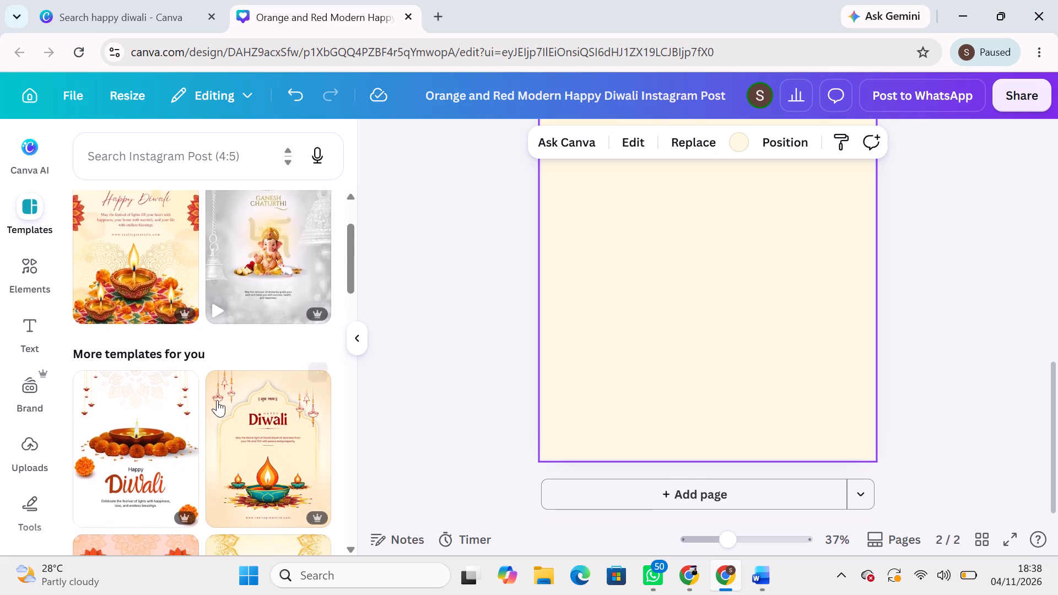
scroll(217, 400, down, 2)
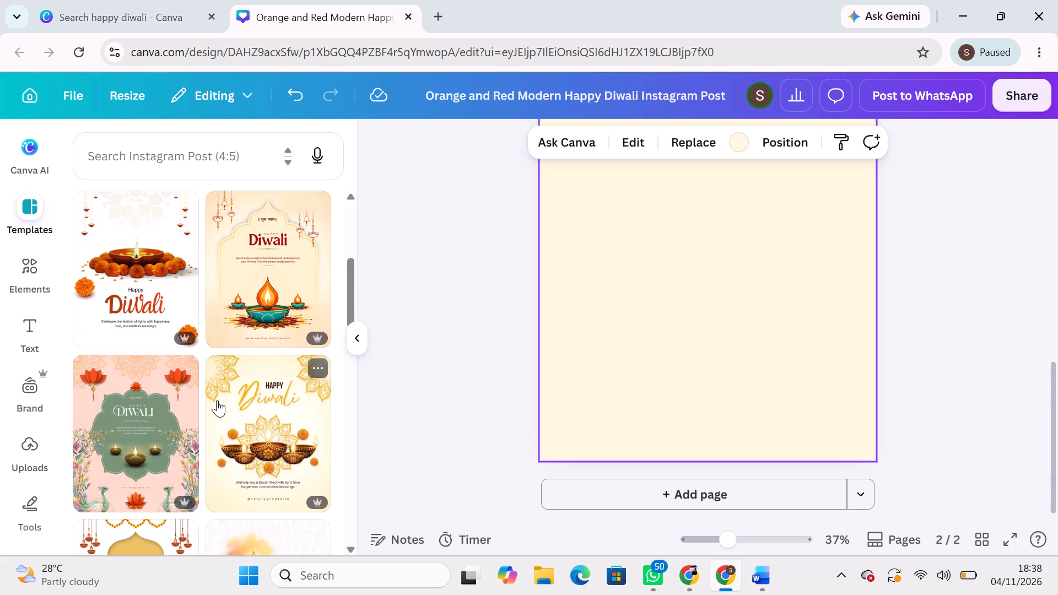
scroll(242, 452, down, 2)
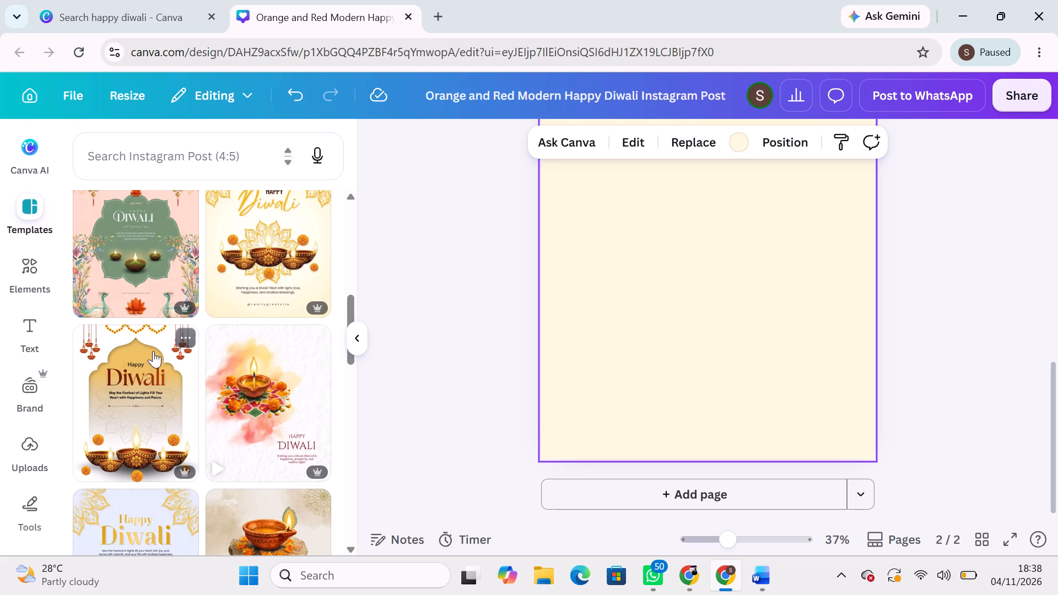
scroll(215, 428, down, 2)
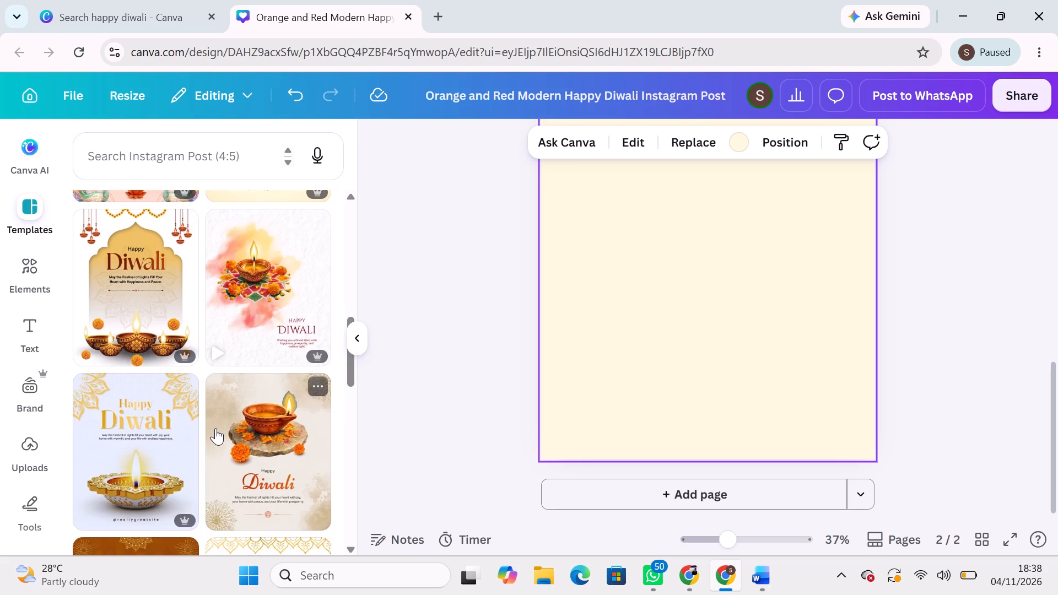
scroll(215, 428, down, 1)
scroll(215, 428, up, 2)
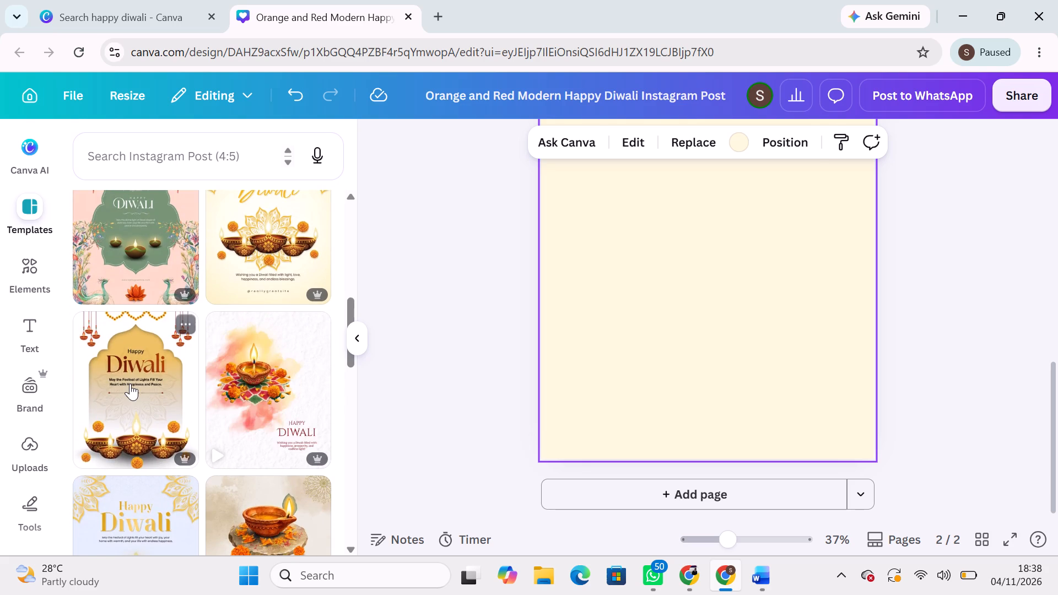
click(130, 383)
scroll(618, 278, up, 2)
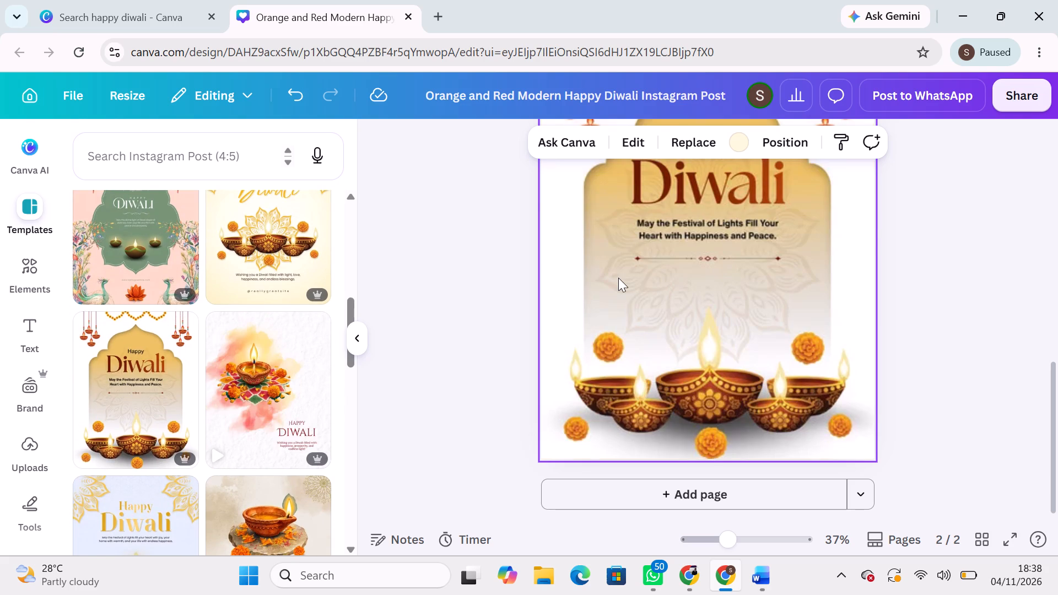
scroll(618, 278, up, 1)
click(956, 218)
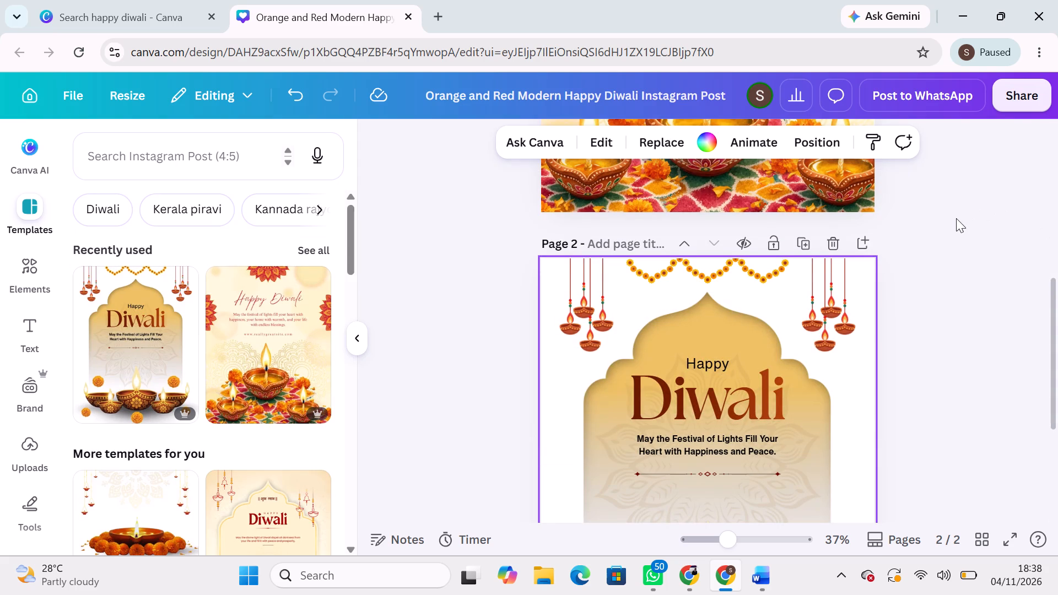
click(956, 218)
Review both pages and look through the recommended Diwali templates for another design.
scroll(956, 218, up, 6)
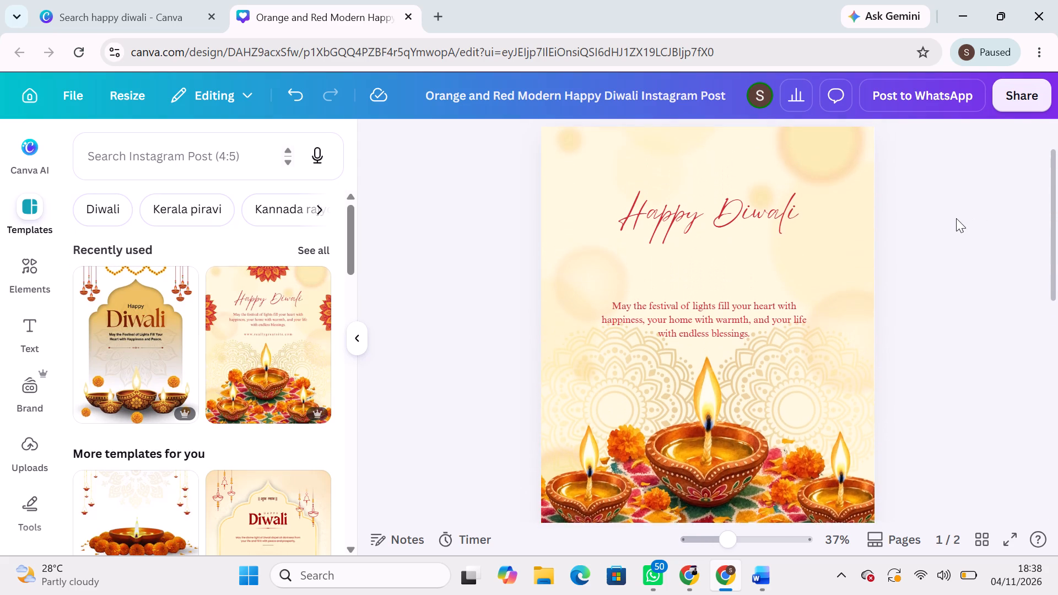
scroll(956, 218, down, 1)
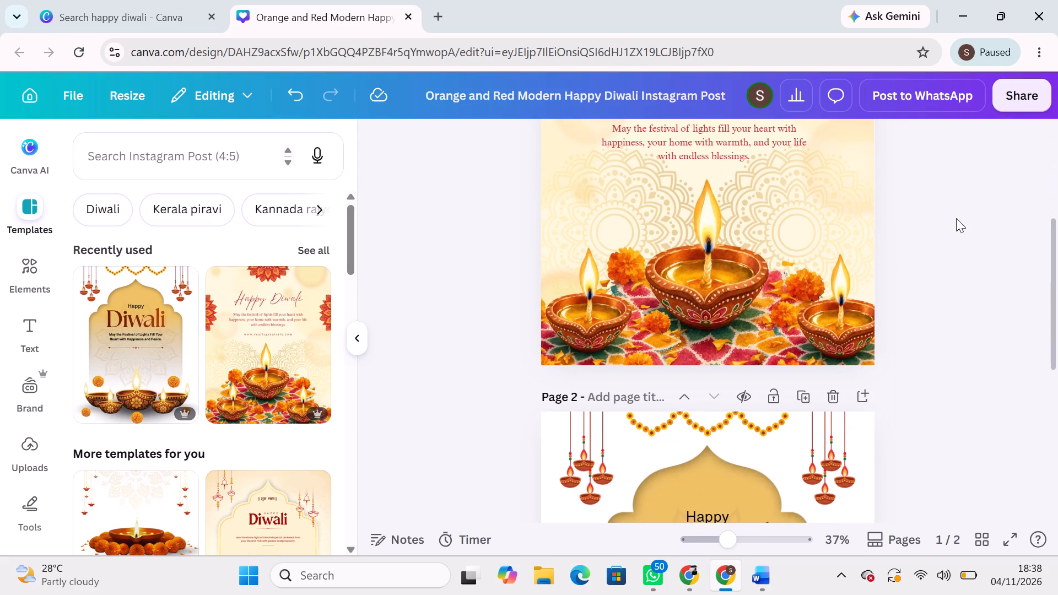
scroll(956, 218, down, 1)
scroll(279, 442, down, 1)
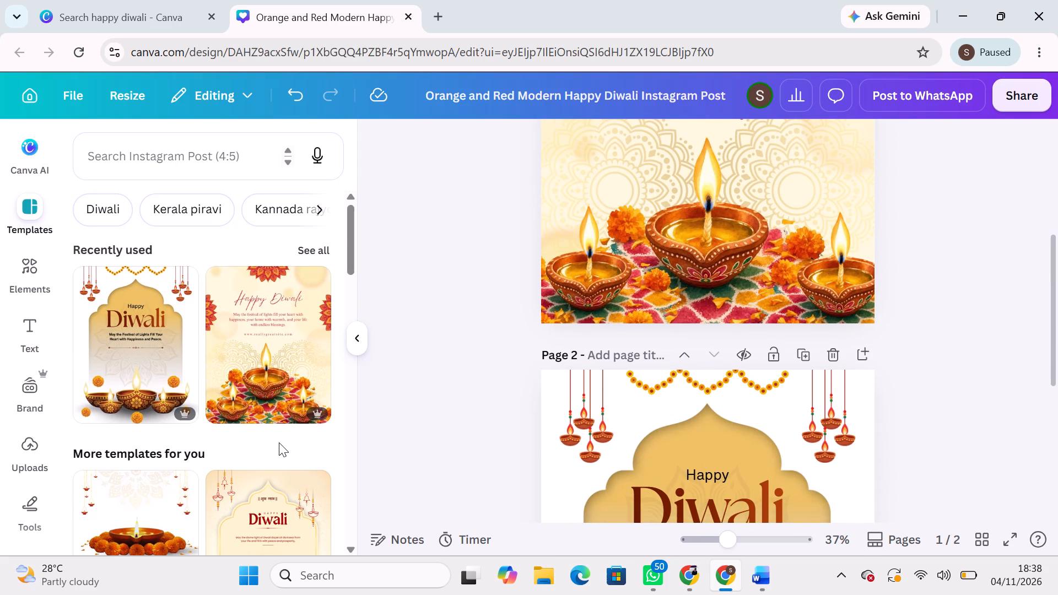
scroll(279, 442, down, 4)
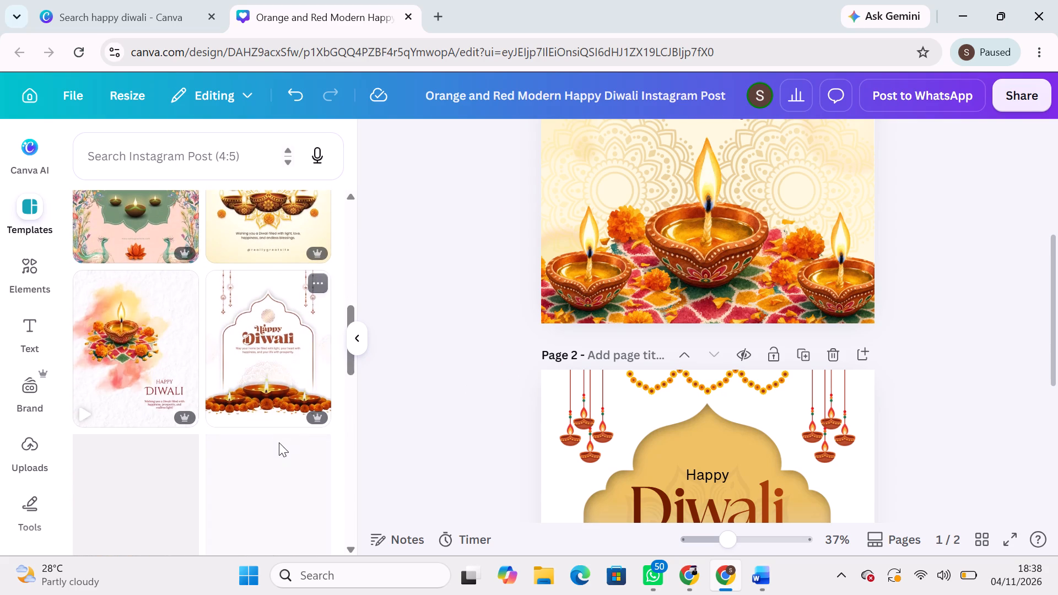
scroll(279, 442, down, 2)
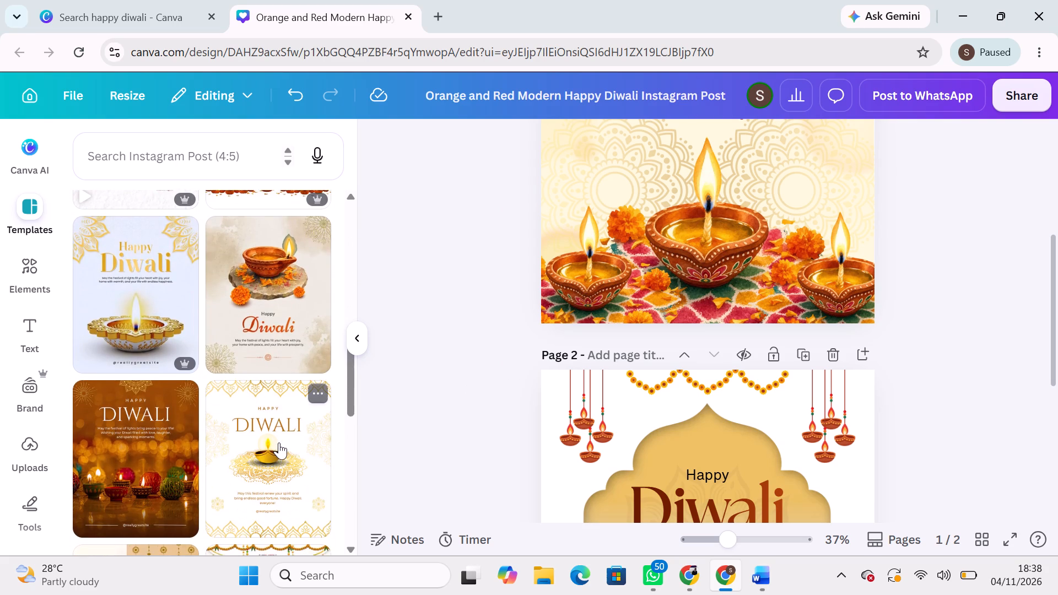
scroll(279, 442, down, 3)
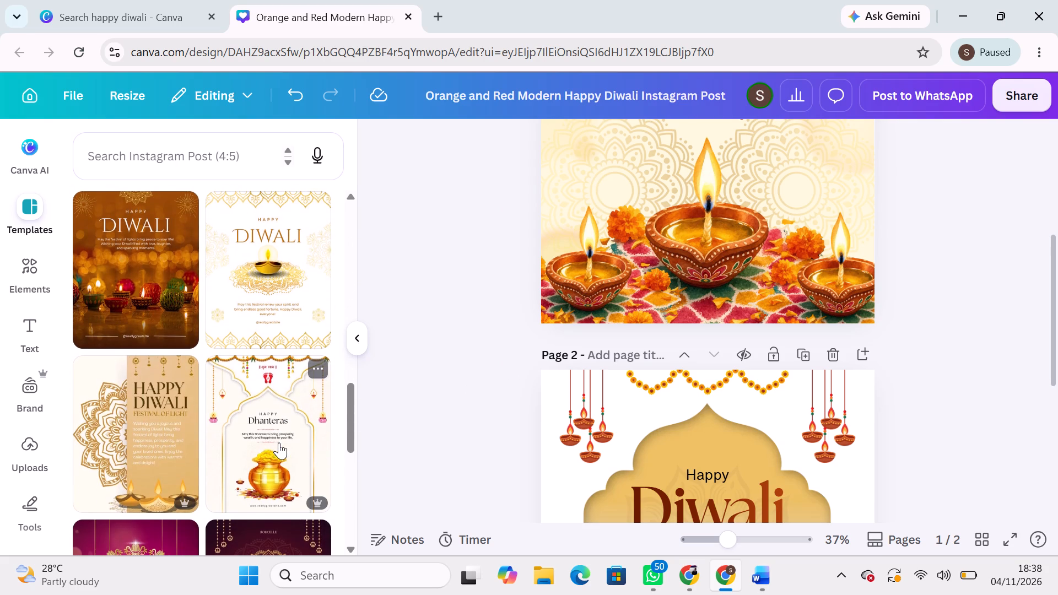
scroll(279, 442, down, 1)
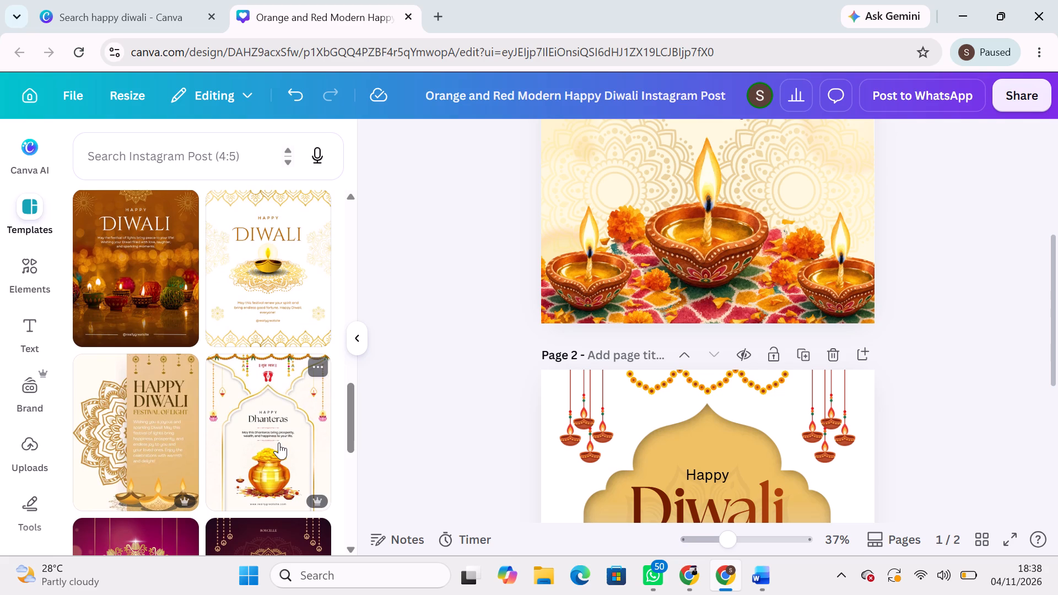
scroll(256, 479, down, 1)
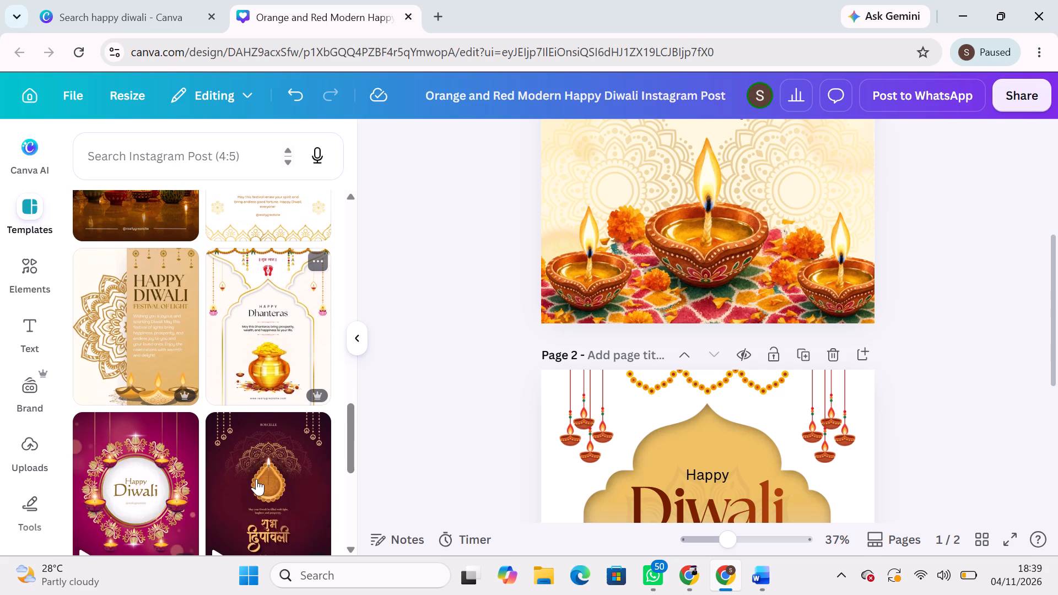
scroll(256, 479, down, 3)
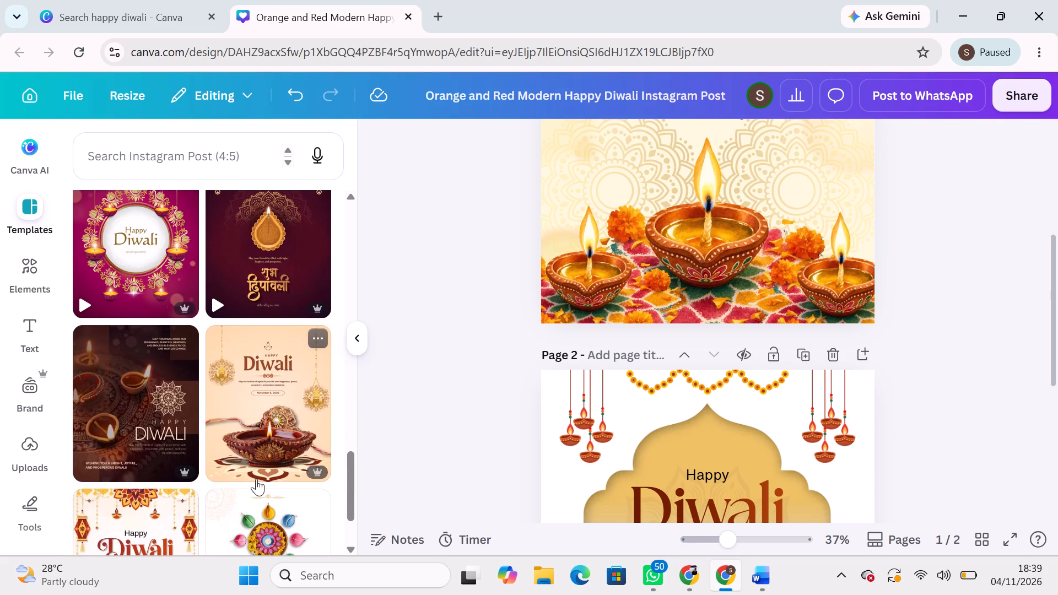
scroll(256, 479, down, 1)
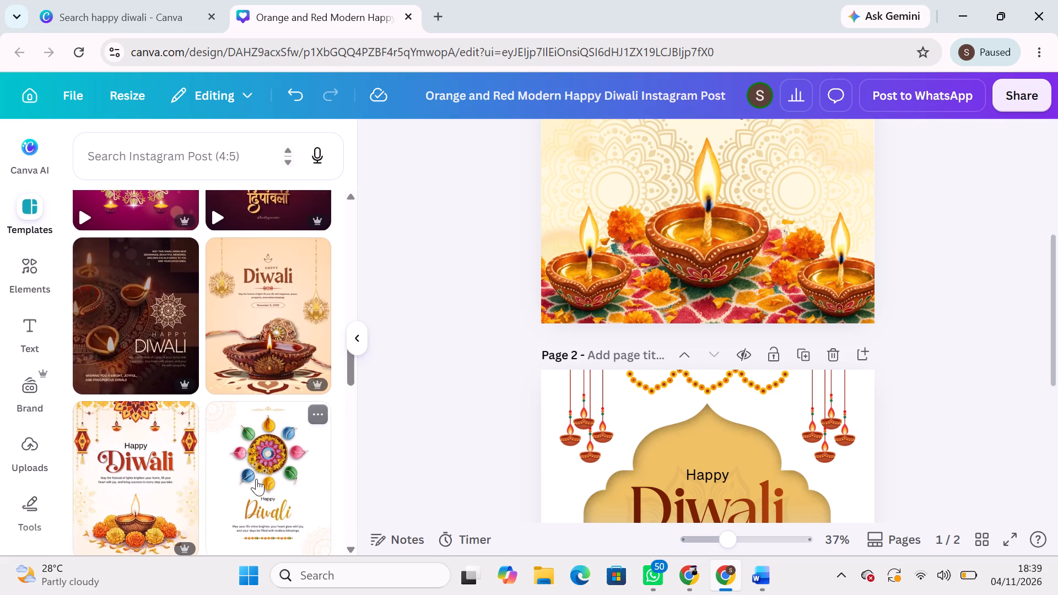
scroll(256, 479, down, 4)
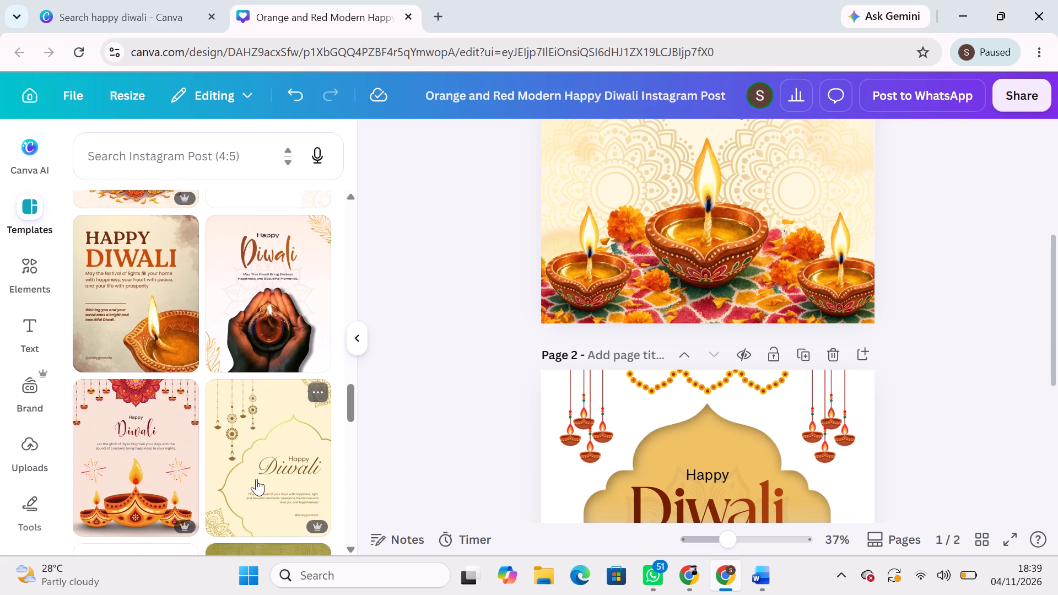
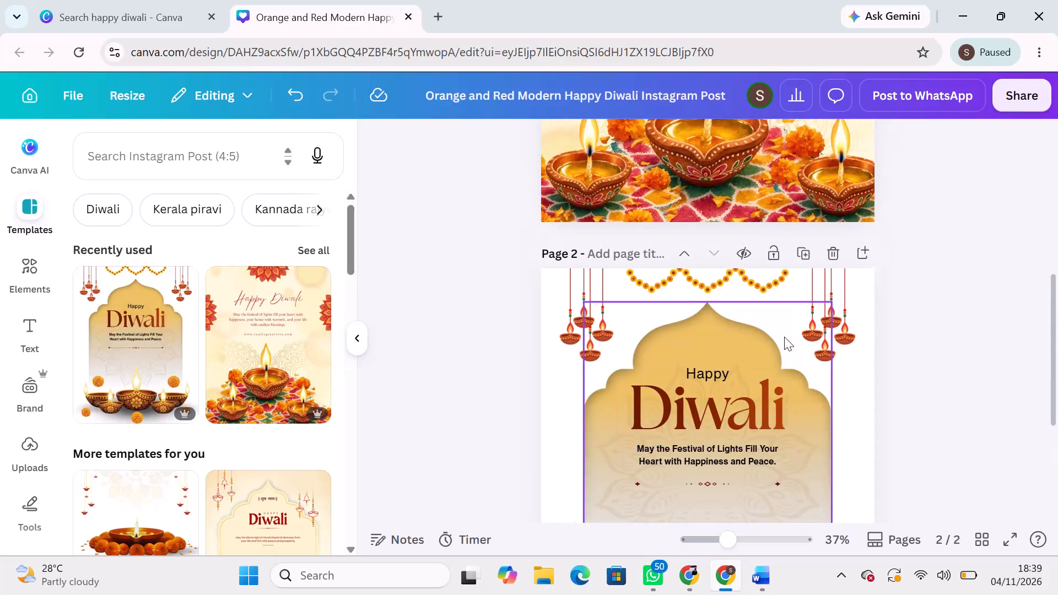
Check the hanging diyas on page 2, return to page 1 and start a search in the elements library.
click(848, 331)
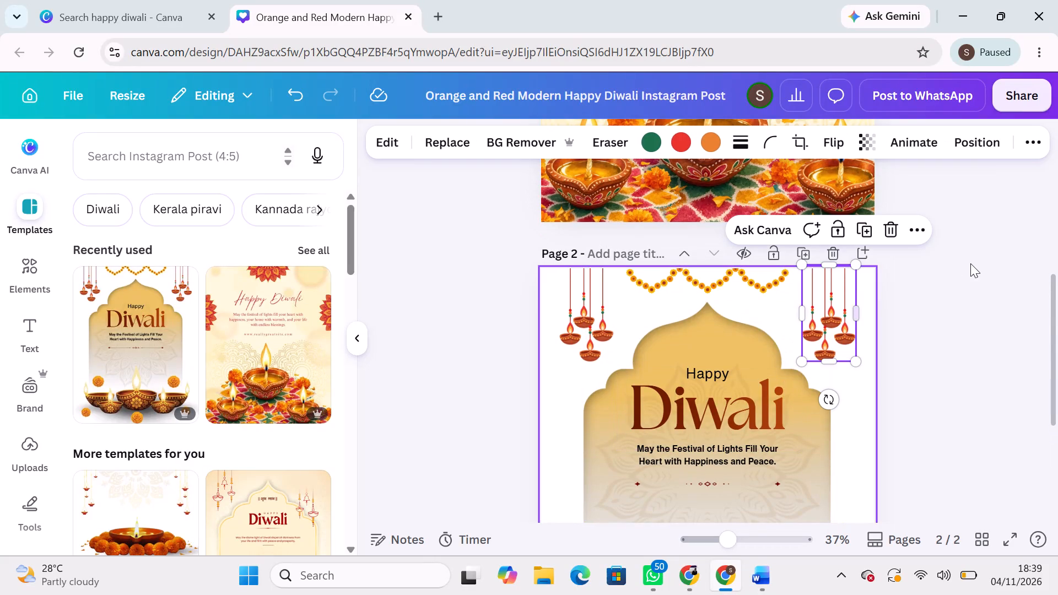
scroll(970, 263, up, 4)
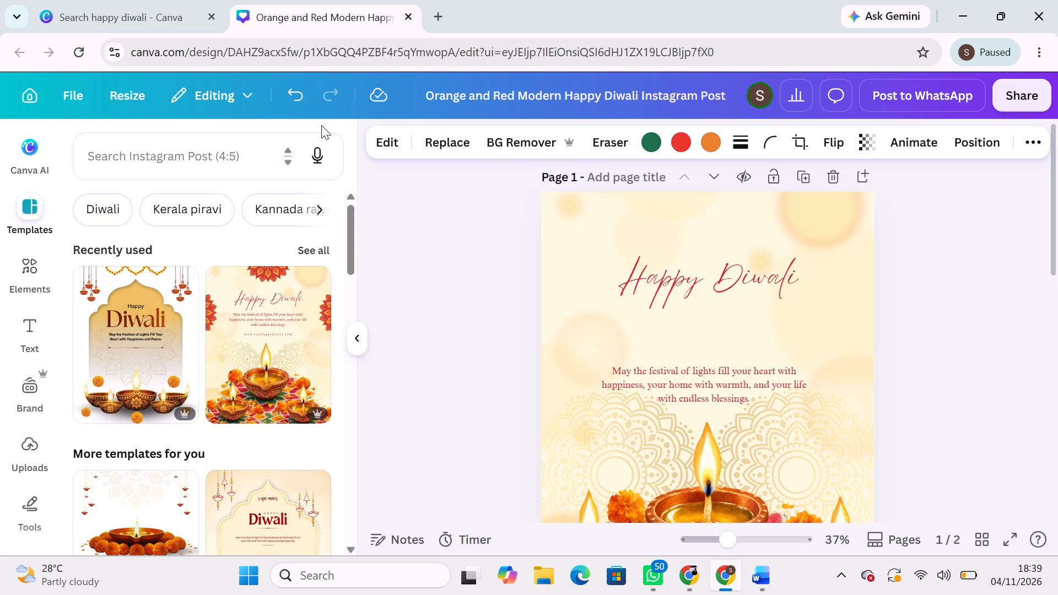
click(40, 255)
click(154, 160)
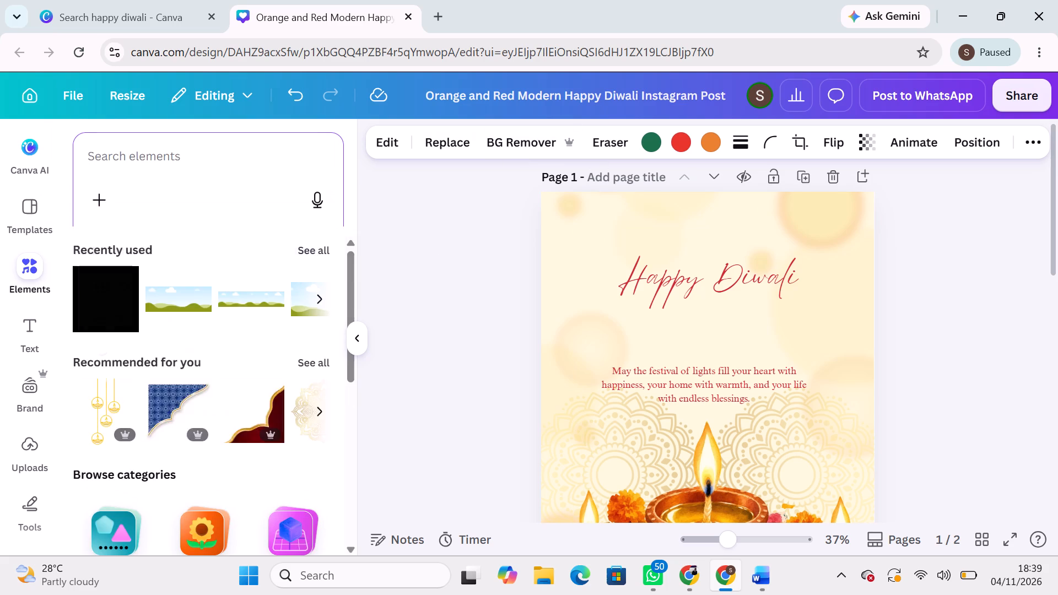
Add a line to page 1 and stretch it horizontally across the full page width, about 1,107 long, above the Happy Diwali heading.
text(line)
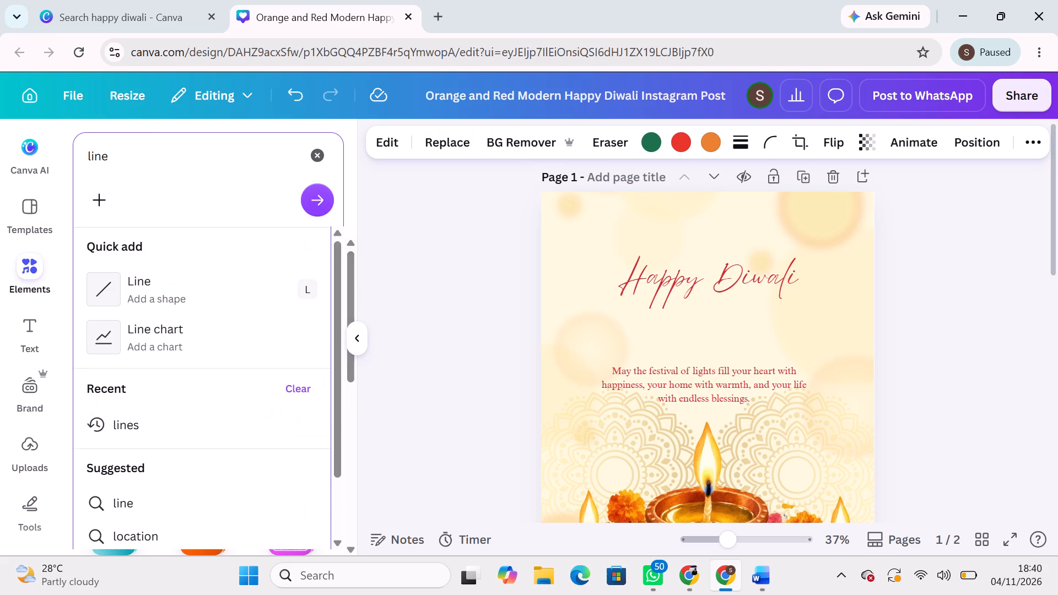
click(136, 298)
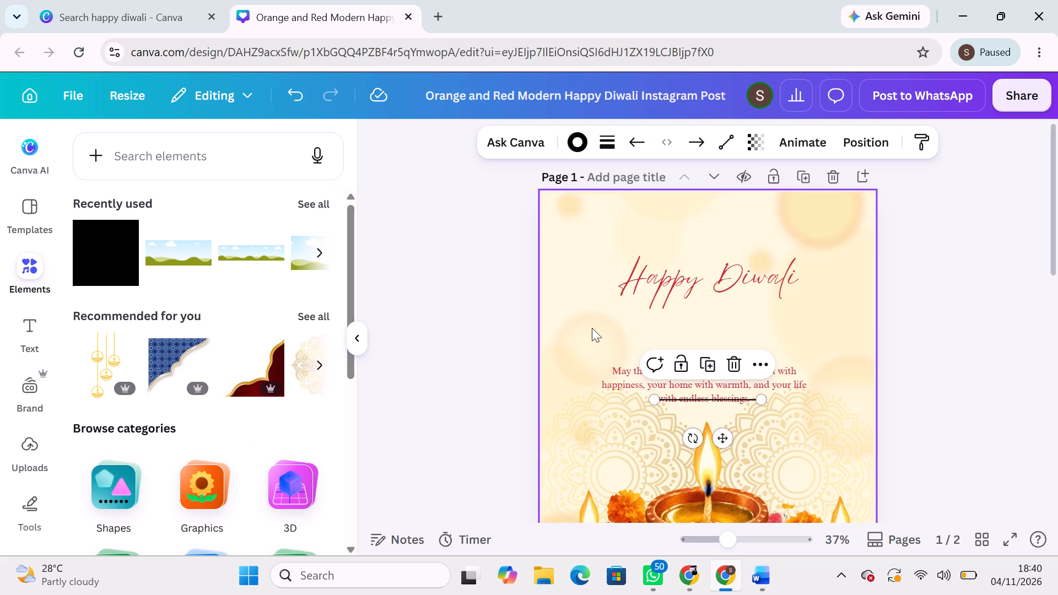
drag(700, 398, 707, 239)
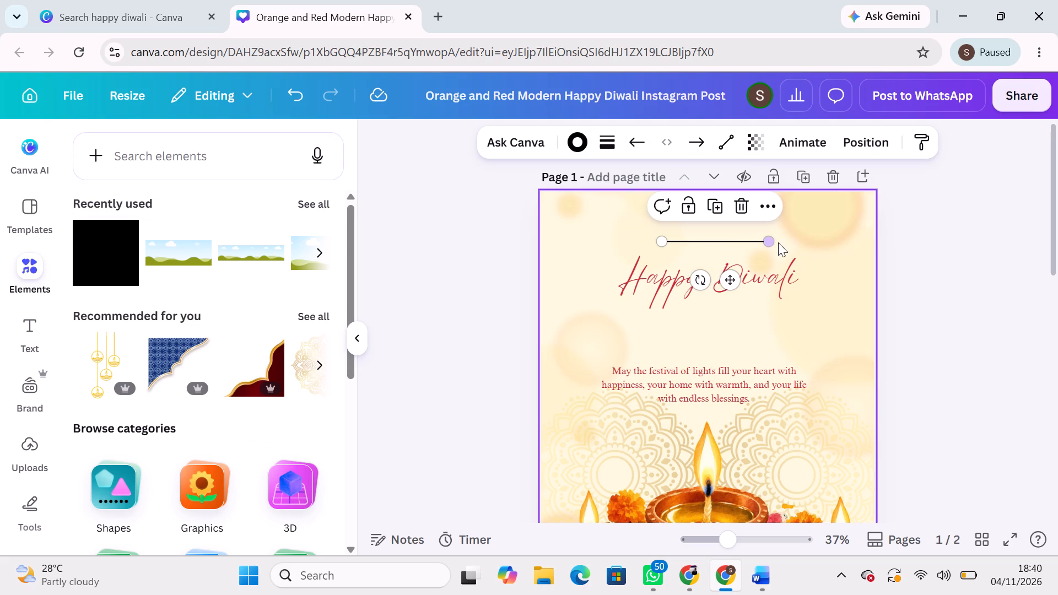
drag(769, 241, 875, 235)
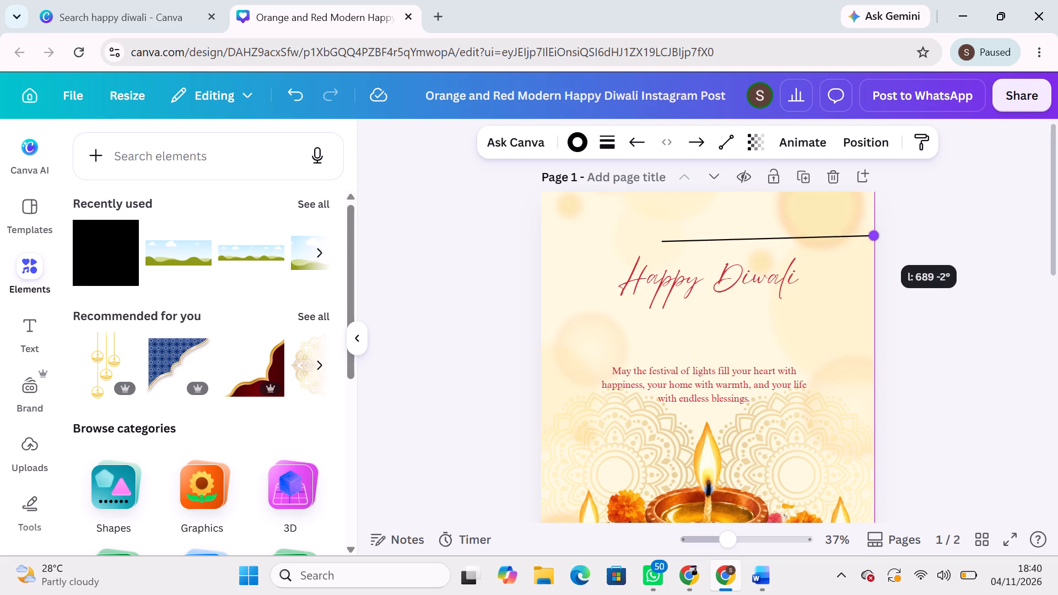
drag(875, 235, 876, 238)
drag(658, 241, 530, 246)
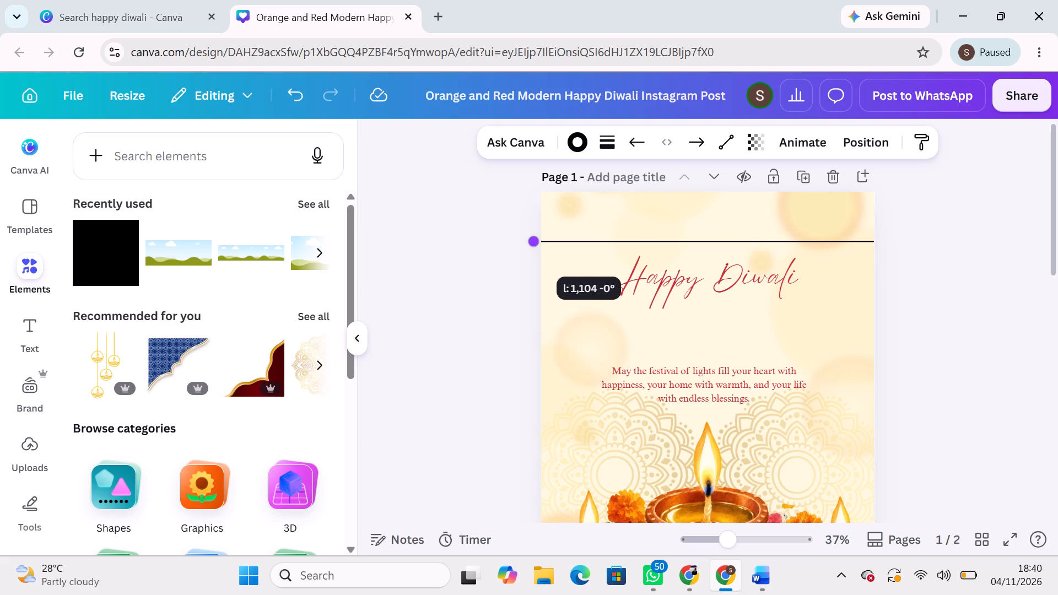
drag(530, 246, 530, 239)
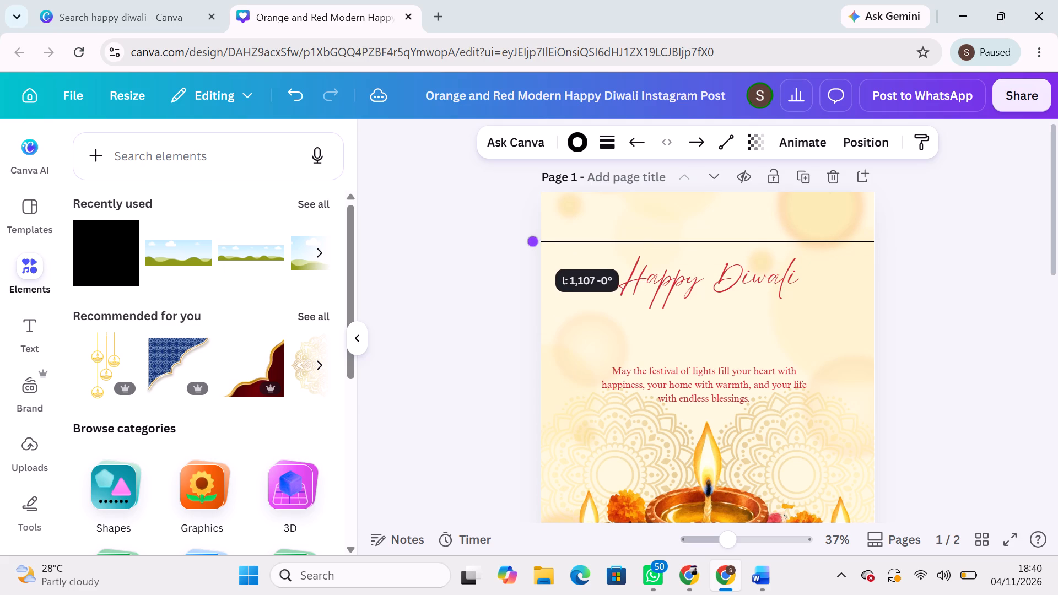
drag(530, 239, 530, 243)
click(931, 273)
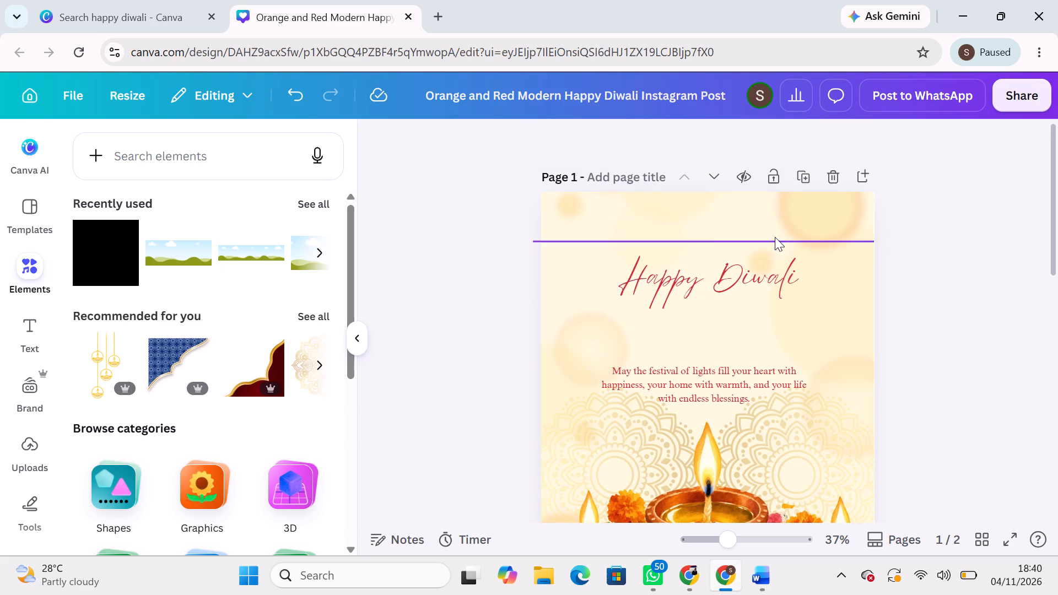
Raise the line to leave a narrow header strip at page 1's top and extend it past the page's right edge.
drag(712, 241, 712, 224)
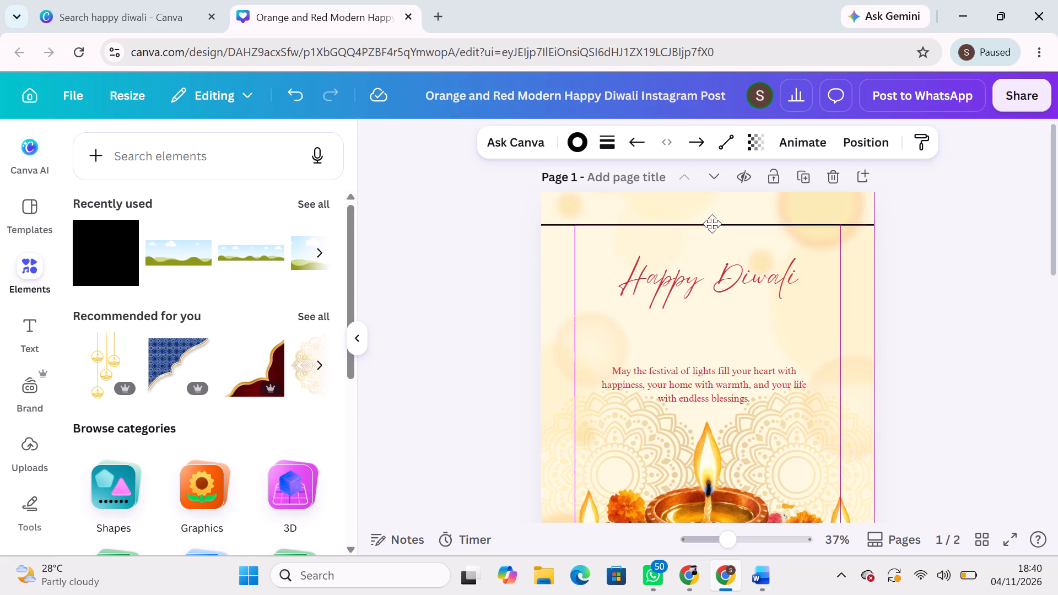
drag(712, 224, 705, 197)
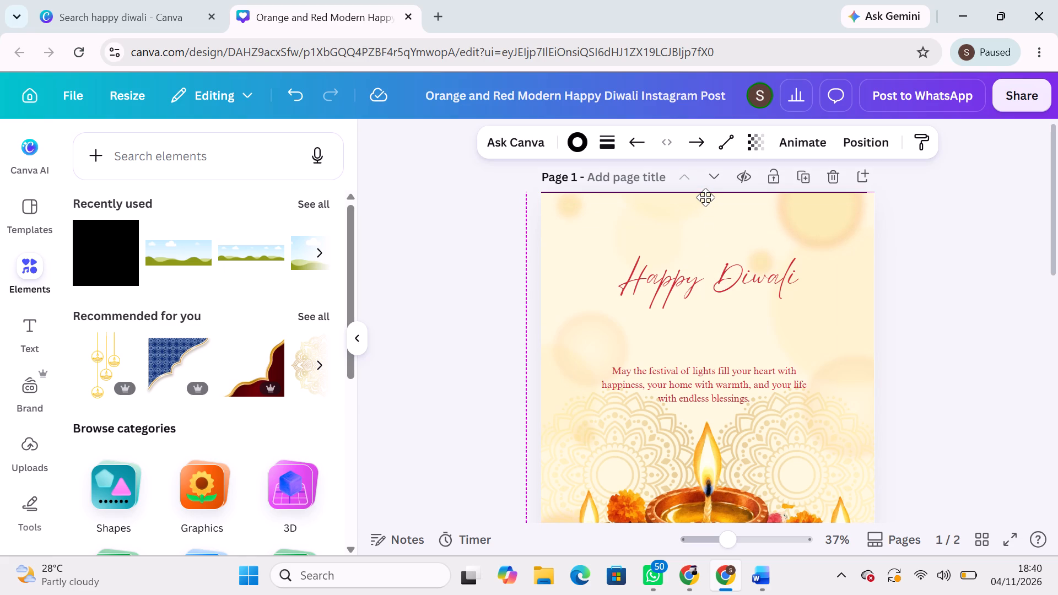
drag(705, 197, 706, 219)
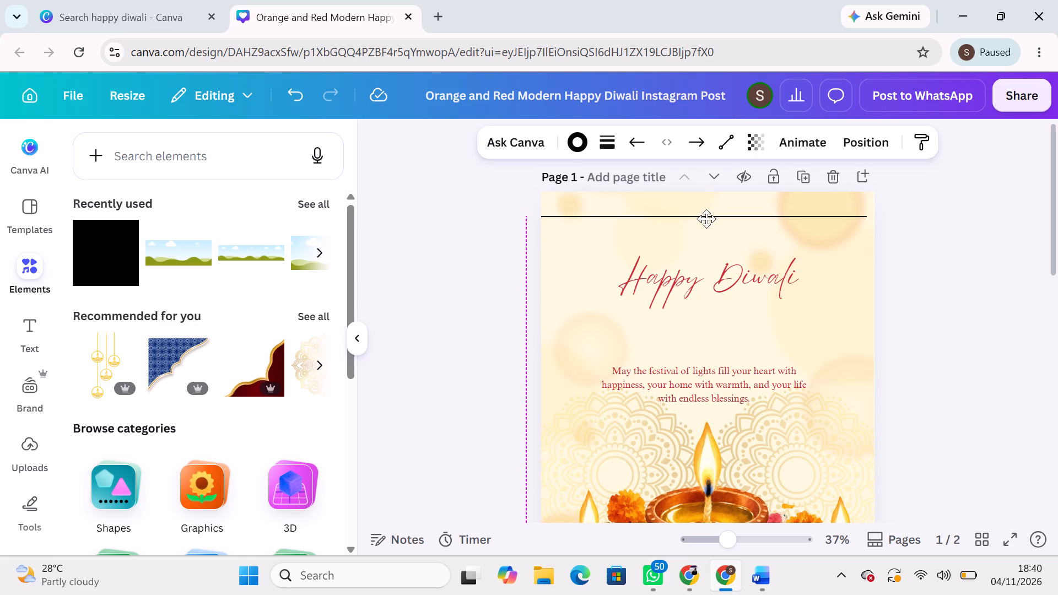
drag(706, 219, 707, 228)
drag(868, 226, 882, 224)
click(931, 204)
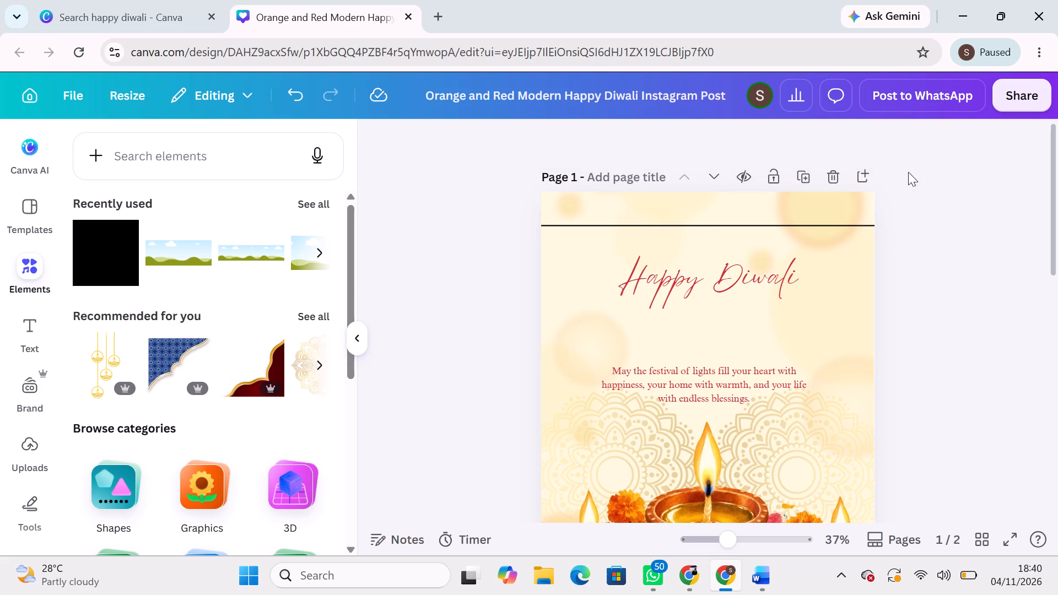
Recolor the black header line on page 1 to the pale cream sampled from the page background beside the Happy Diwali heading.
click(829, 229)
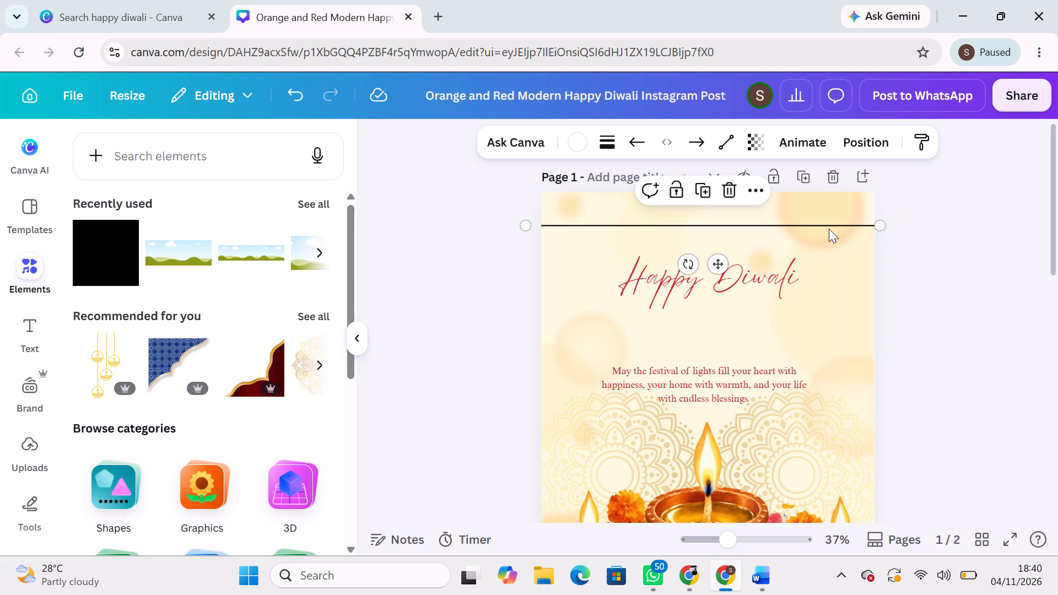
click(579, 148)
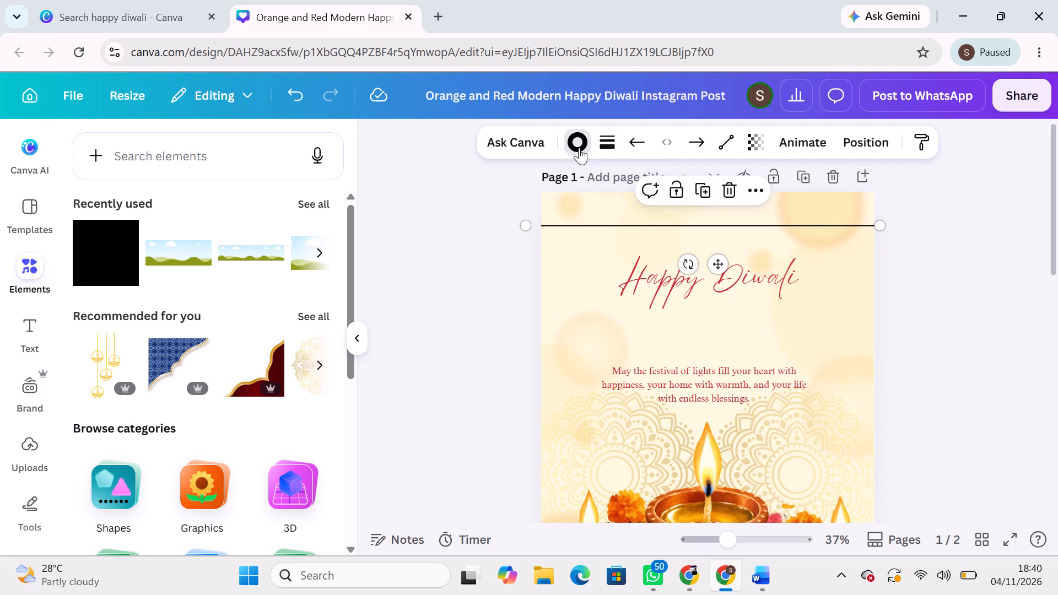
click(124, 265)
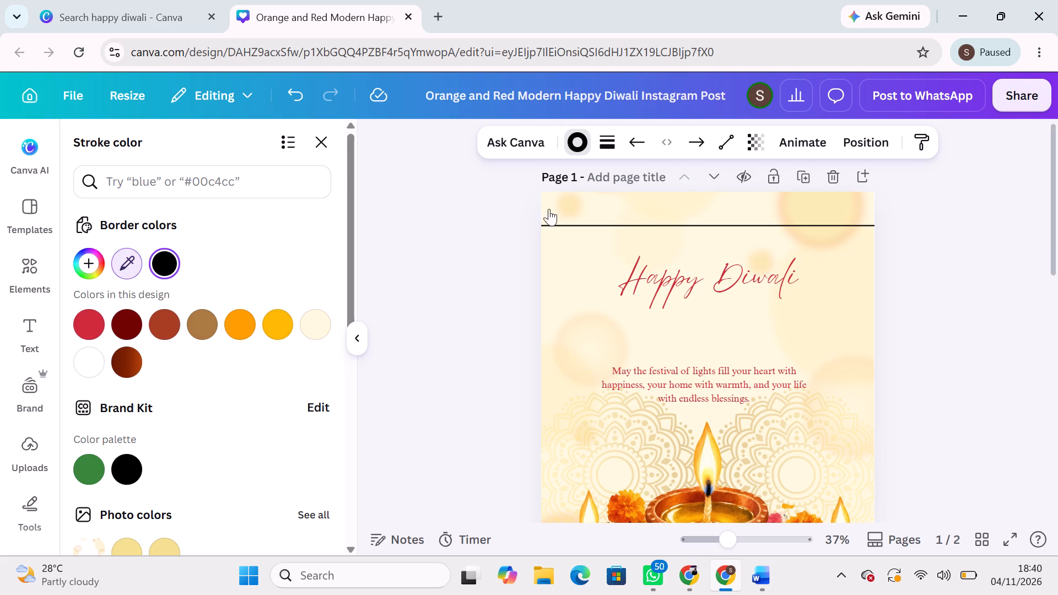
click(589, 259)
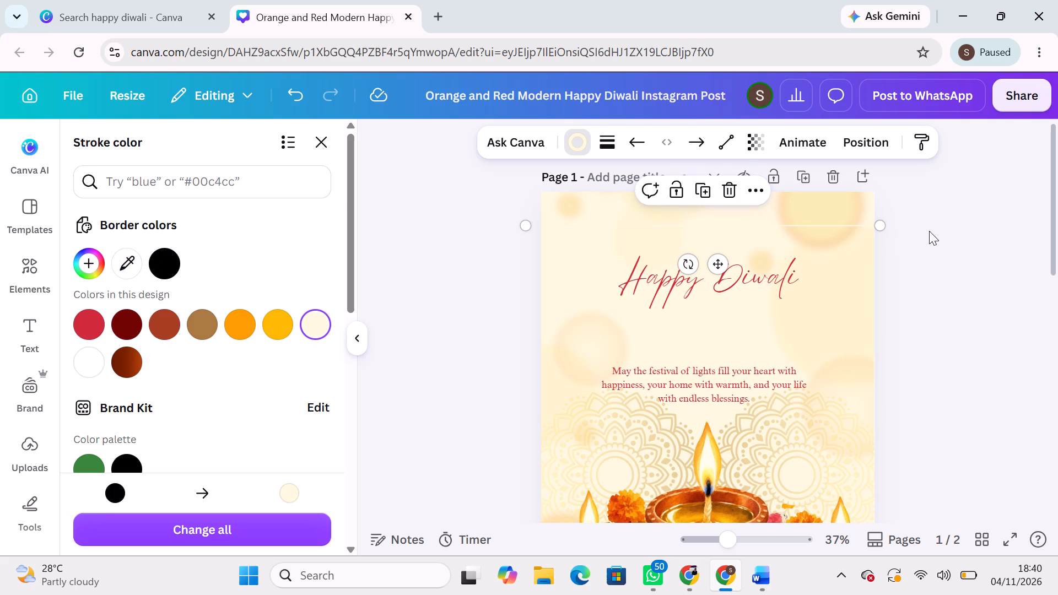
click(929, 231)
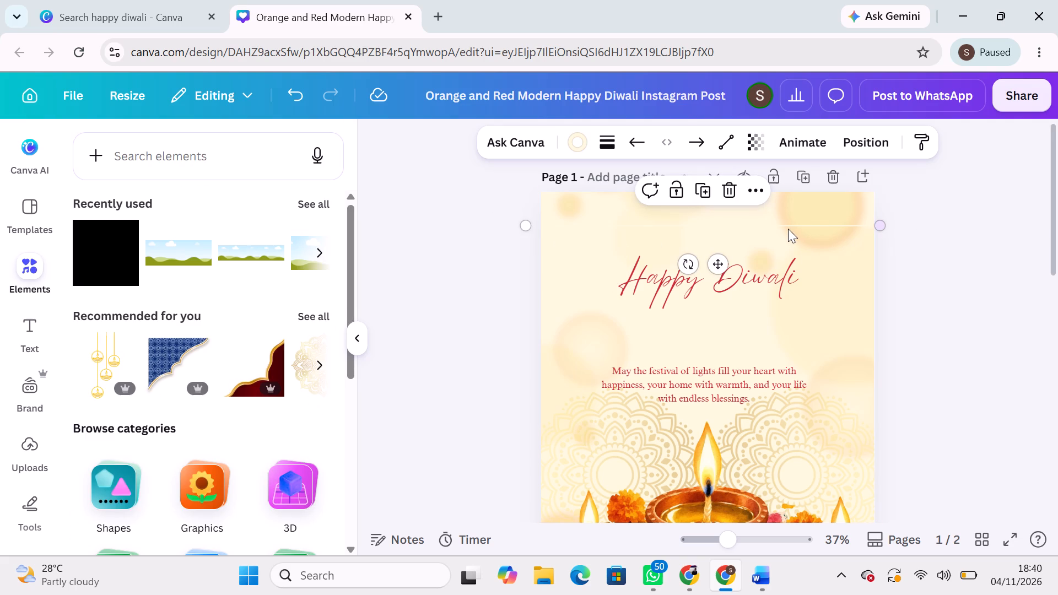
click(973, 245)
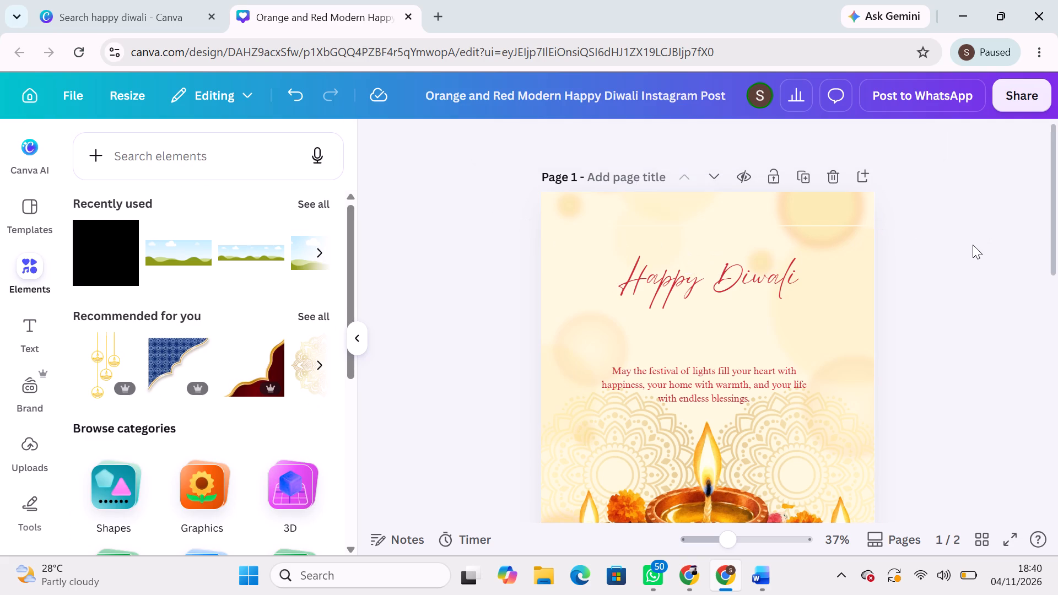
Leave the template preview in the other Canva tab and look through the recent designs and folders in all projects.
click(128, 0)
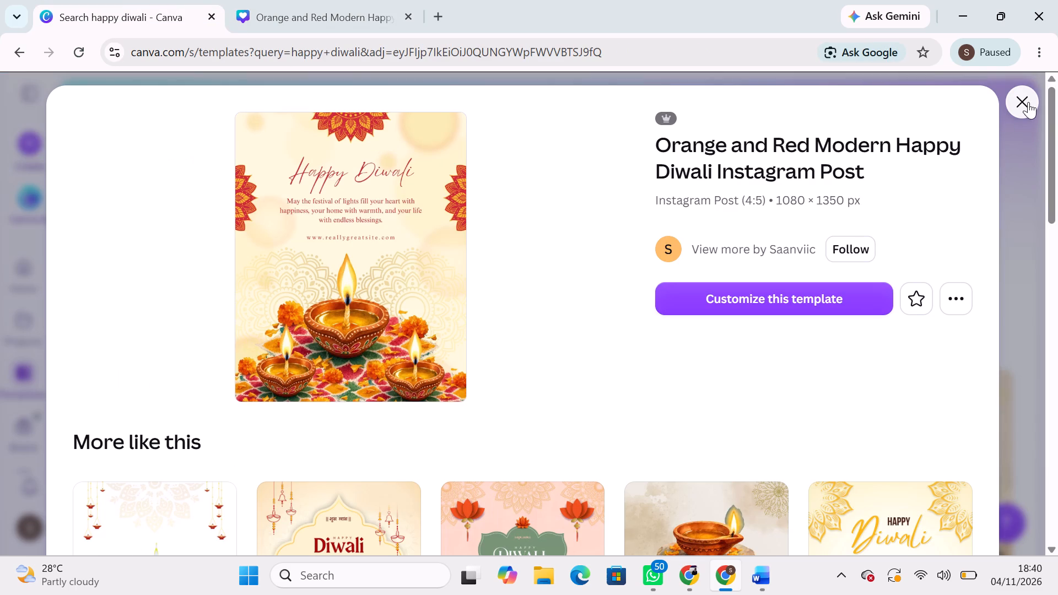
click(1028, 102)
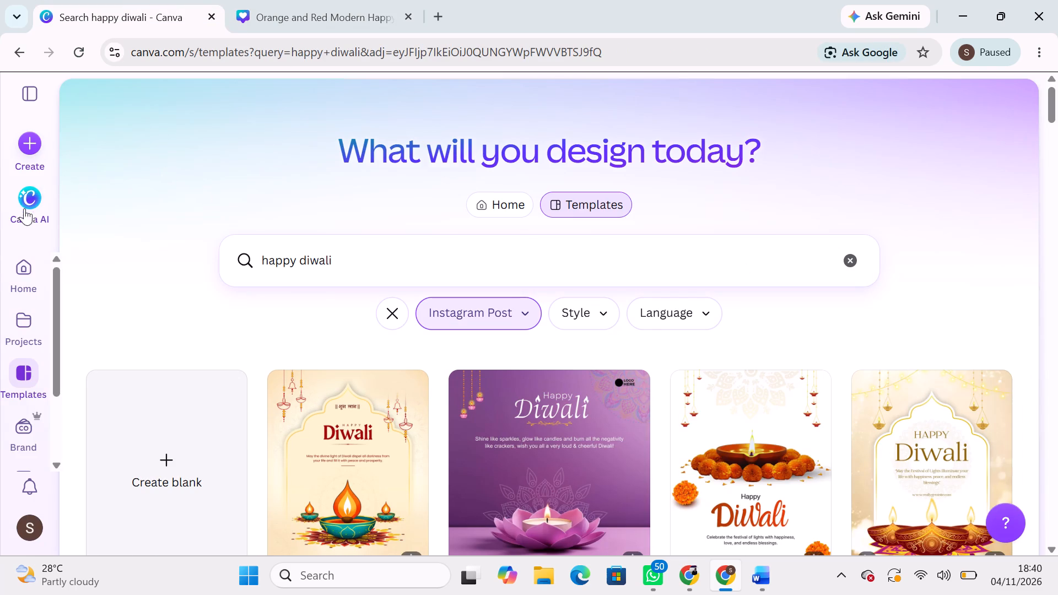
click(15, 264)
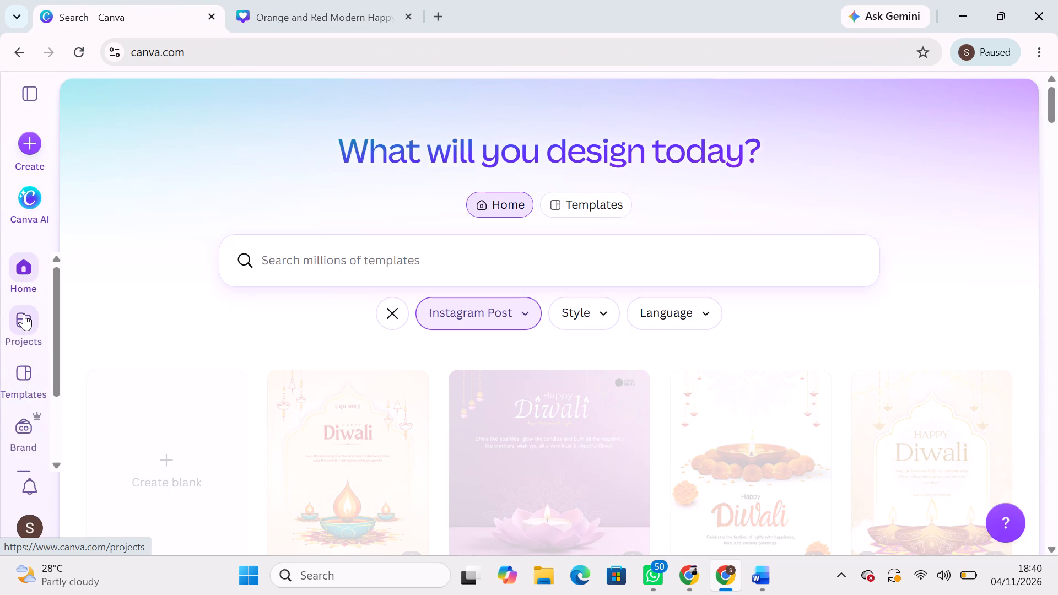
click(24, 313)
scroll(253, 329, down, 2)
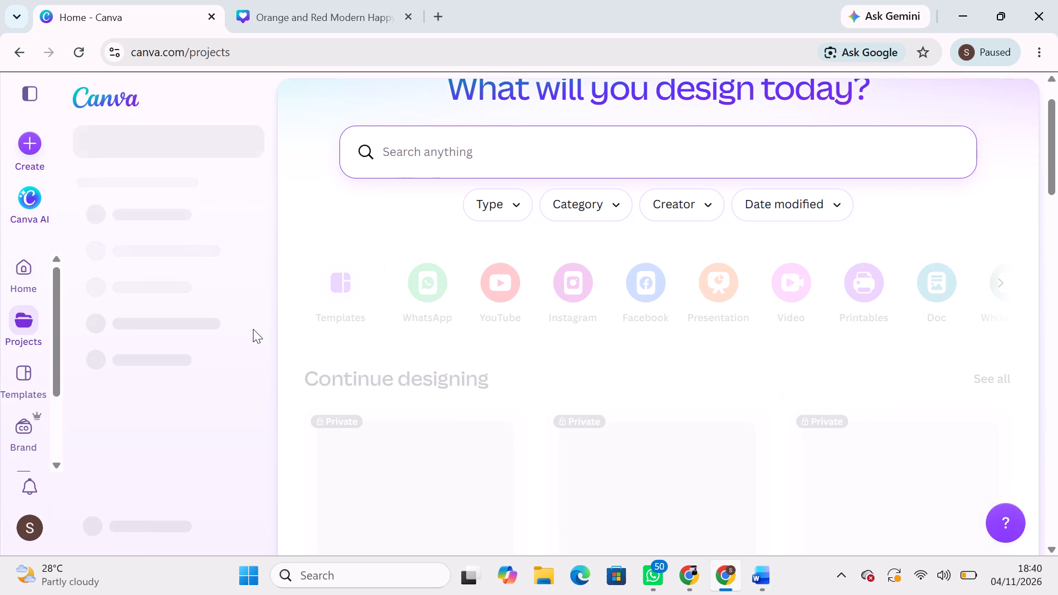
scroll(341, 356, up, 2)
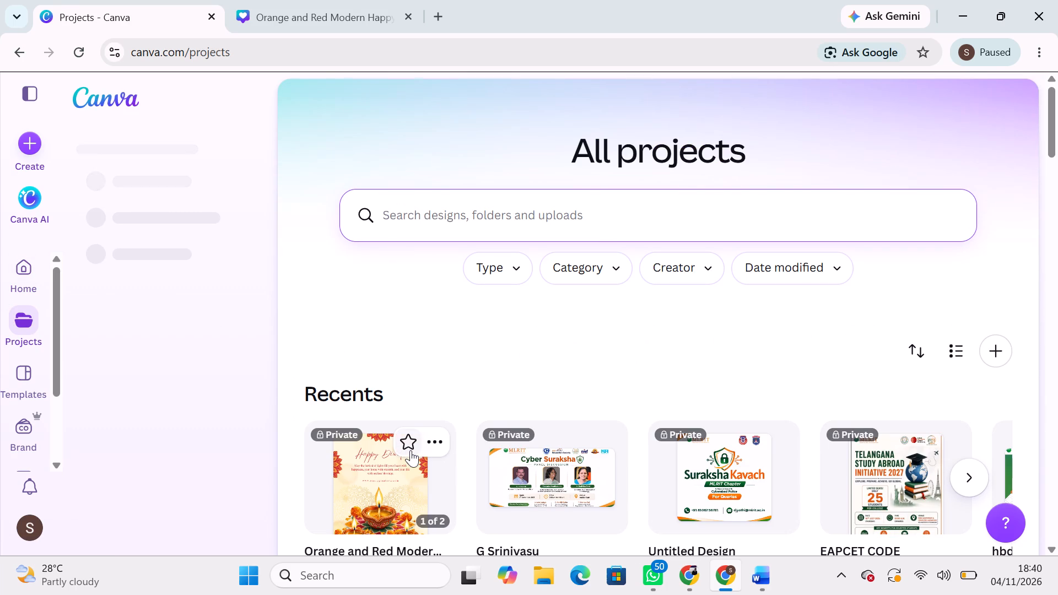
scroll(411, 450, down, 4)
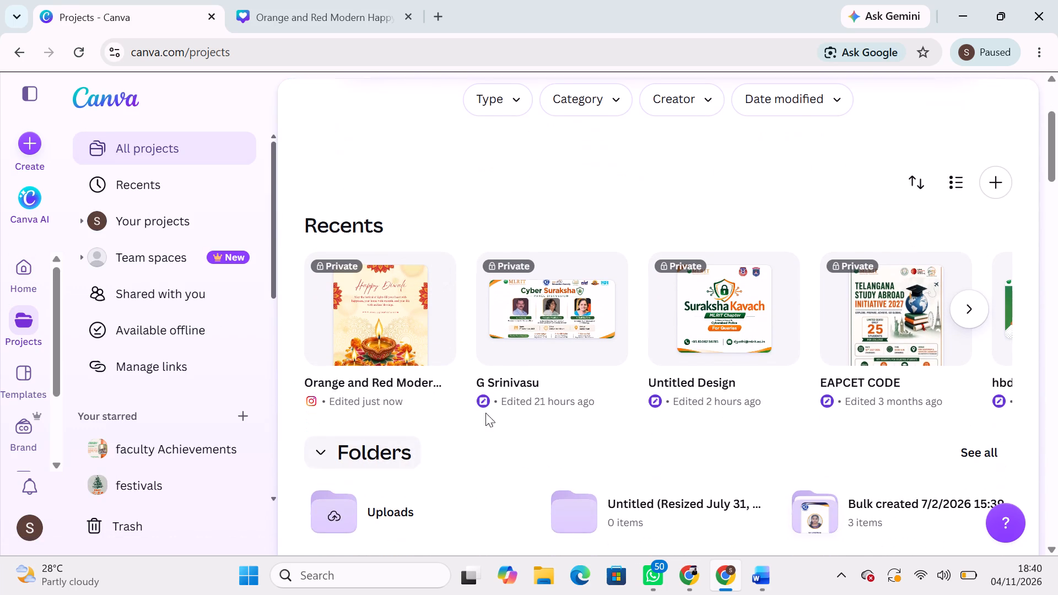
Copy the MLRIT logo from the recent Cyber Suraksha panel discussion design and place it in page 1's upper-left corner.
click(558, 317)
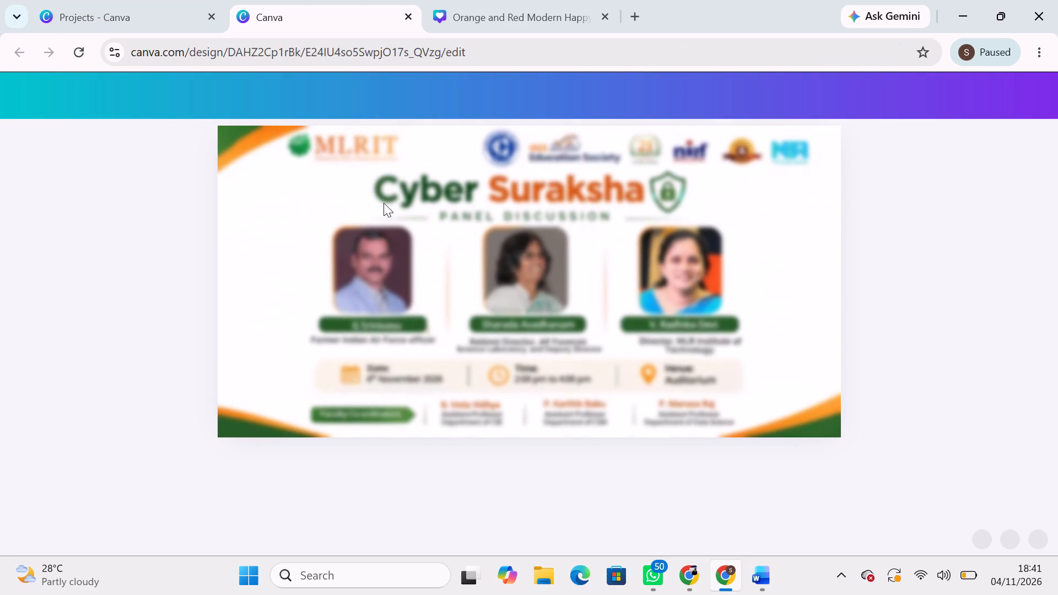
click(369, 182)
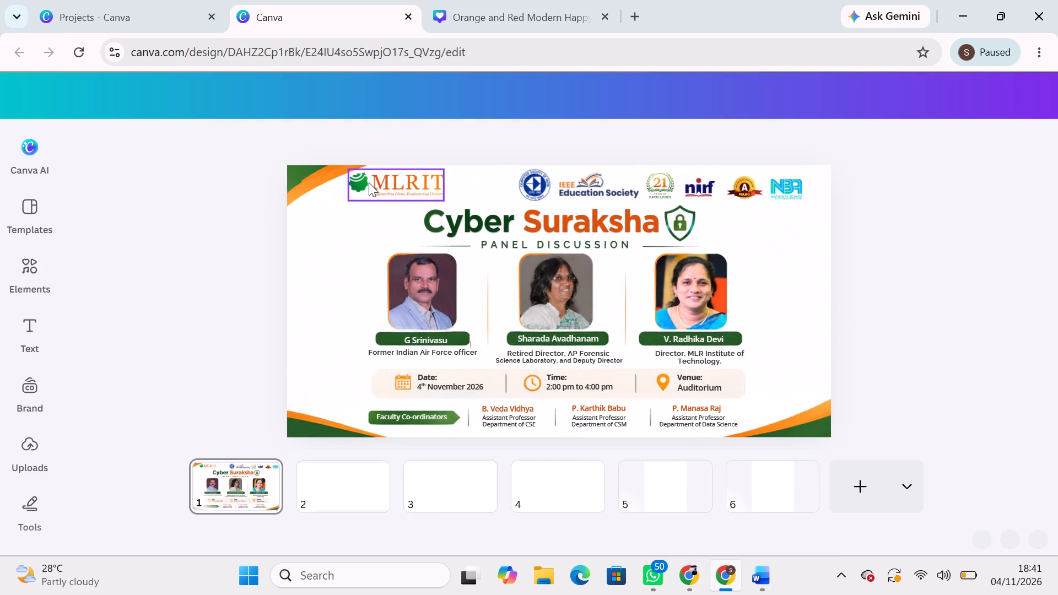
key(ctrl+c)
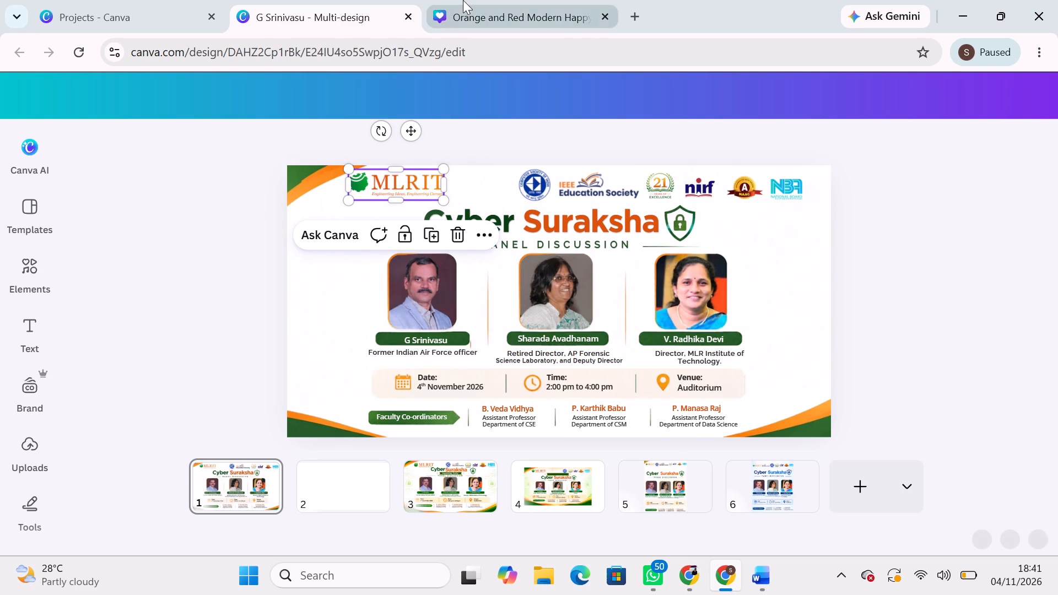
click(463, 0)
key(ctrl+v)
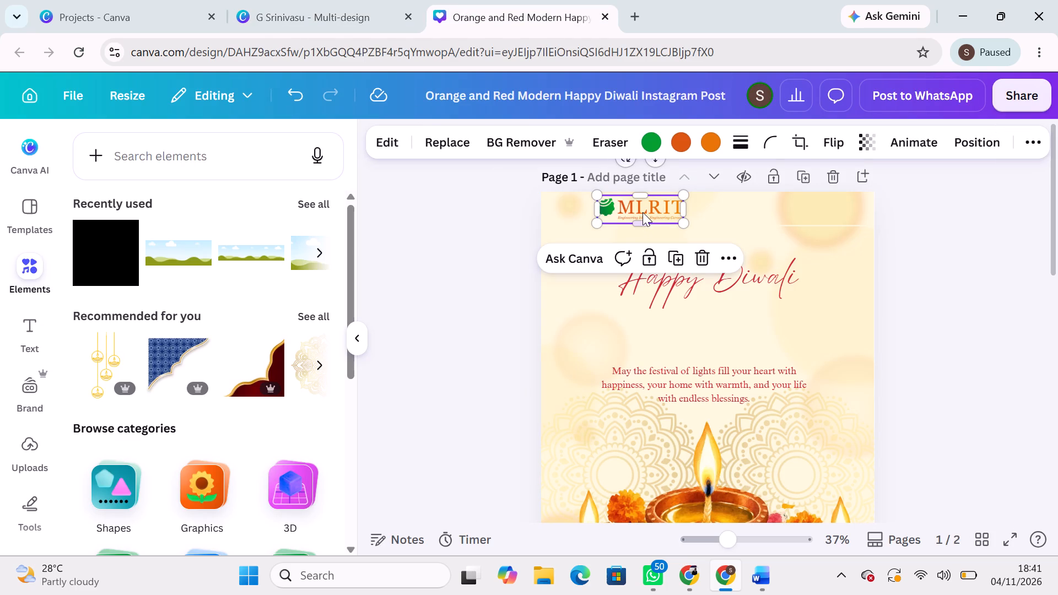
drag(642, 212, 596, 218)
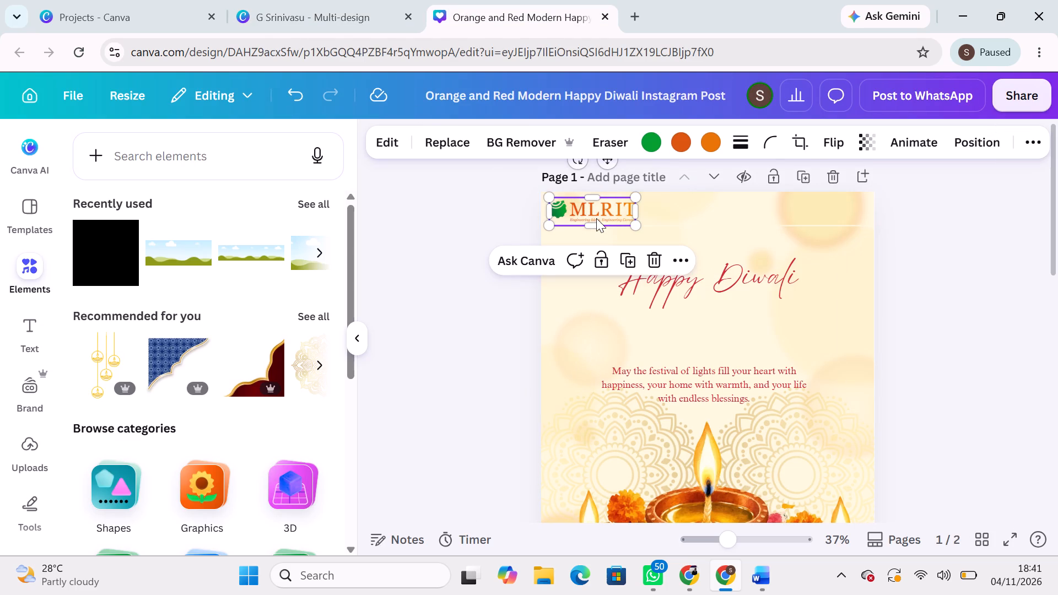
click(915, 252)
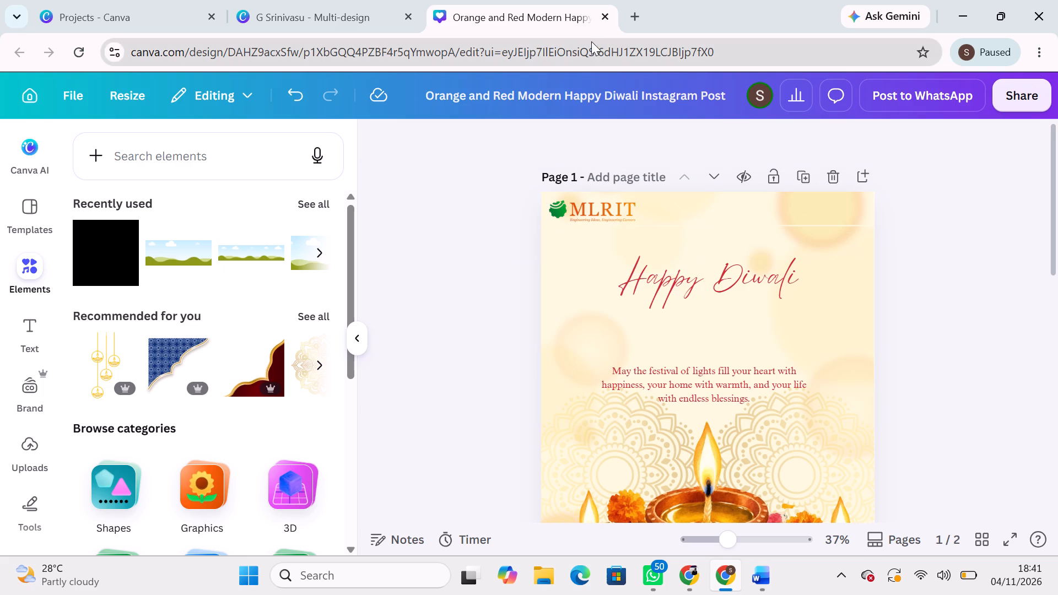
Copy the grouped nirf, NAAC and NBA logos from the Cyber Suraksha design into page 1's upper-right corner, level with the MLRIT logo.
click(381, 13)
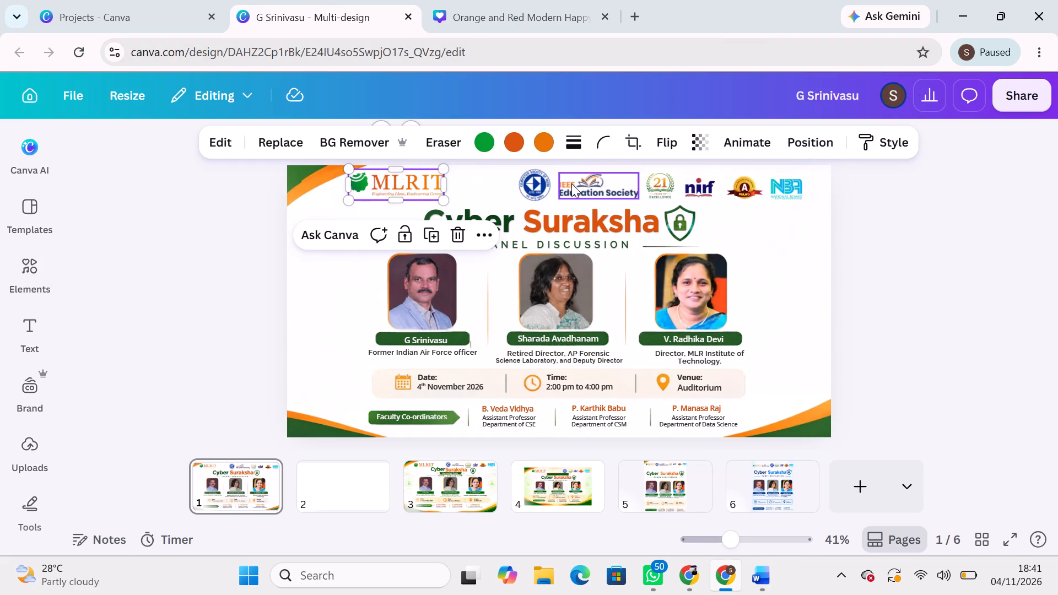
click(721, 194)
key(ctrl+c)
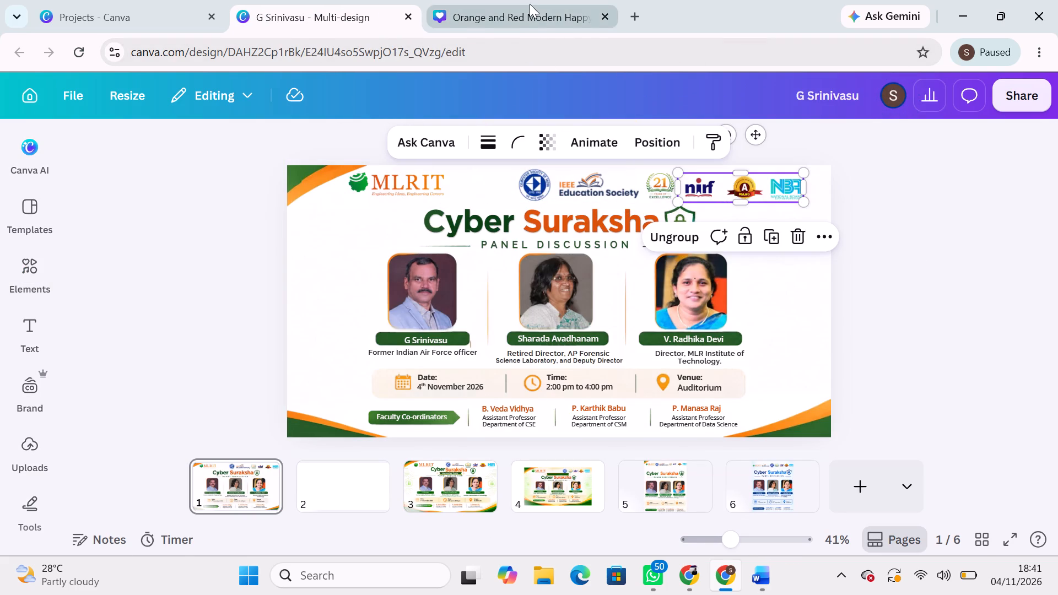
click(530, 4)
key(ctrl+v)
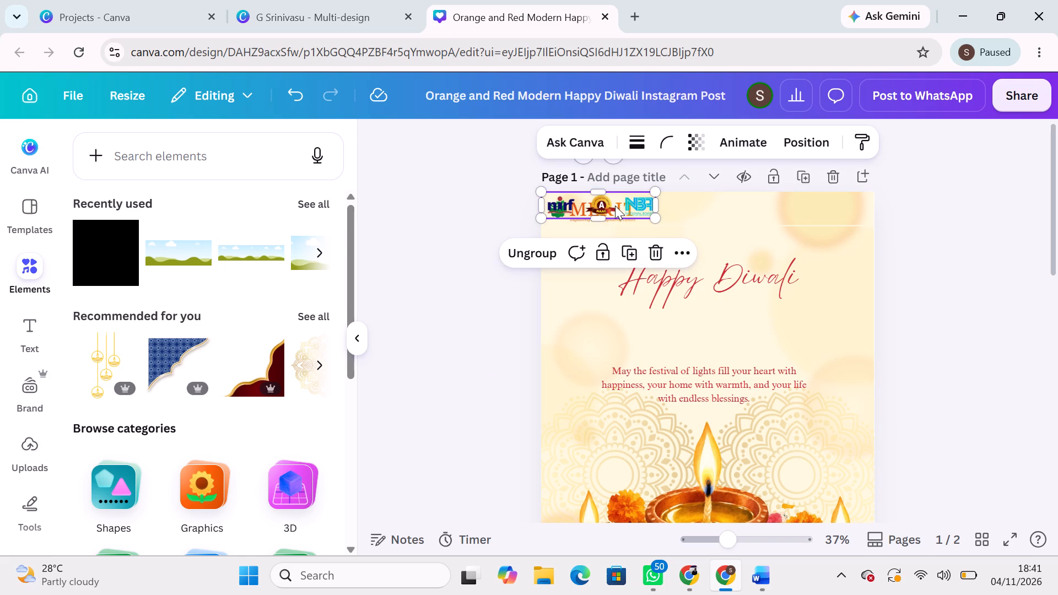
drag(615, 205, 815, 205)
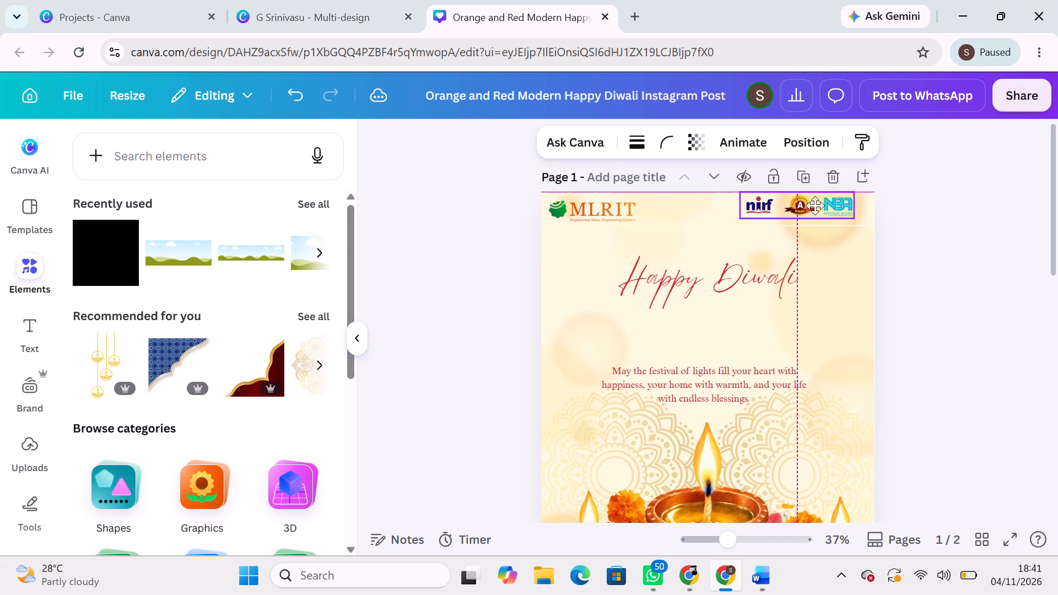
drag(815, 205, 814, 207)
drag(814, 207, 814, 209)
drag(842, 209, 844, 215)
click(914, 226)
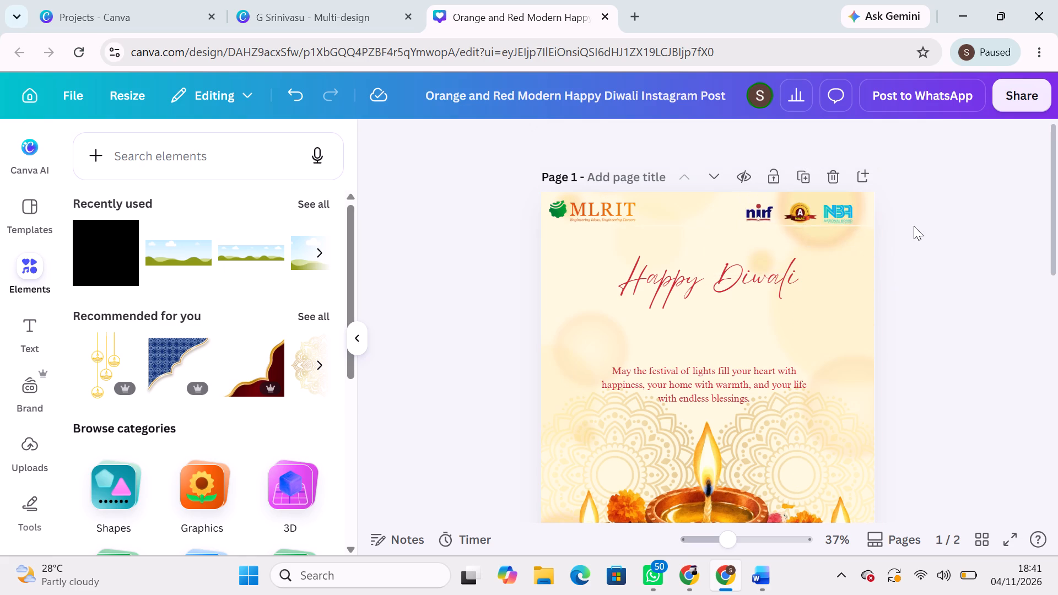
click(824, 217)
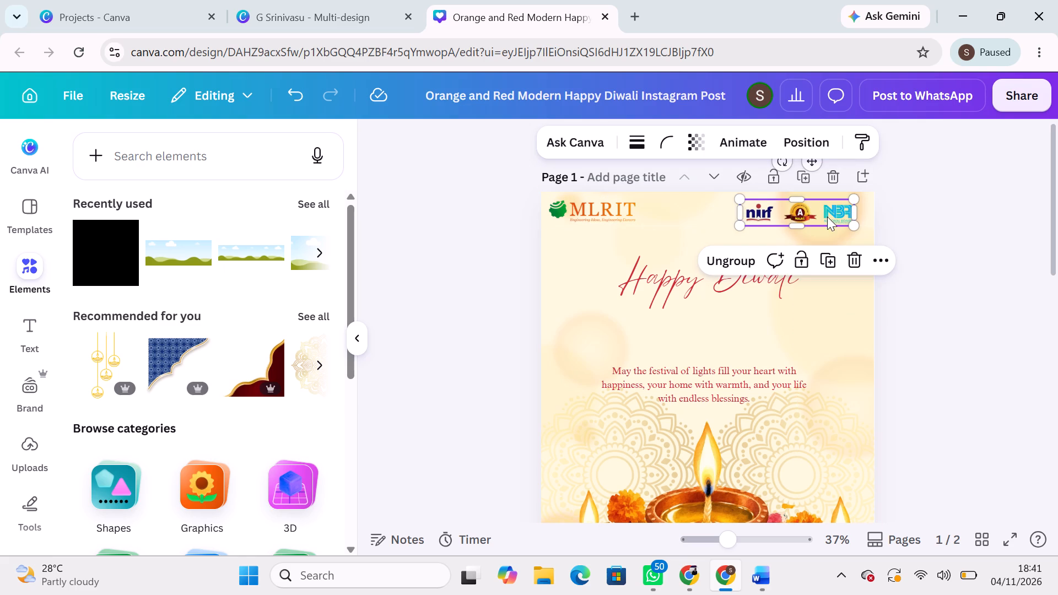
click(921, 210)
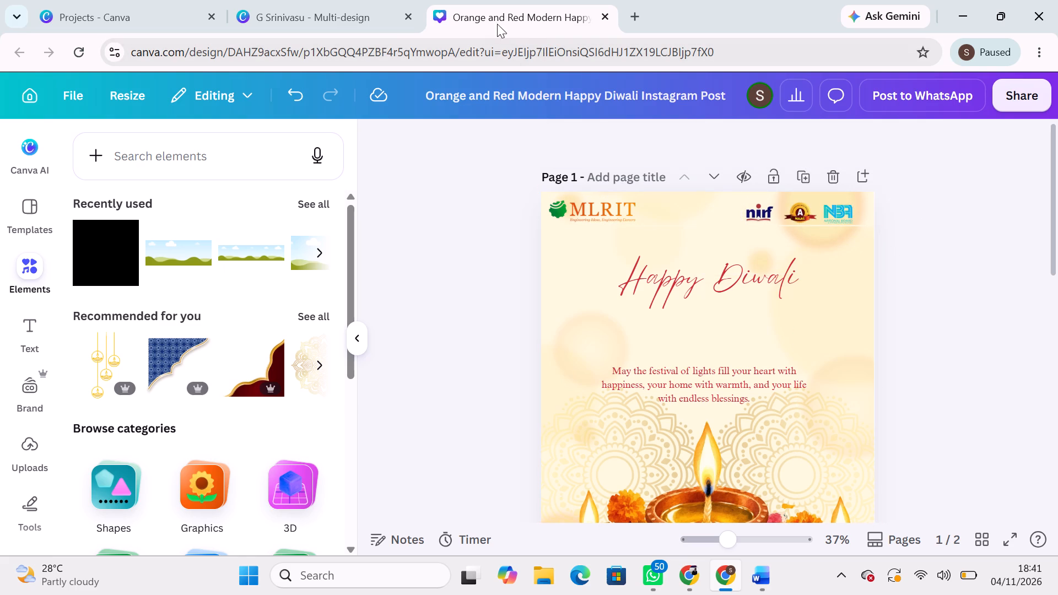
Copy the 21 Years of Excellence emblem from the Cyber Suraksha design and place it just left of the nirf logo on page 1.
click(376, 23)
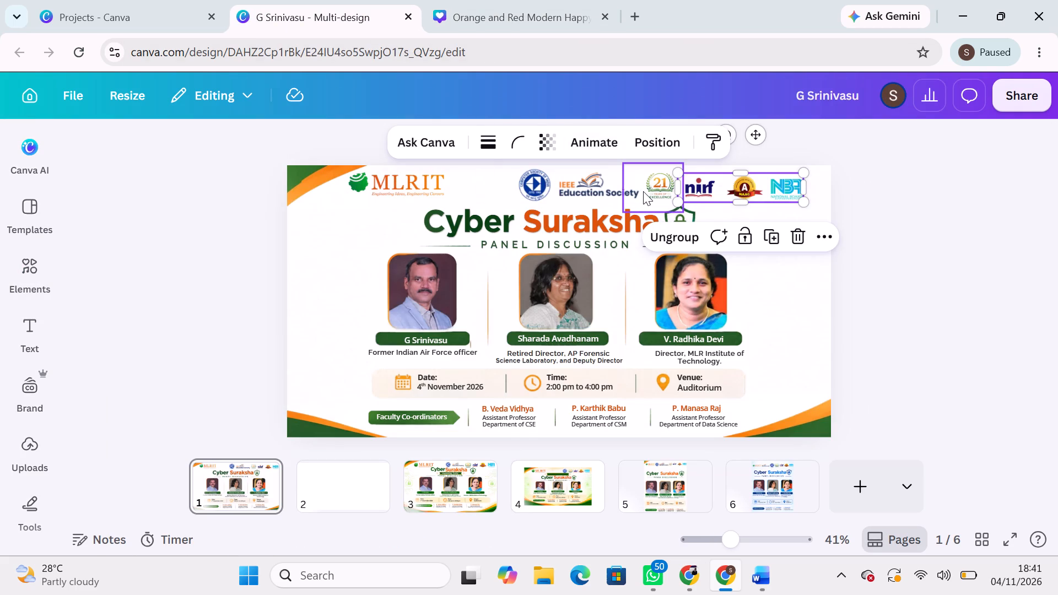
click(651, 192)
key(ctrl+c)
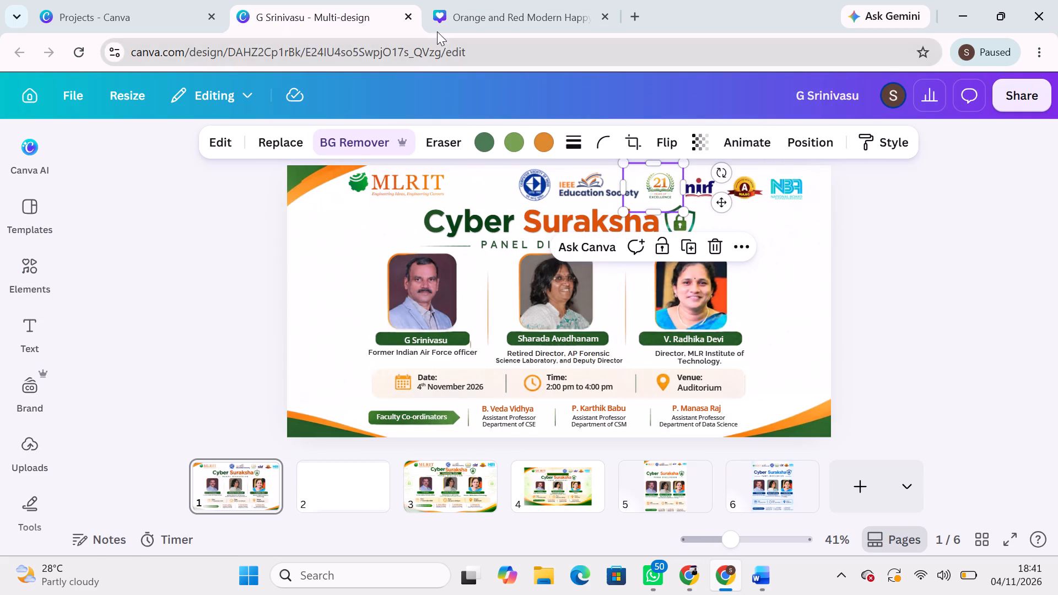
click(465, 19)
click(715, 215)
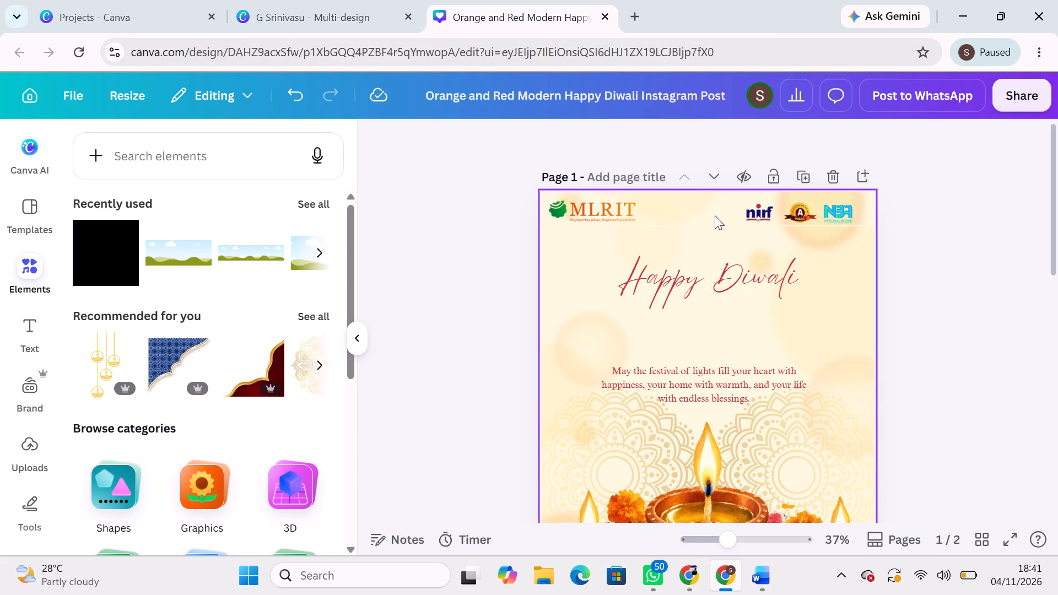
key(ctrl+v)
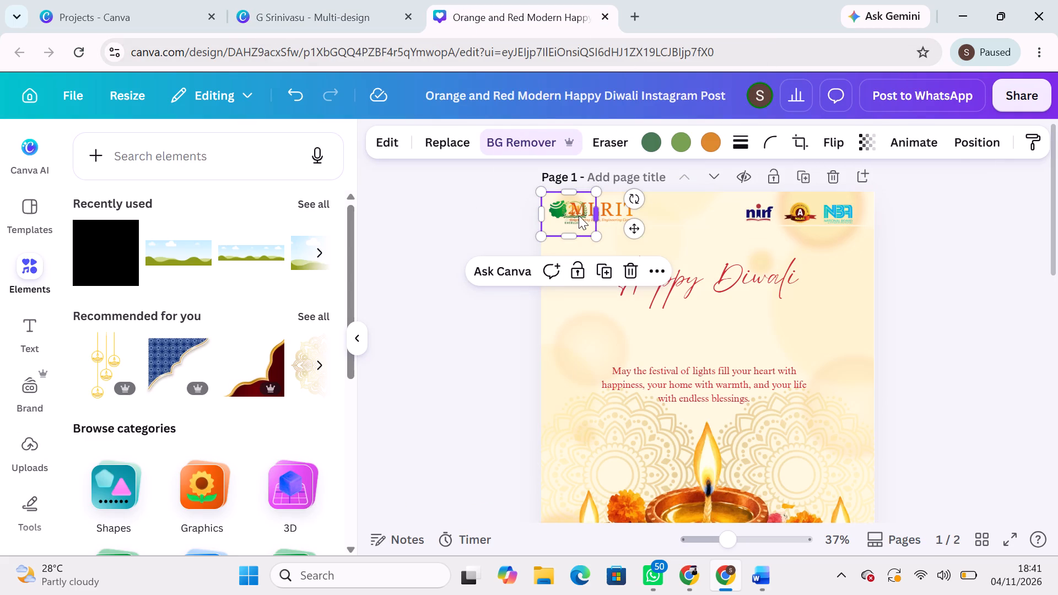
drag(579, 215, 733, 214)
click(909, 240)
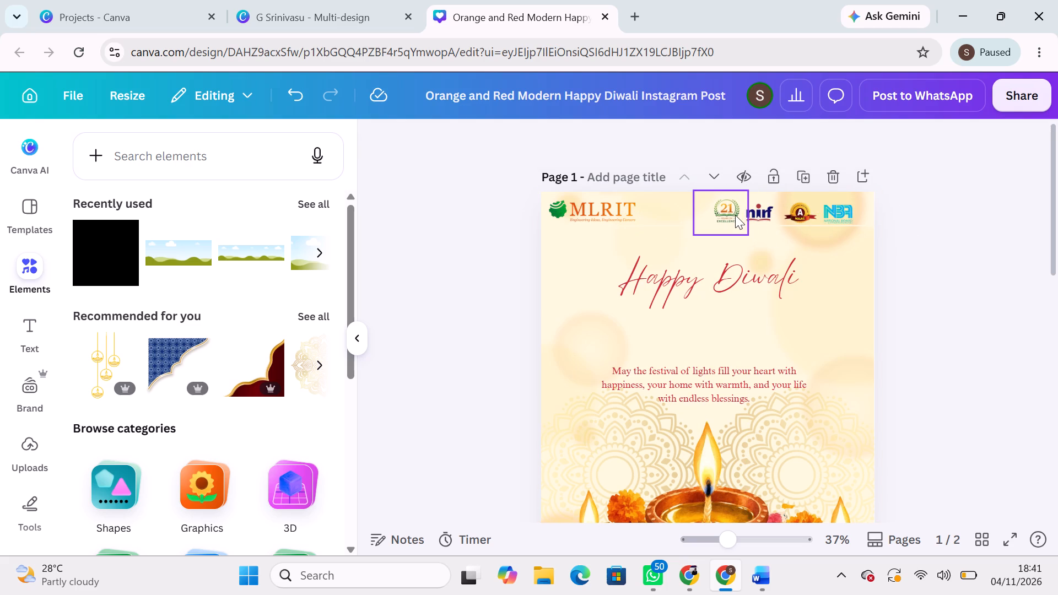
drag(735, 215, 730, 215)
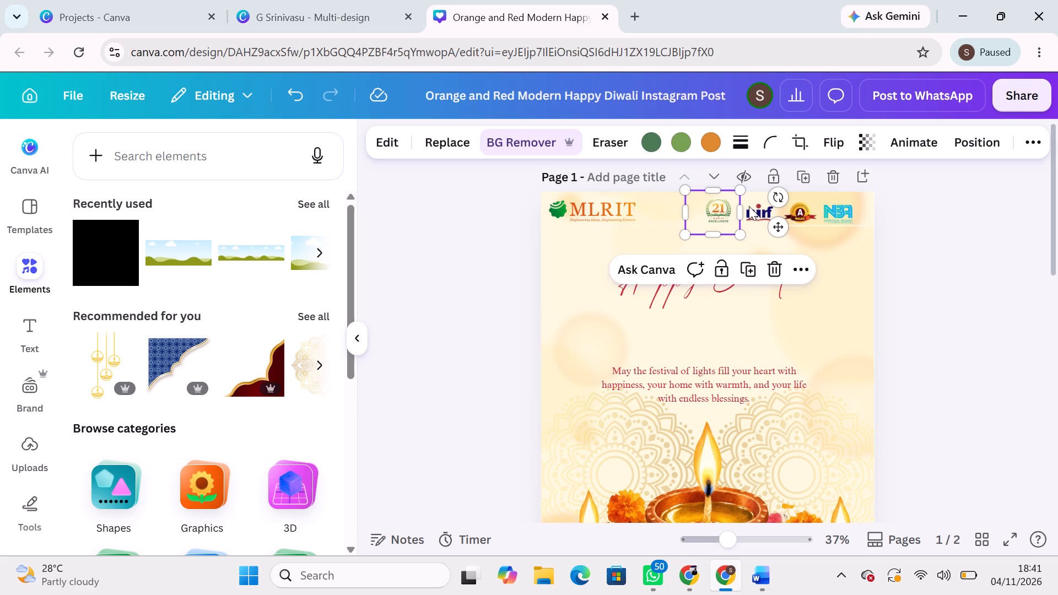
click(959, 187)
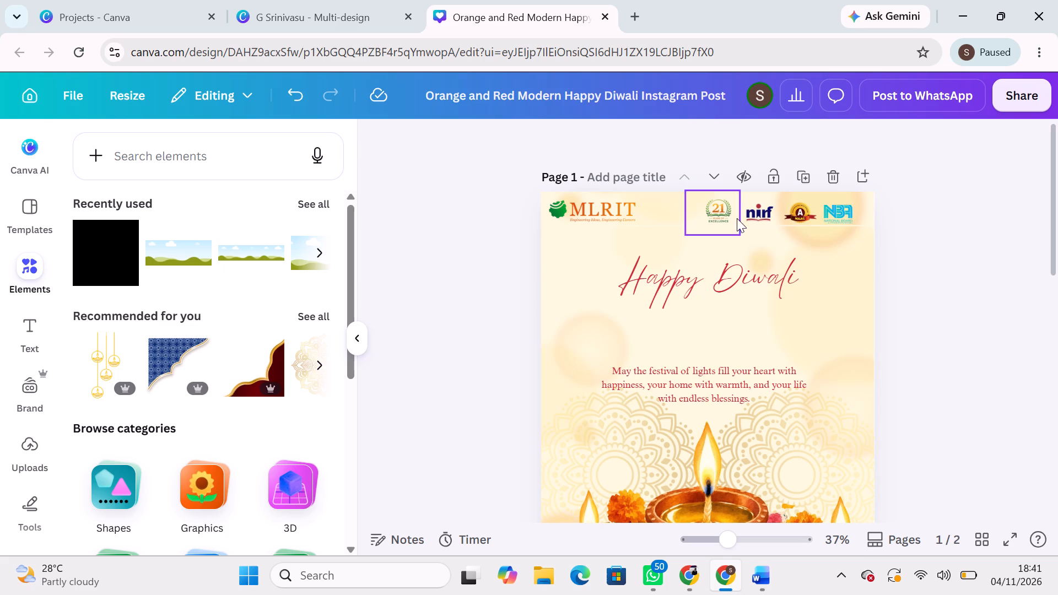
click(732, 218)
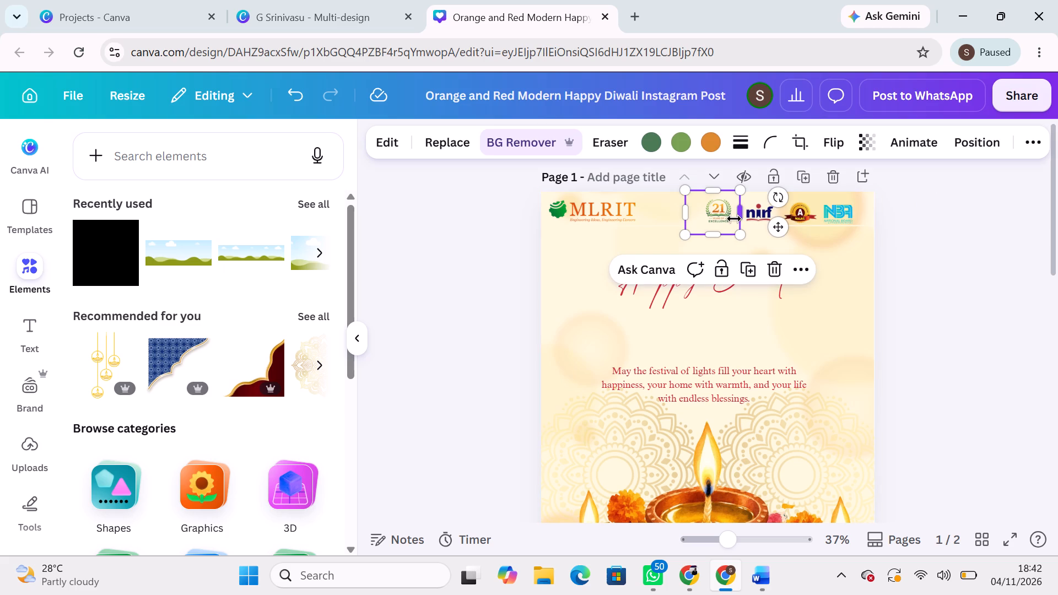
click(913, 246)
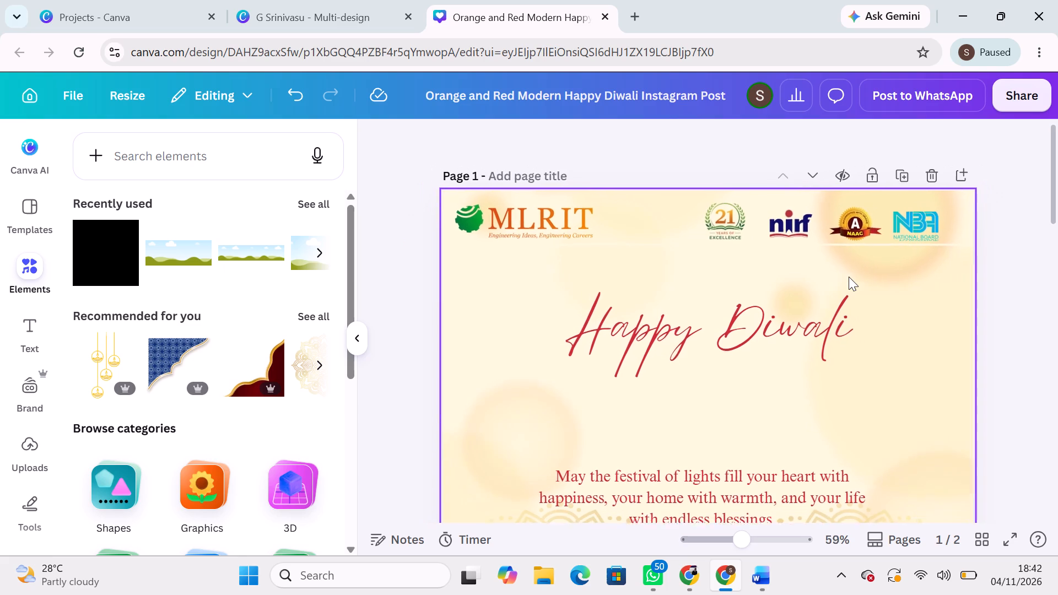
Shift the MLRIT logo slightly inward from page 1's left edge within the header strip.
drag(575, 221, 579, 222)
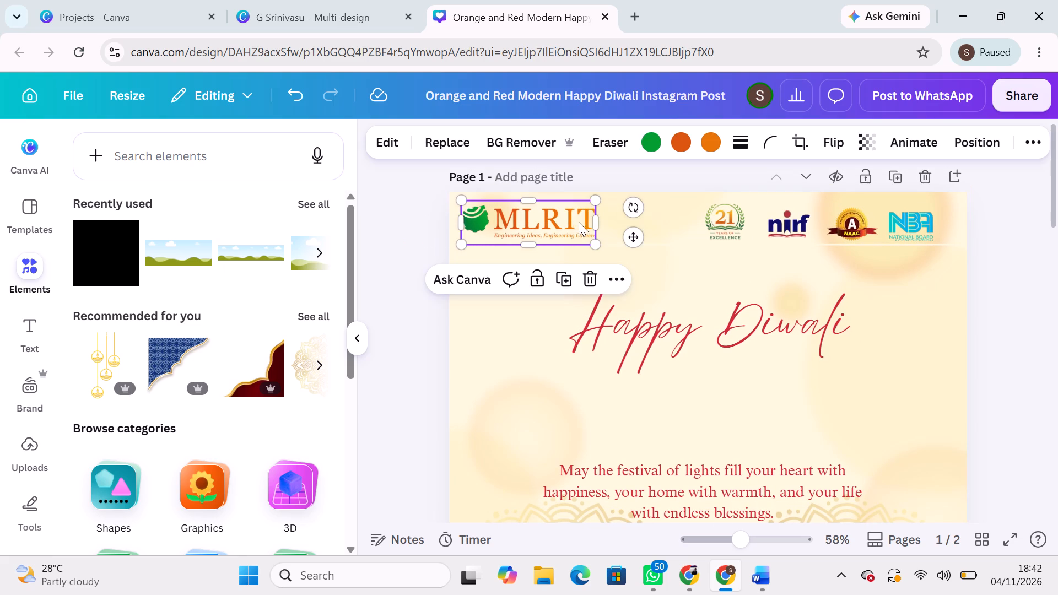
drag(579, 222, 580, 222)
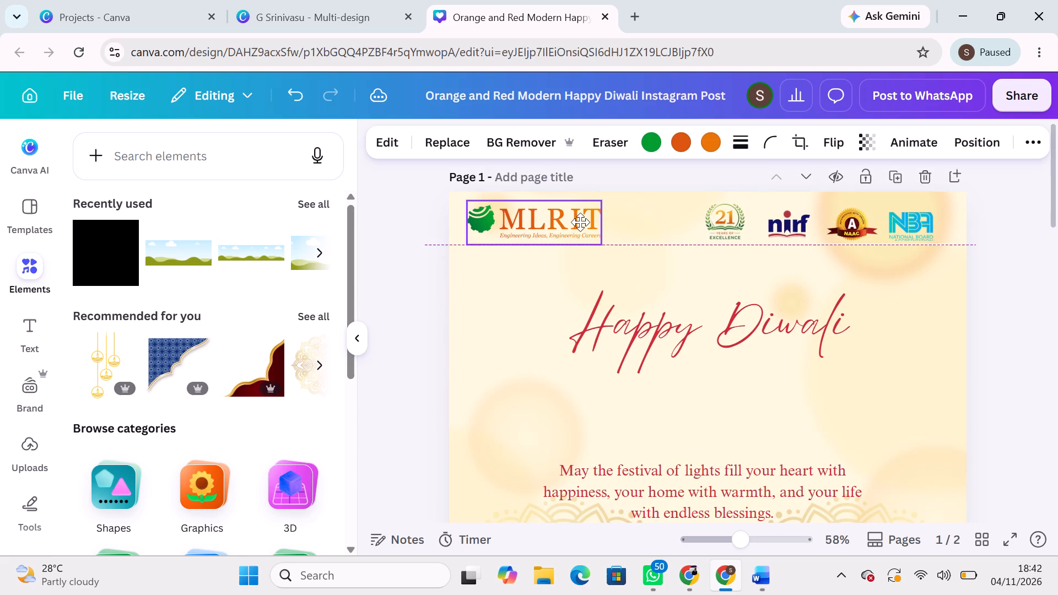
drag(580, 222, 581, 222)
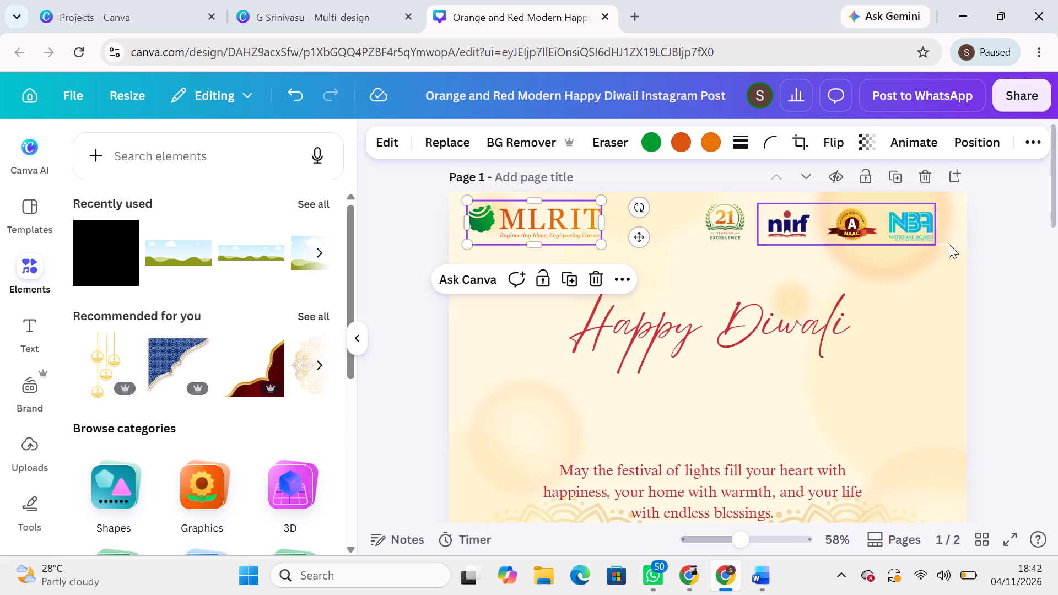
click(1036, 265)
click(1036, 265)
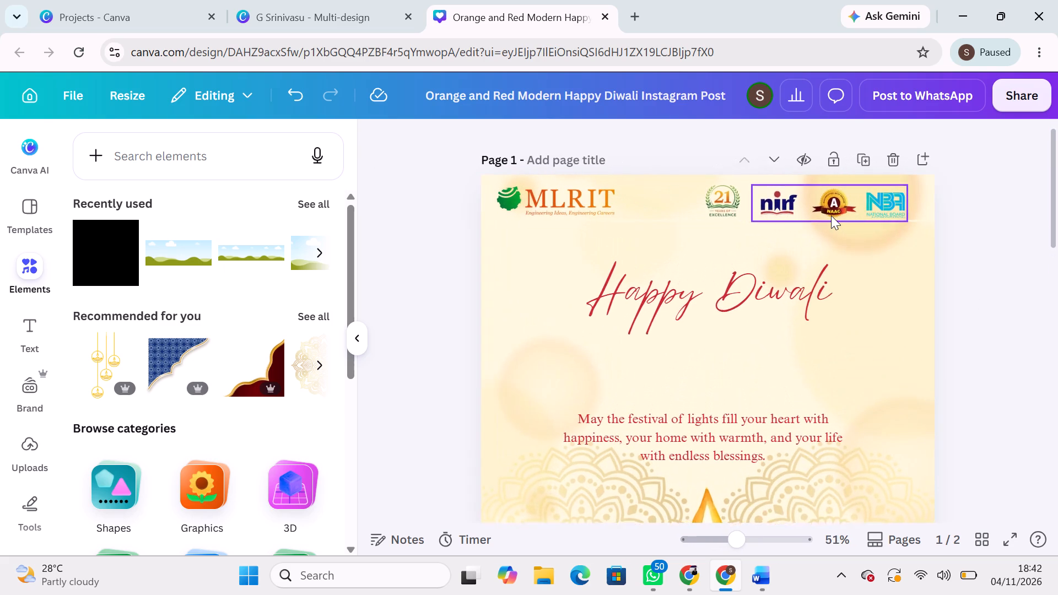
Inspect the header logos and recolour the line beneath them with a light peach sampled from page 1's background.
scroll(833, 215, right, 1)
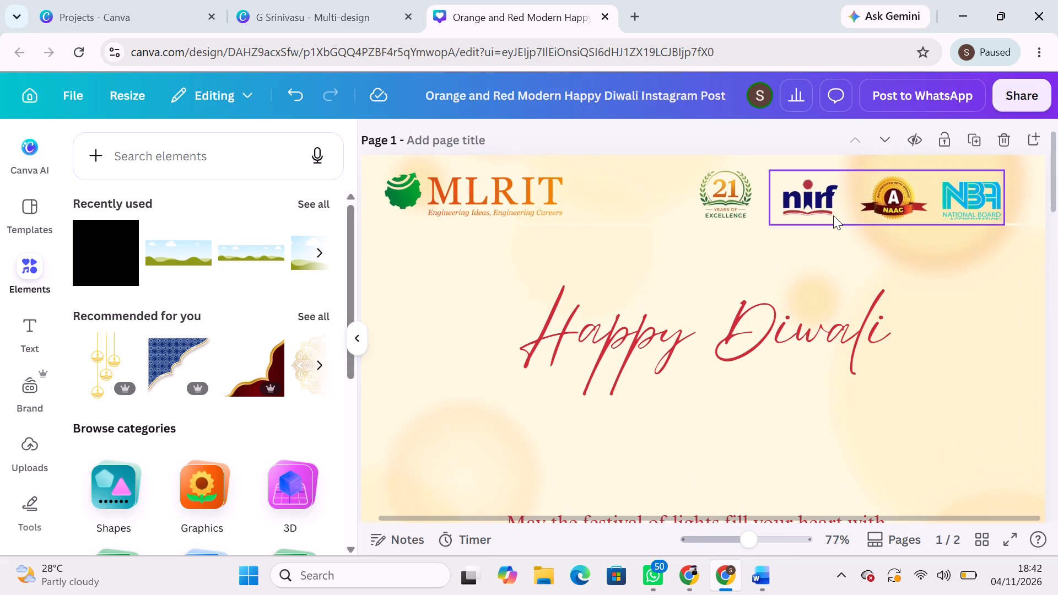
scroll(833, 215, right, 2)
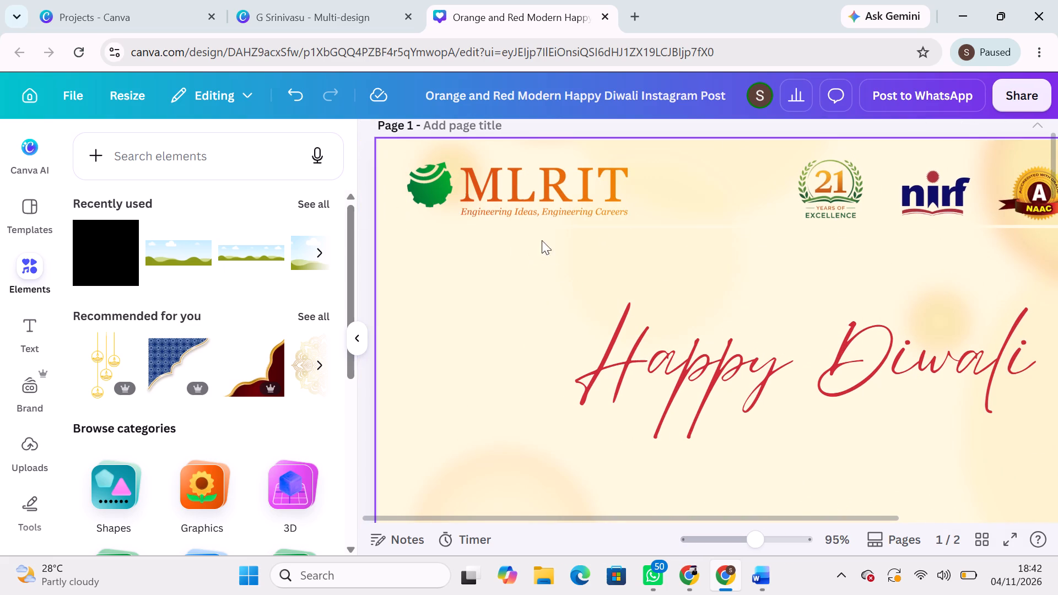
click(468, 199)
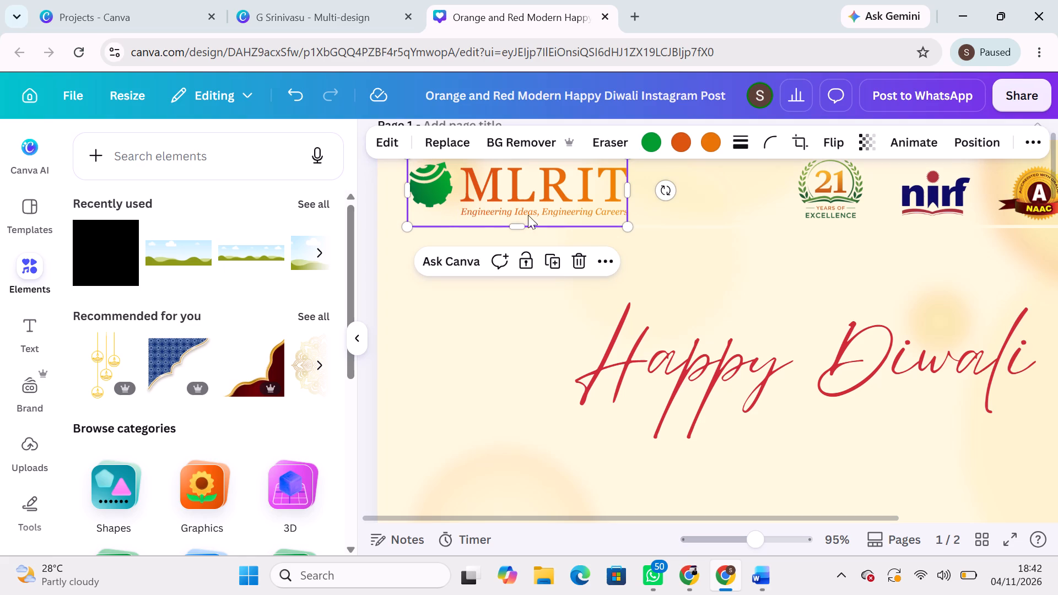
click(706, 290)
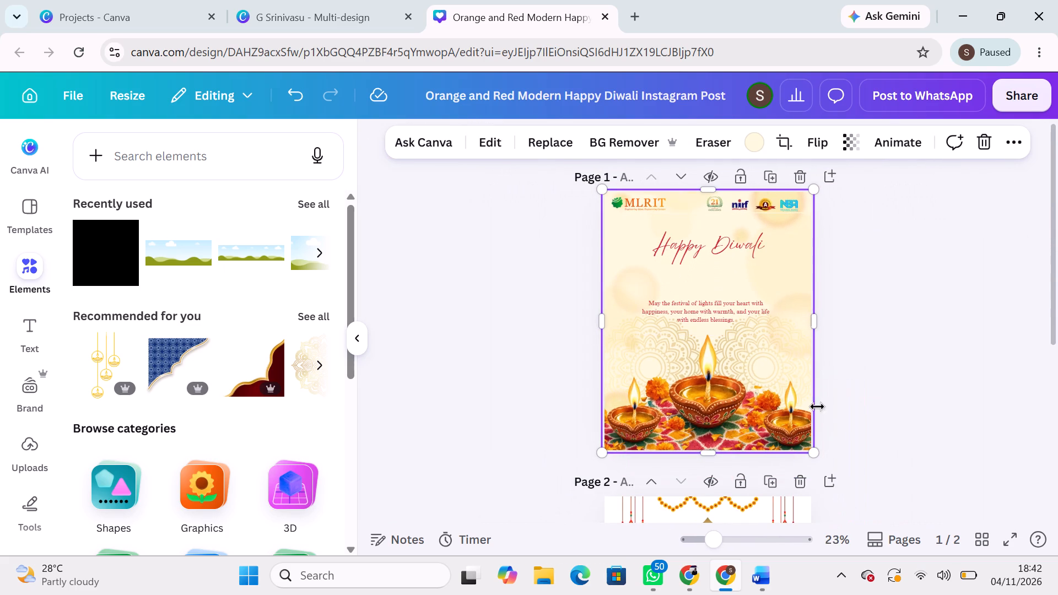
click(859, 363)
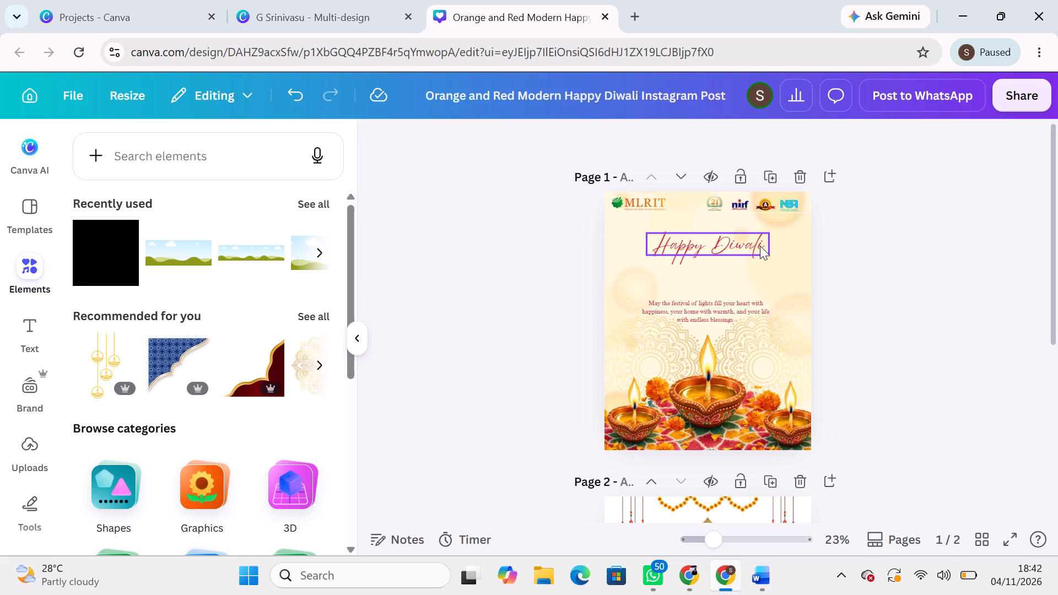
click(776, 214)
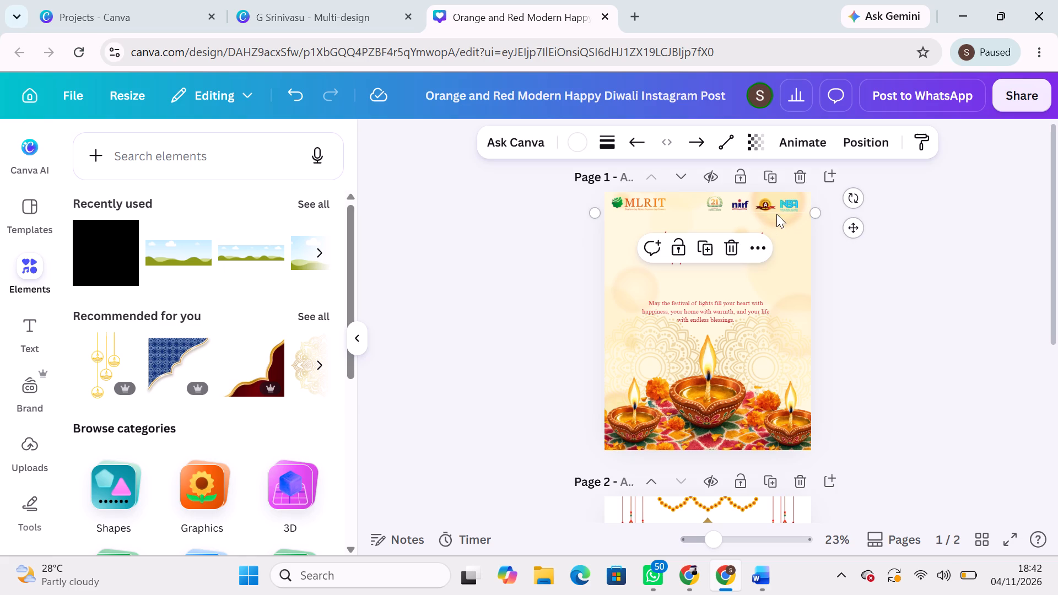
click(583, 152)
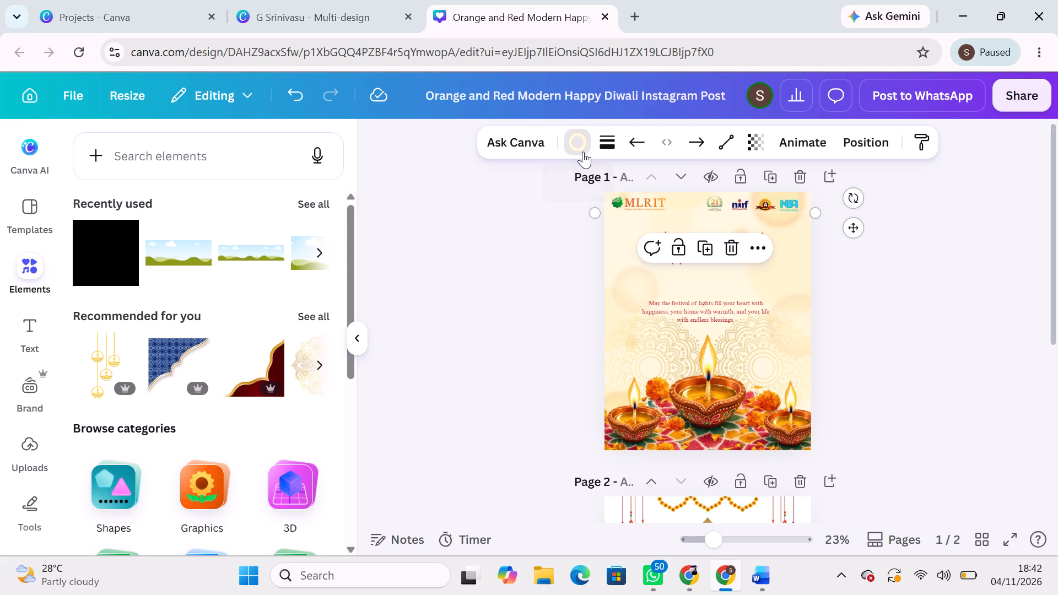
click(129, 269)
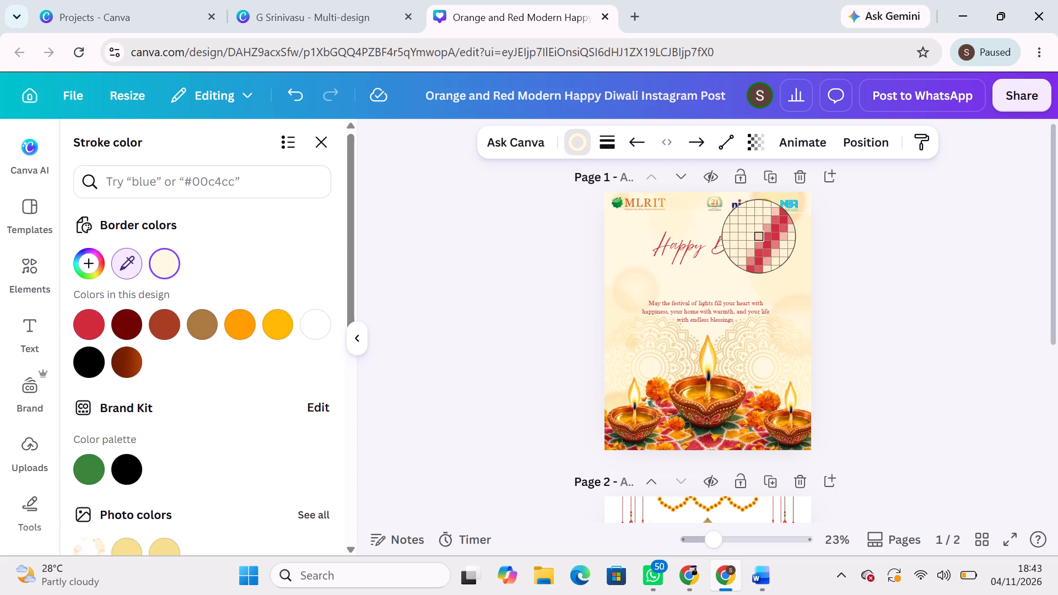
click(766, 223)
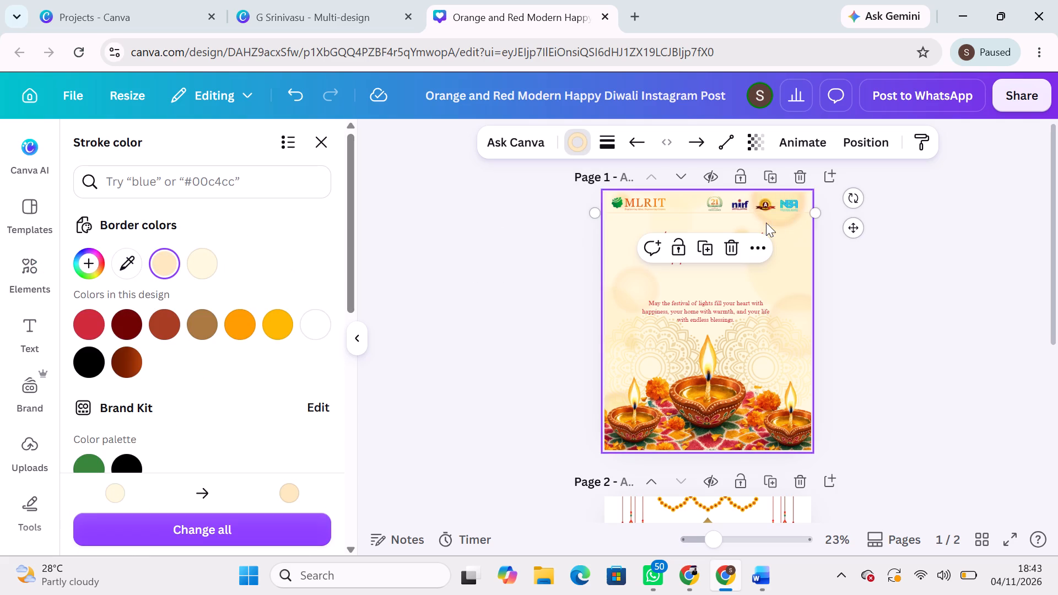
click(905, 223)
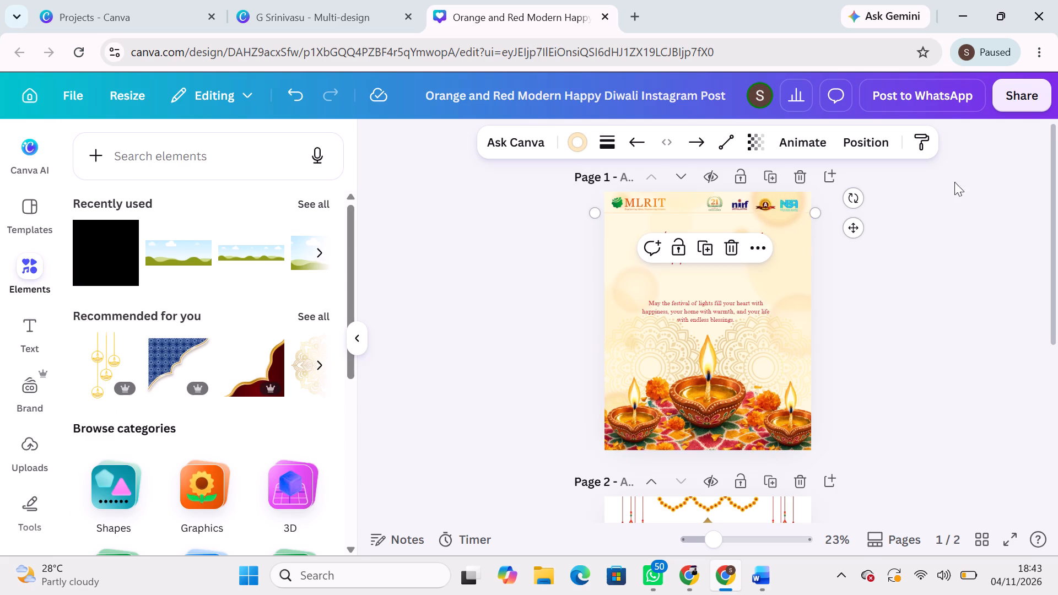
Review page 1 with its logo header and look over the golden-arch design on page 2.
scroll(940, 273, up, 1)
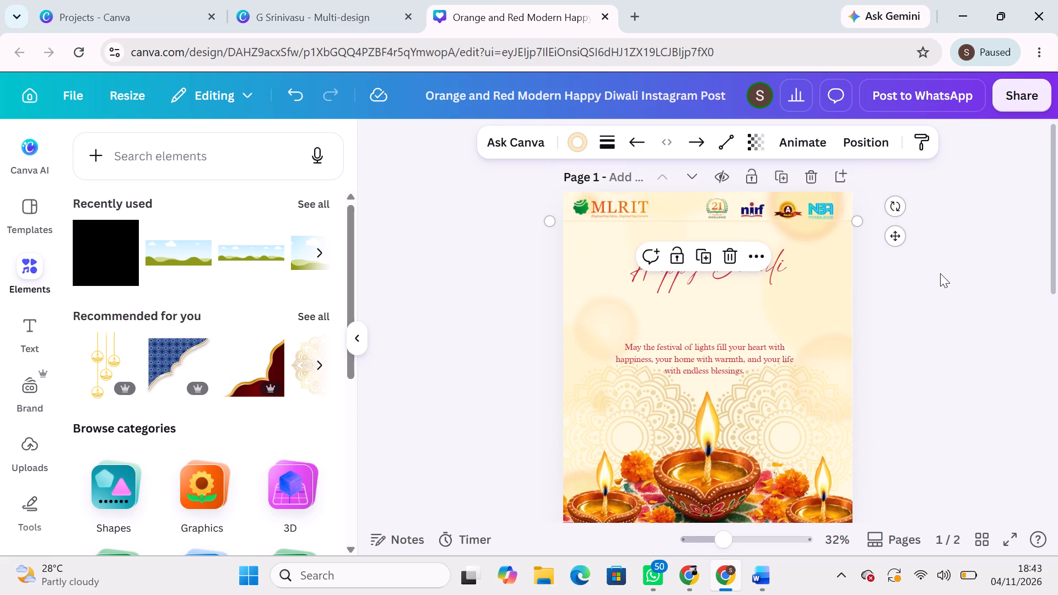
click(952, 286)
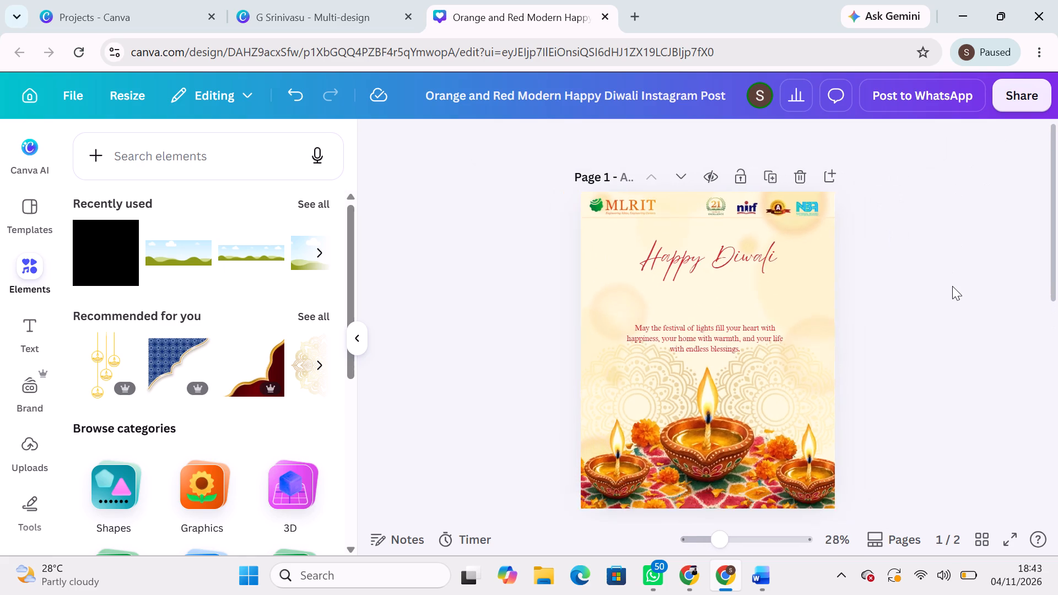
scroll(861, 403, down, 2)
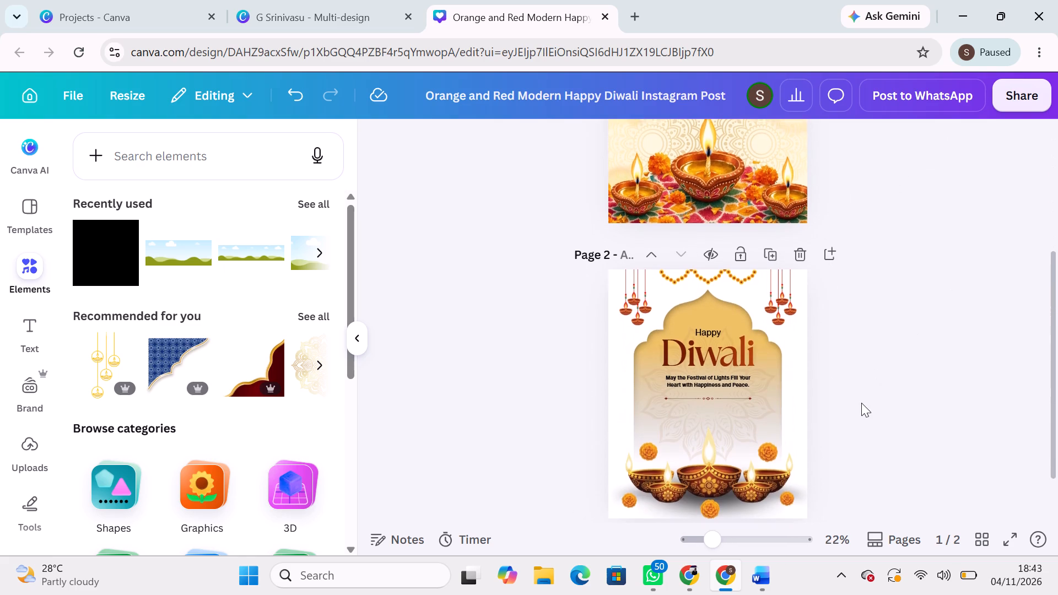
scroll(861, 403, up, 2)
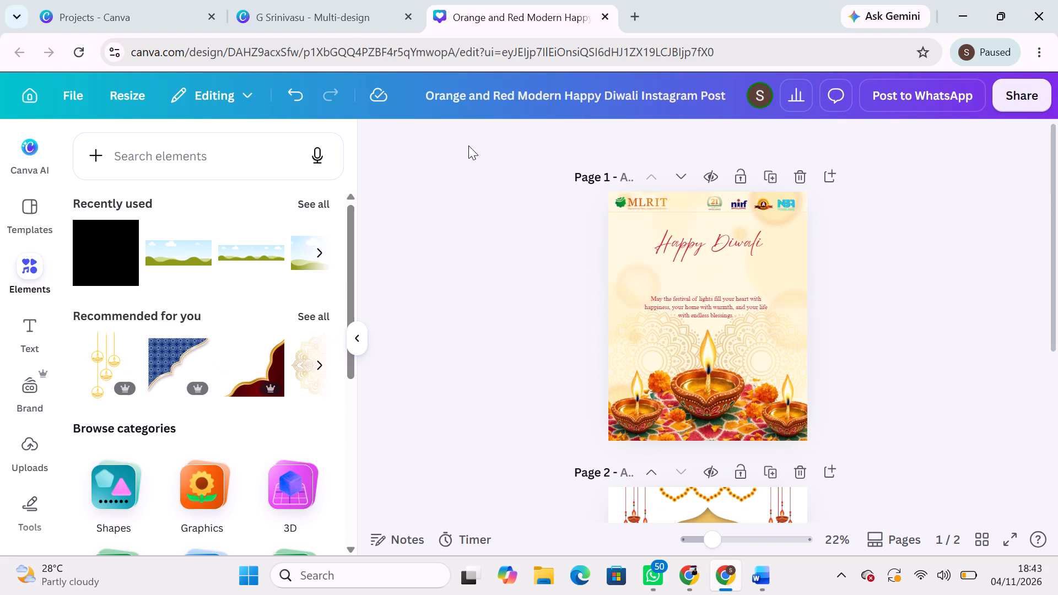
Close the Cyber Suraksha source design and return to the Happy Diwali Instagram post.
click(342, 33)
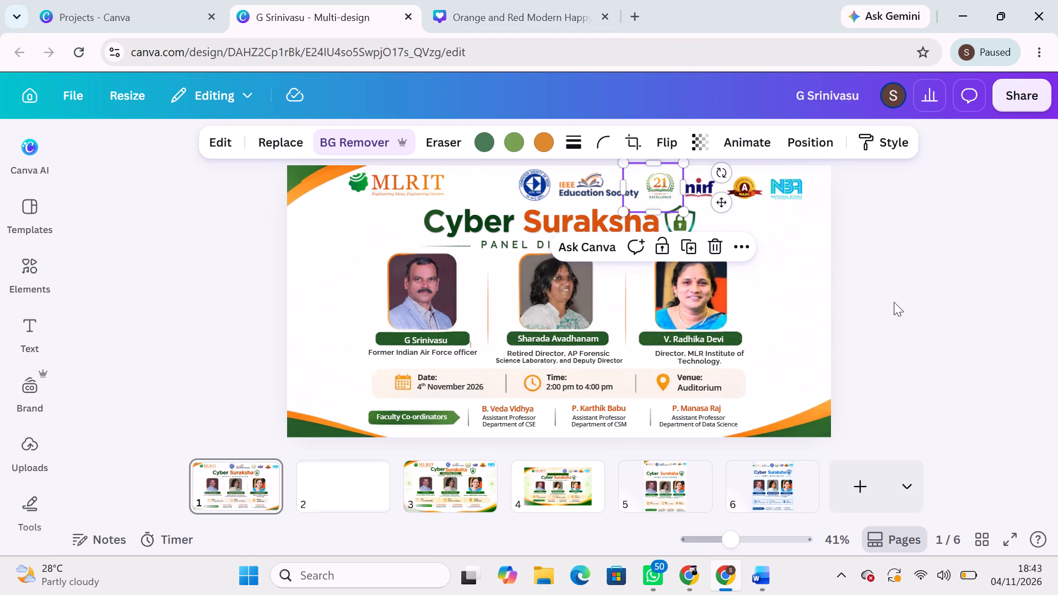
click(894, 302)
click(405, 20)
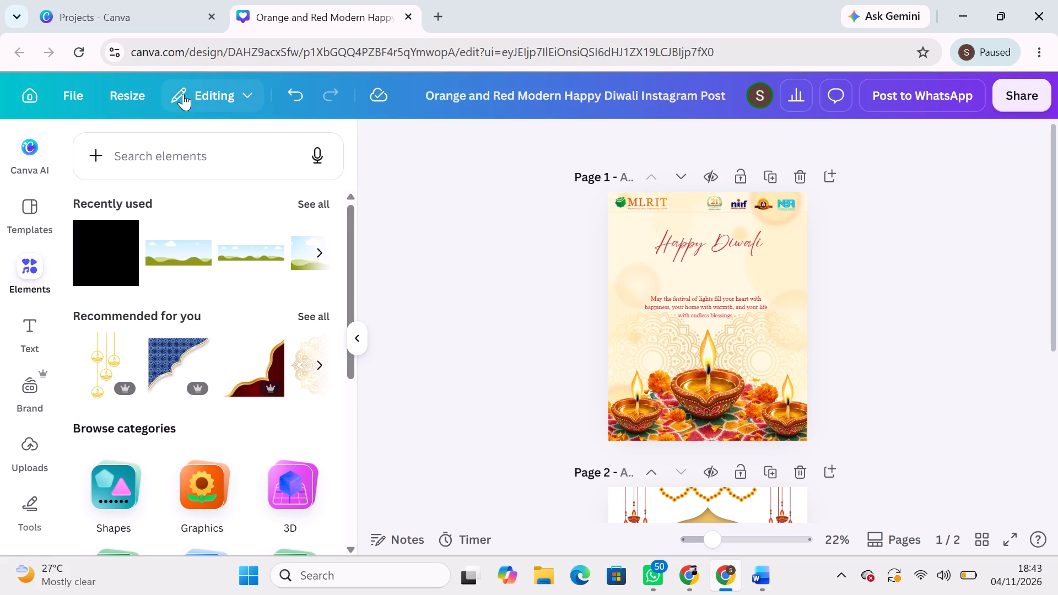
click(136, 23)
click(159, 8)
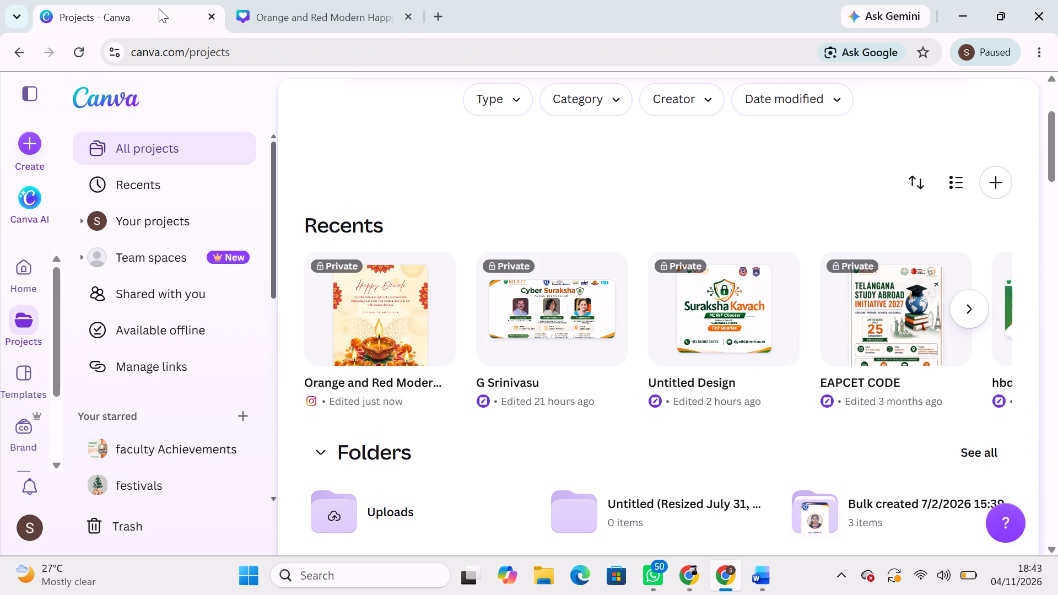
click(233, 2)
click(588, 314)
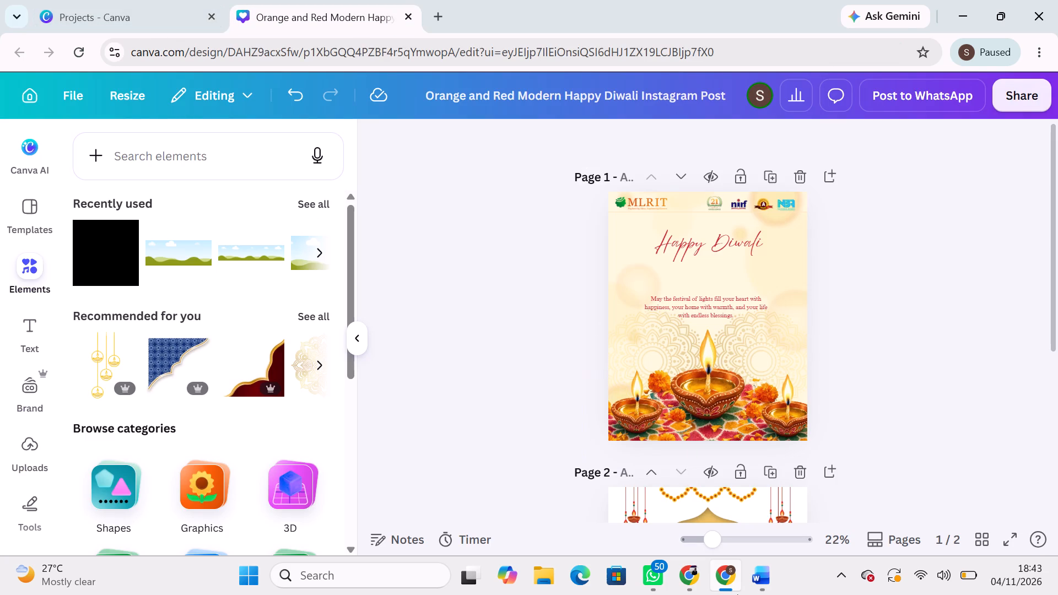
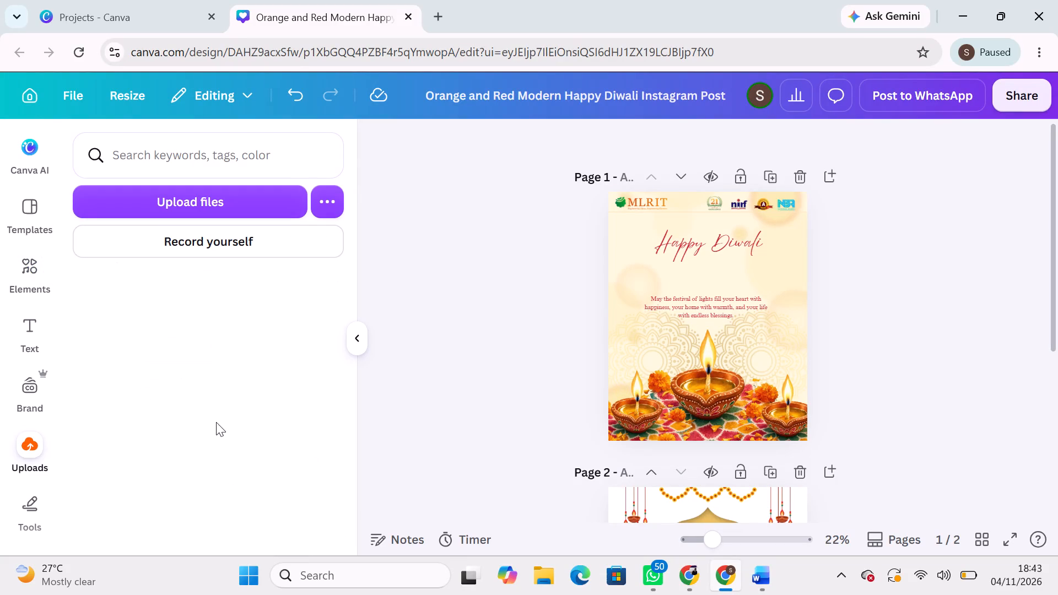
Look through the previously uploaded images for logo graphics to use in the Diwali post.
scroll(216, 460, down, 1)
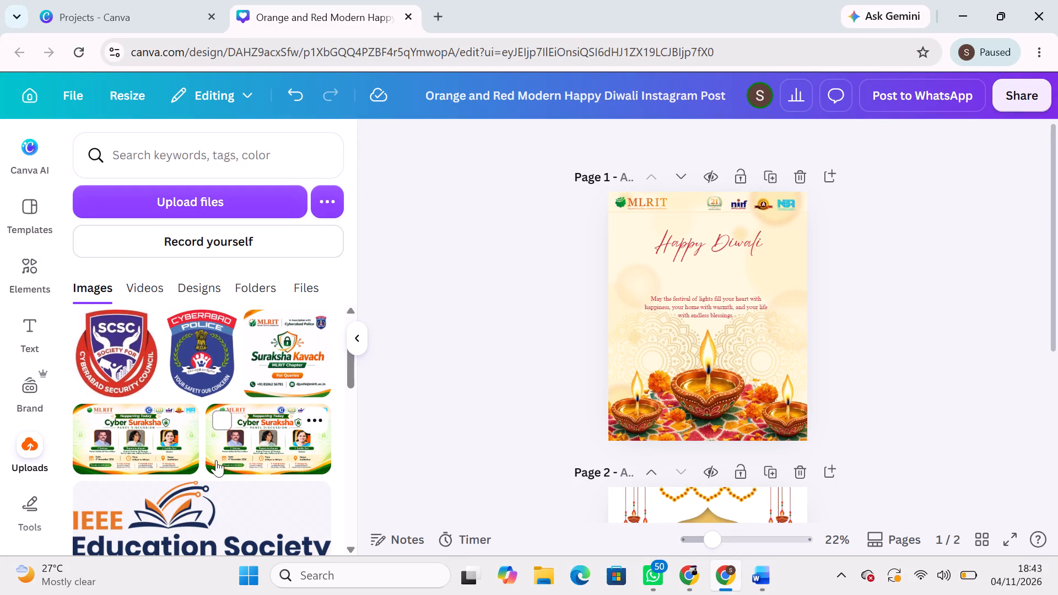
scroll(219, 481, down, 3)
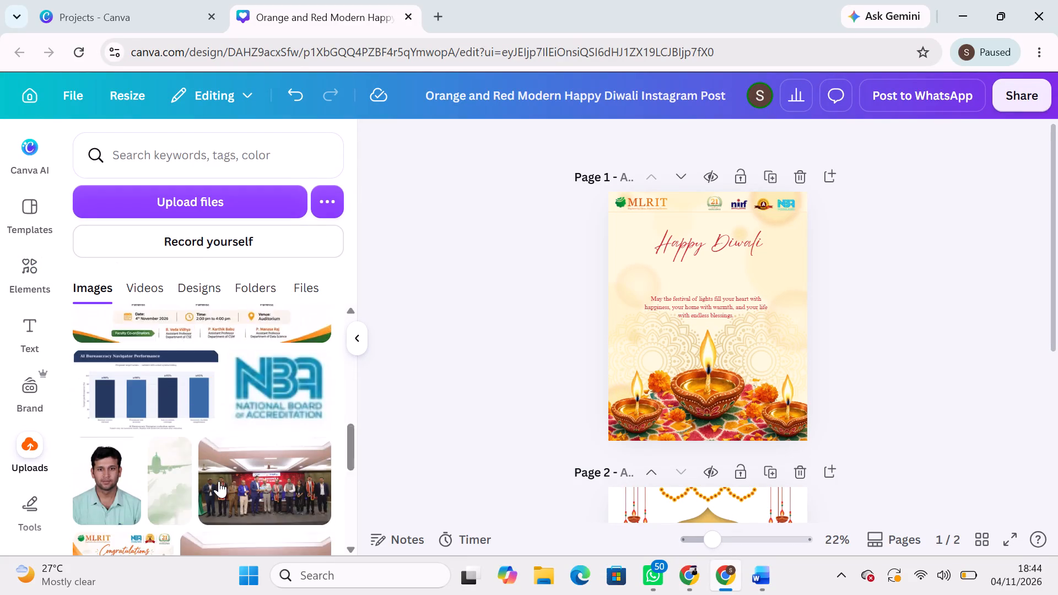
scroll(219, 481, down, 3)
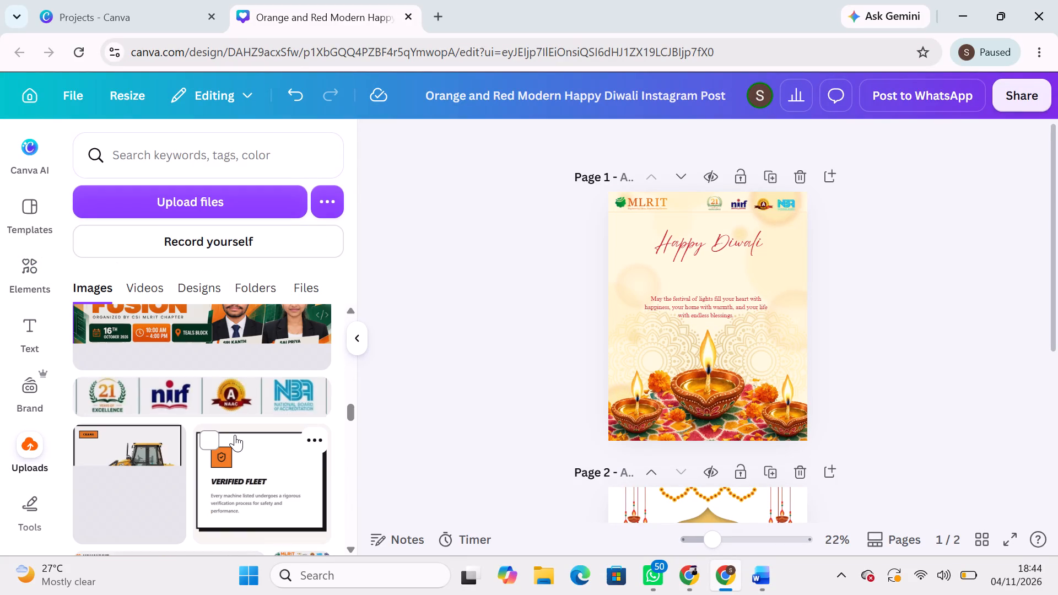
Look through the uploaded images, moving from the recent posters and logos towards the older uploads.
scroll(235, 435, down, 1)
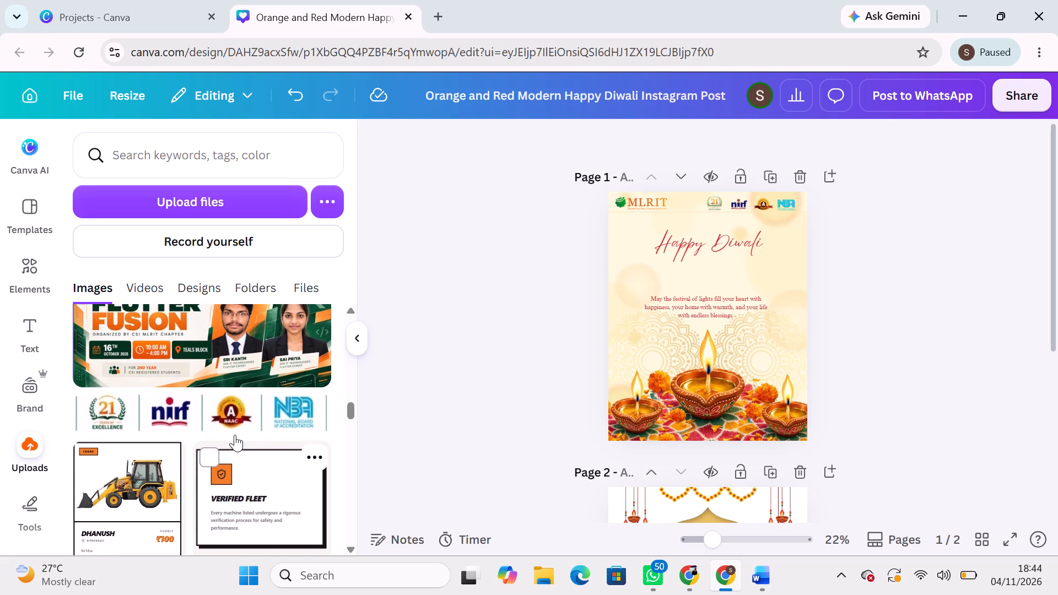
scroll(235, 435, down, 5)
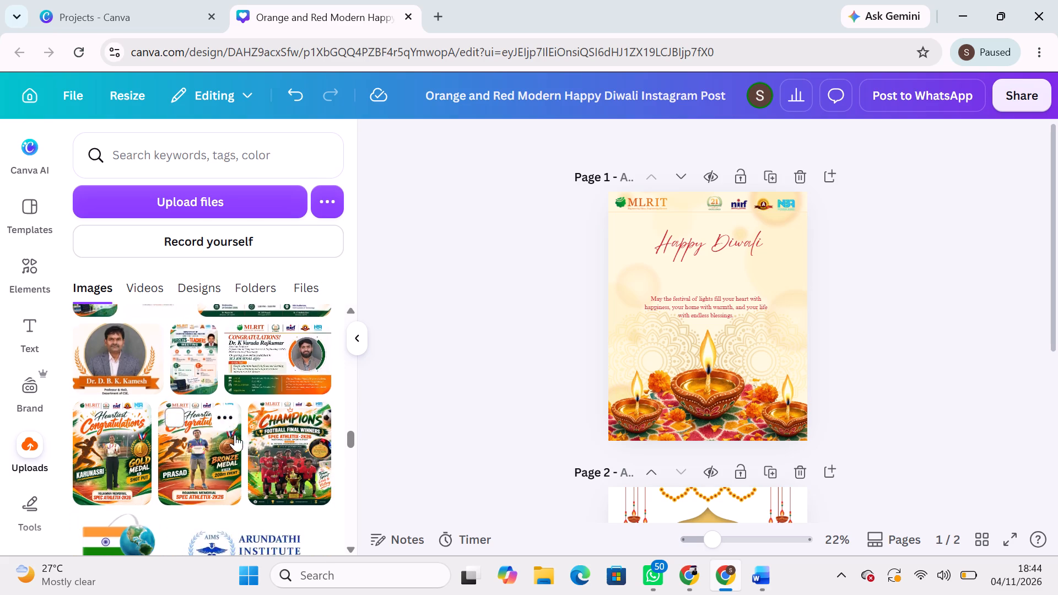
scroll(235, 435, down, 4)
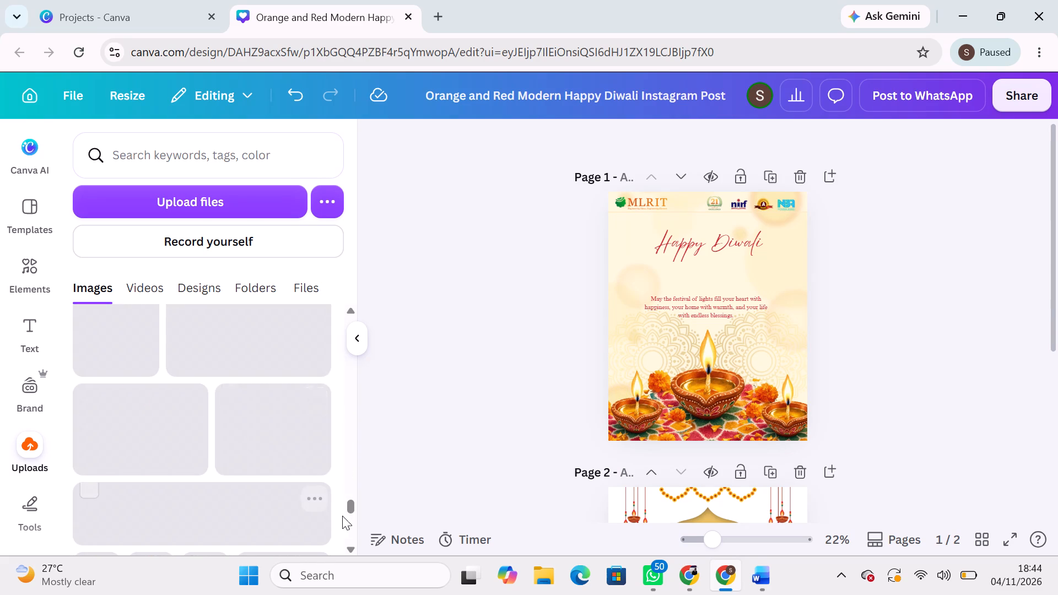
drag(352, 509, 353, 528)
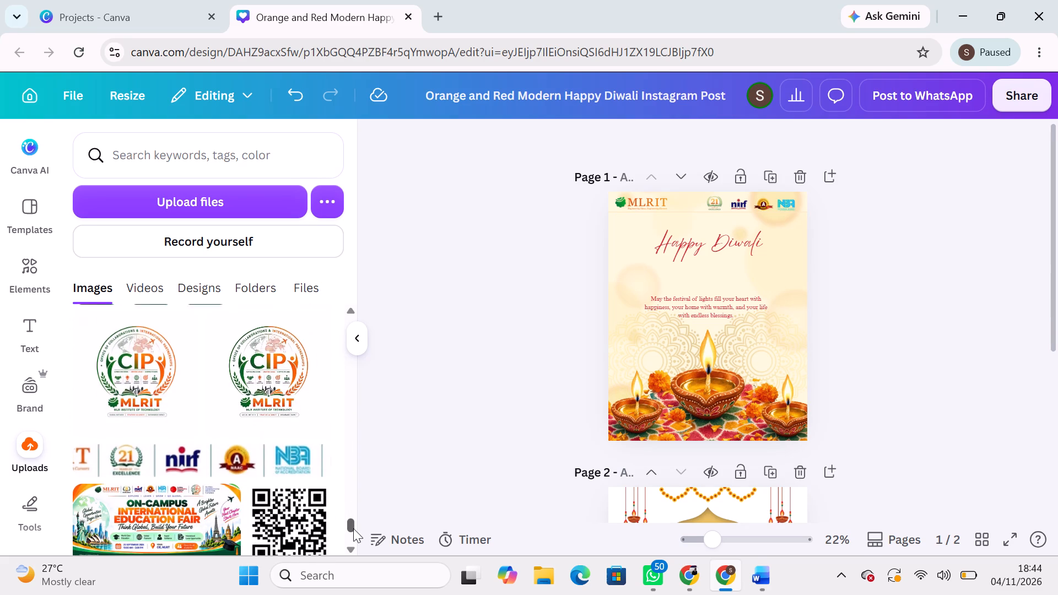
drag(353, 528, 356, 560)
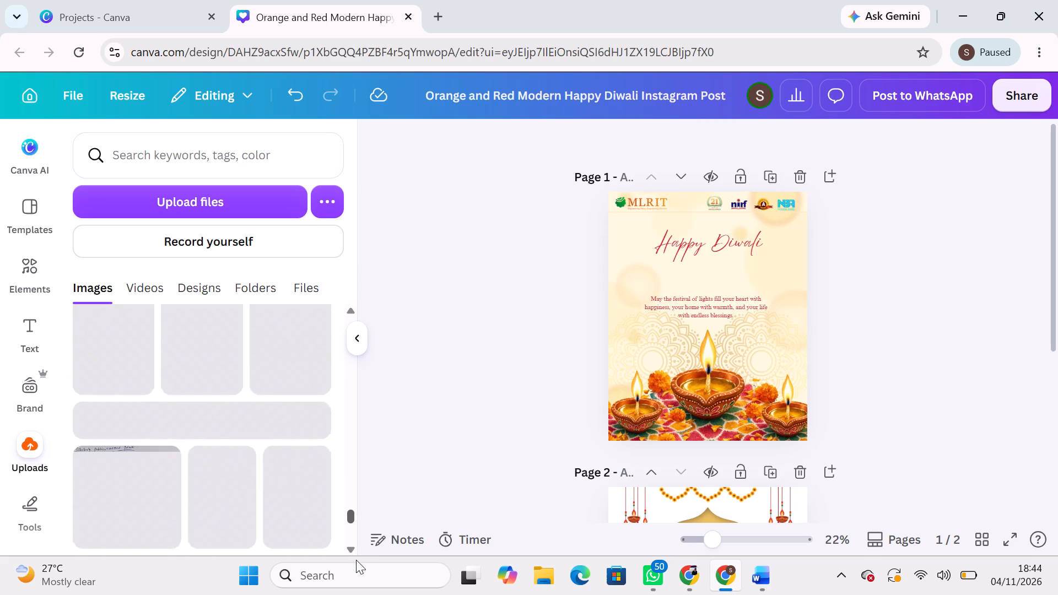
drag(356, 560, 356, 565)
drag(349, 518, 354, 551)
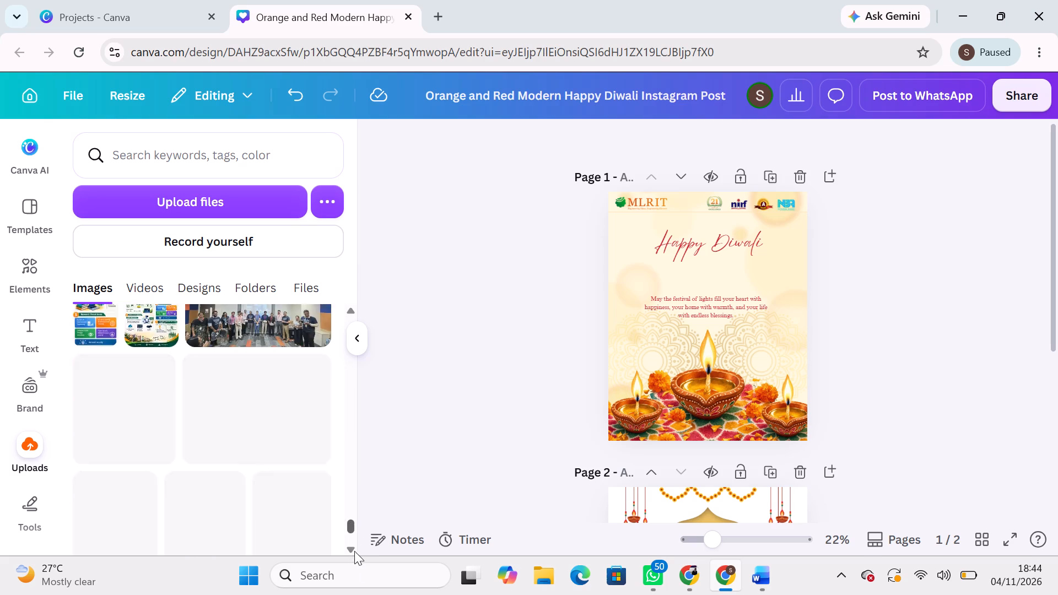
drag(354, 551, 356, 575)
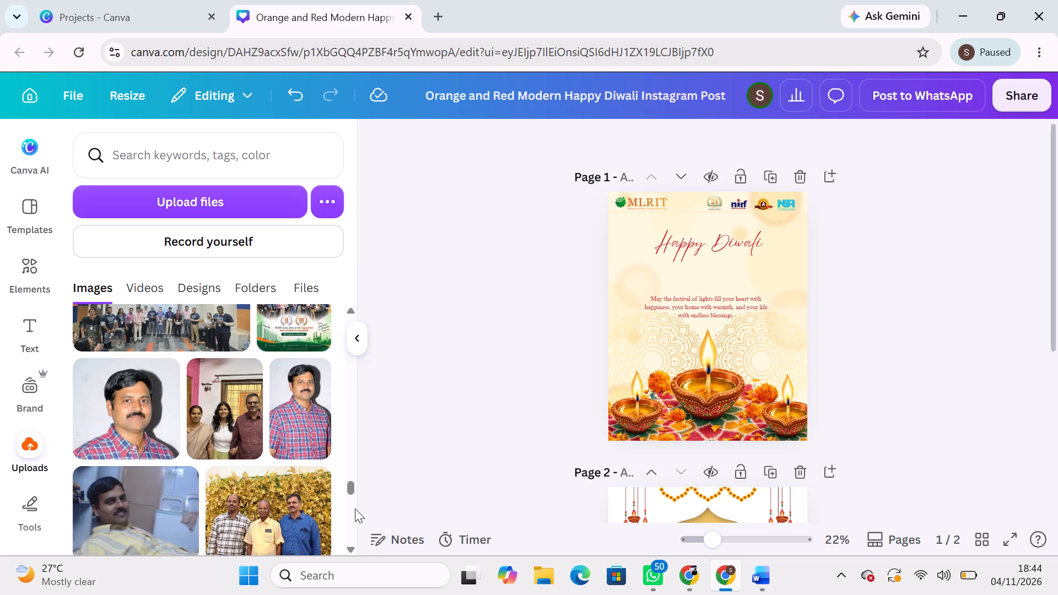
drag(350, 493, 353, 574)
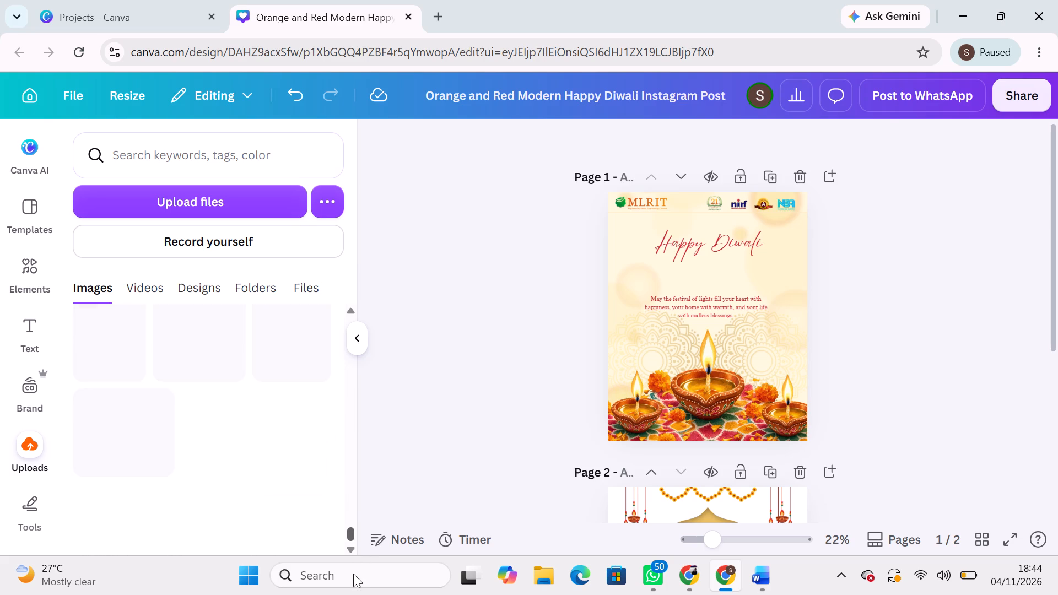
drag(353, 574, 352, 526)
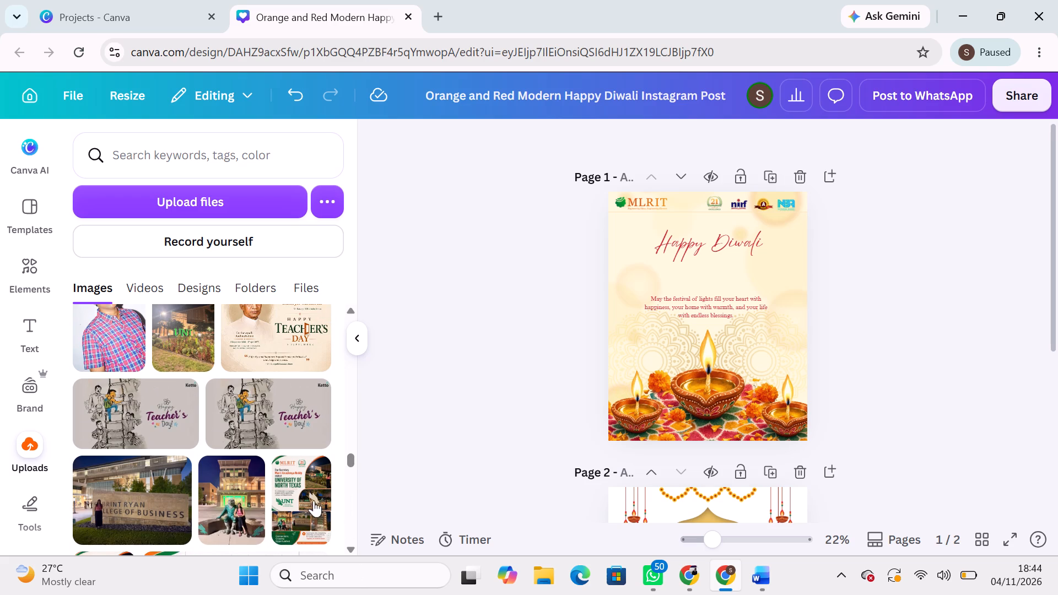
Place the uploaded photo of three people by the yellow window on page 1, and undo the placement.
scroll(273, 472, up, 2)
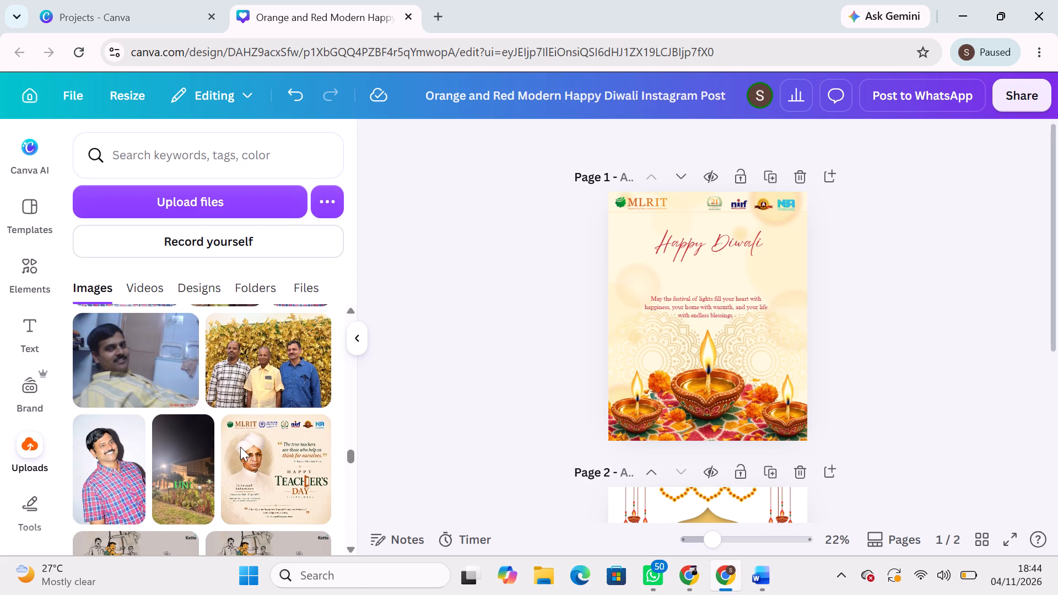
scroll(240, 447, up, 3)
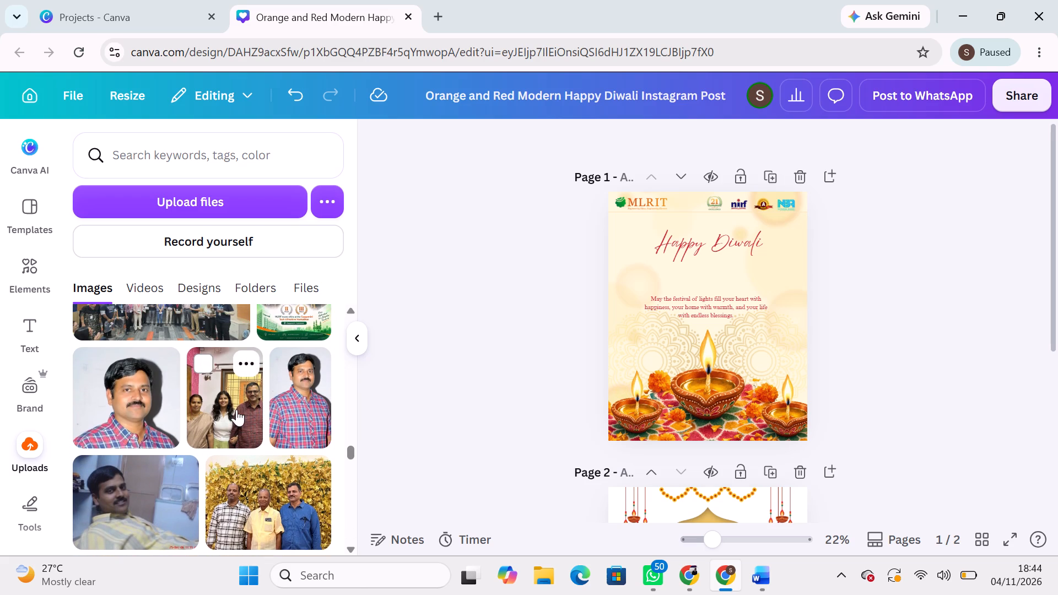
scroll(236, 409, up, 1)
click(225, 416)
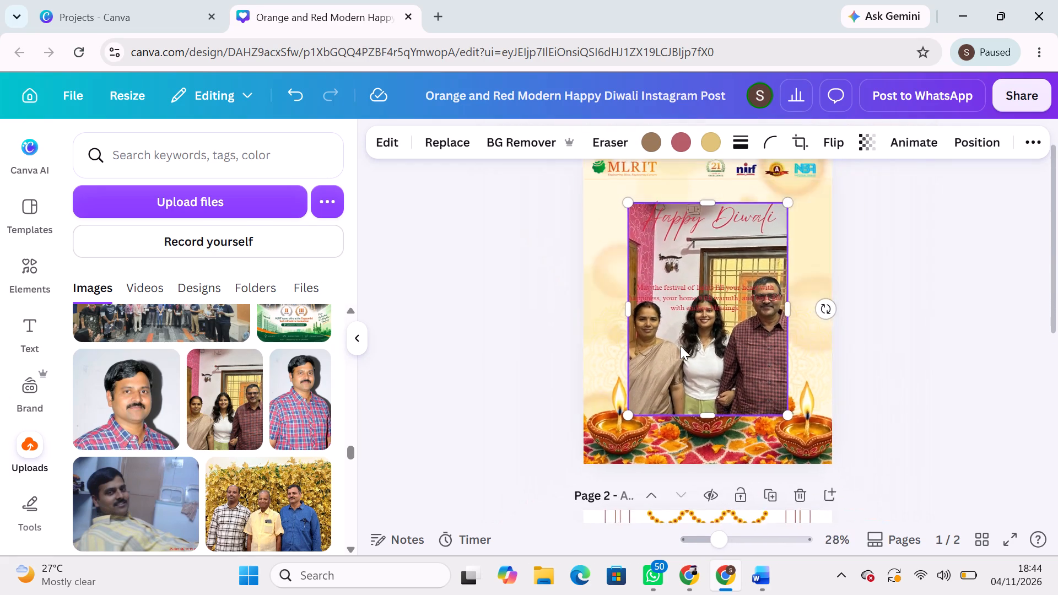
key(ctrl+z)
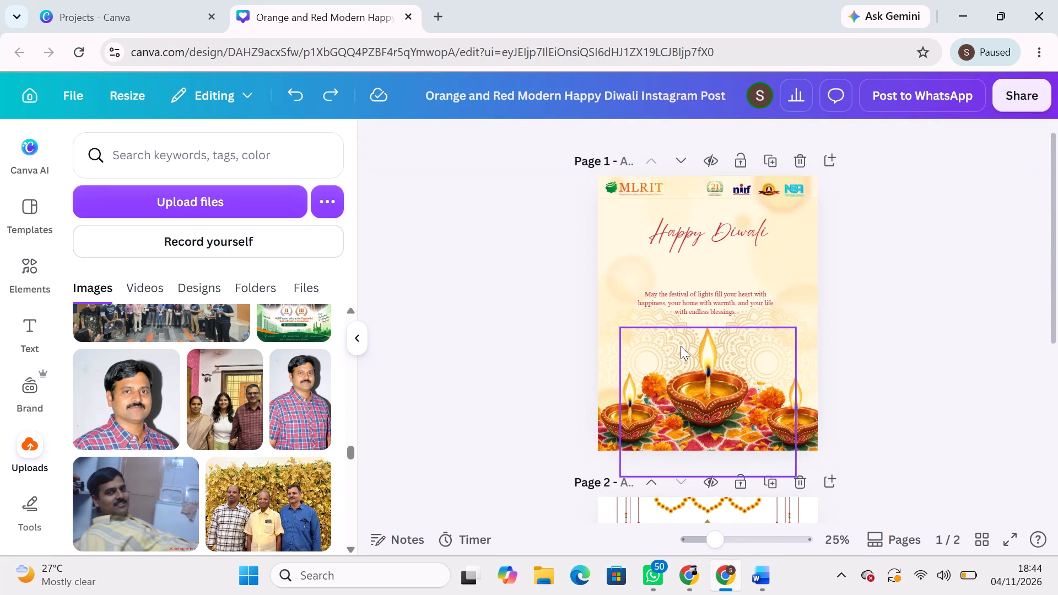
Examine the older uploaded images, including event posters, staff portraits, name cards and institute banners, for material to use in the Diwali post.
scroll(225, 399, down, 2)
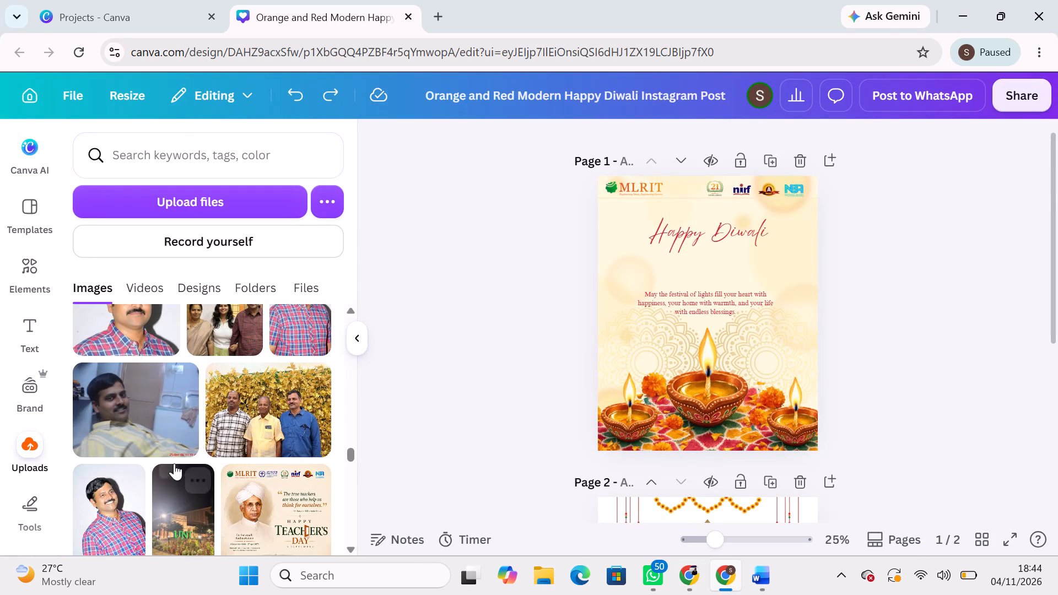
scroll(174, 463, down, 2)
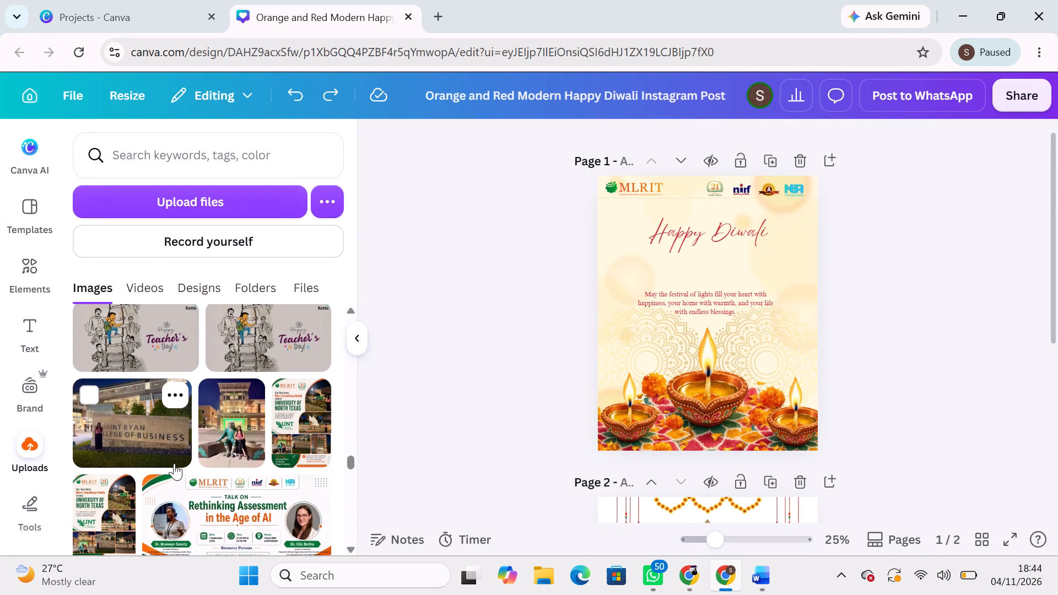
scroll(242, 443, down, 2)
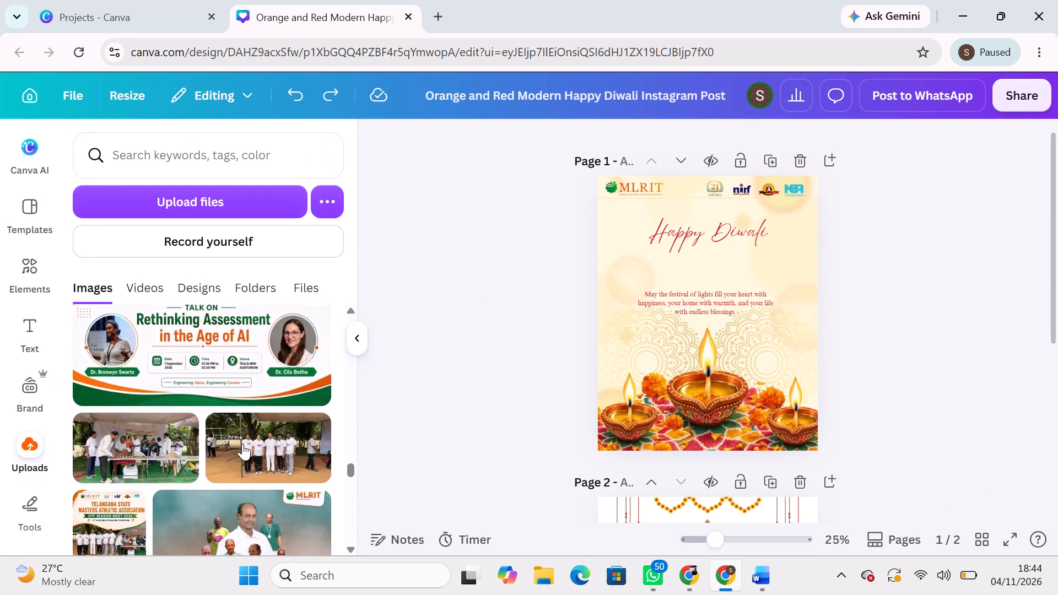
scroll(242, 443, down, 2)
scroll(242, 443, up, 1)
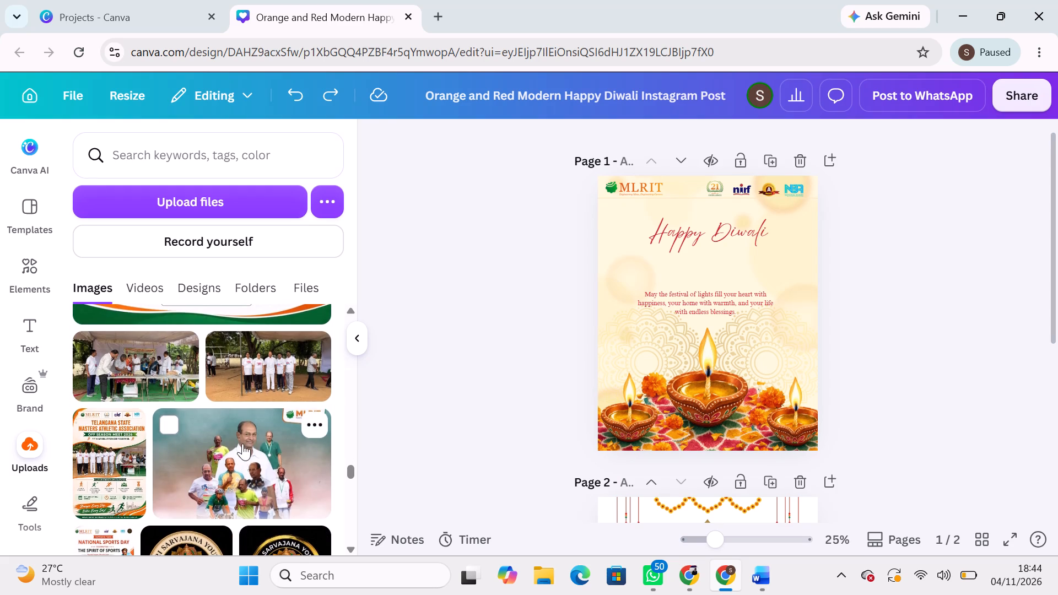
scroll(242, 443, down, 5)
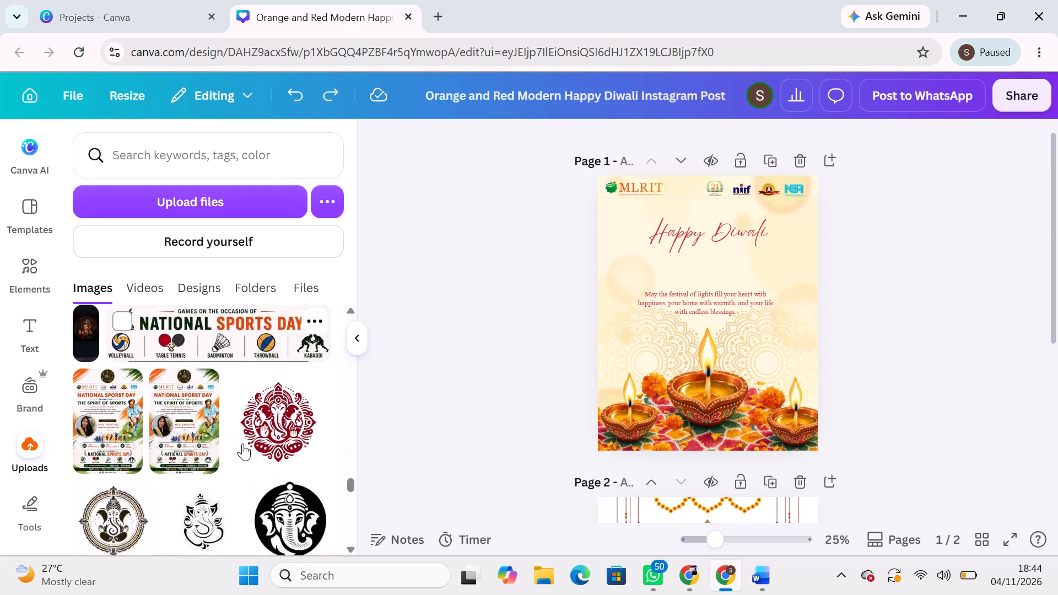
scroll(242, 443, down, 3)
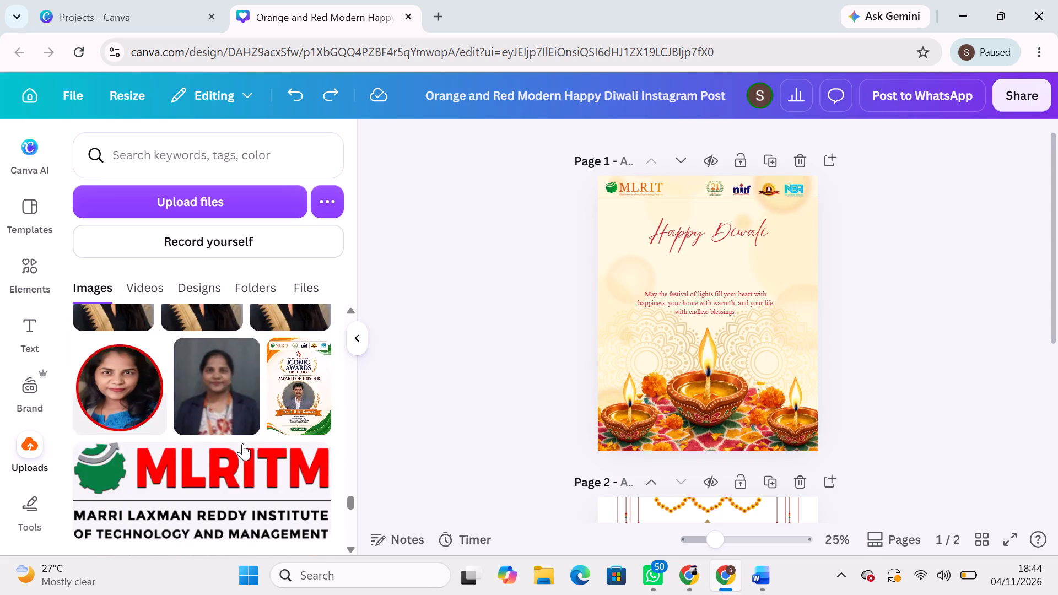
scroll(242, 443, down, 5)
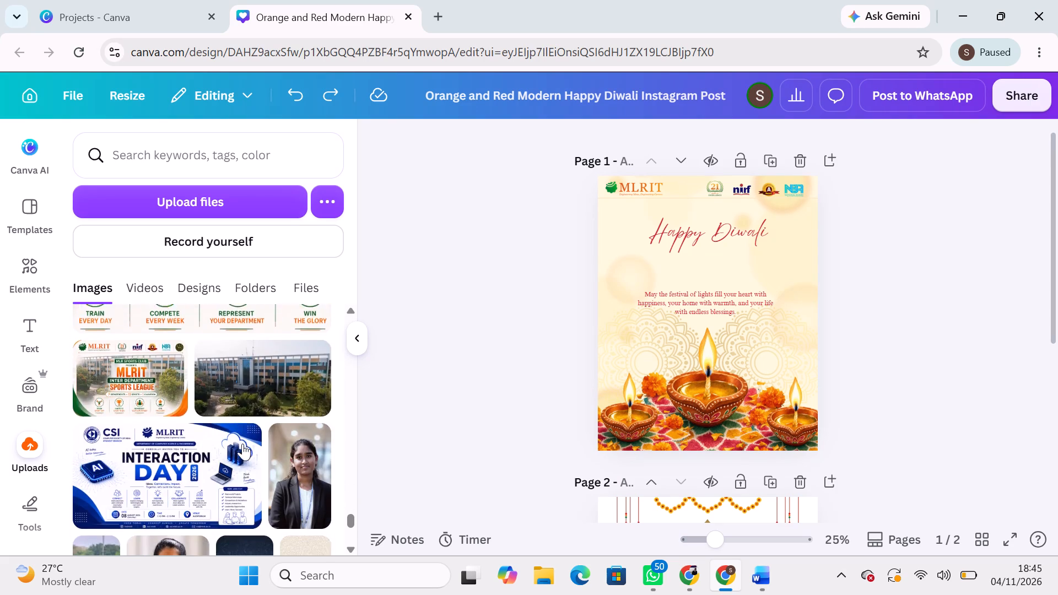
scroll(242, 443, down, 2)
scroll(242, 443, up, 1)
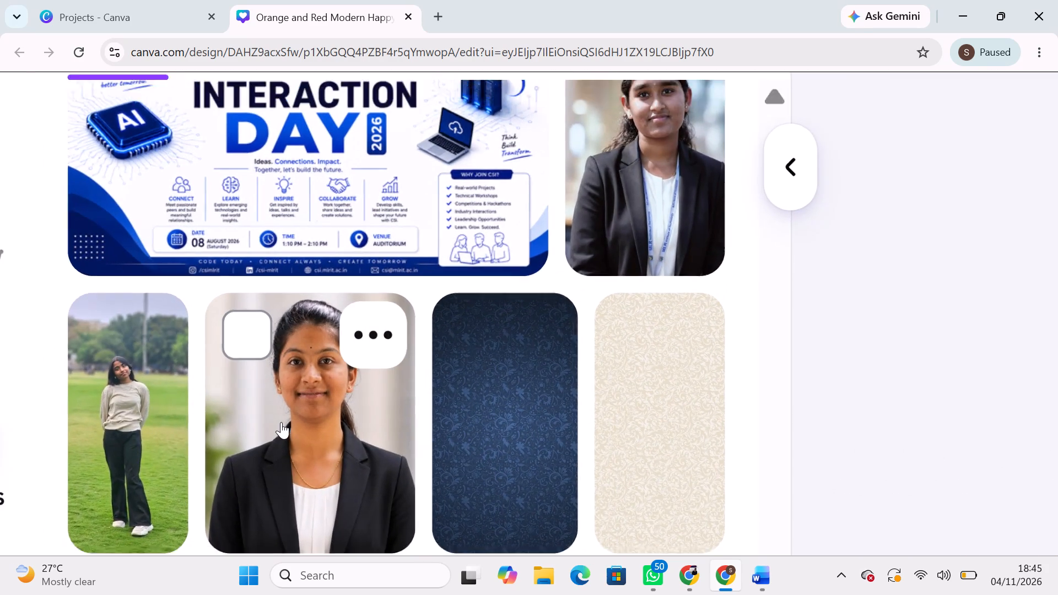
scroll(281, 422, down, 3)
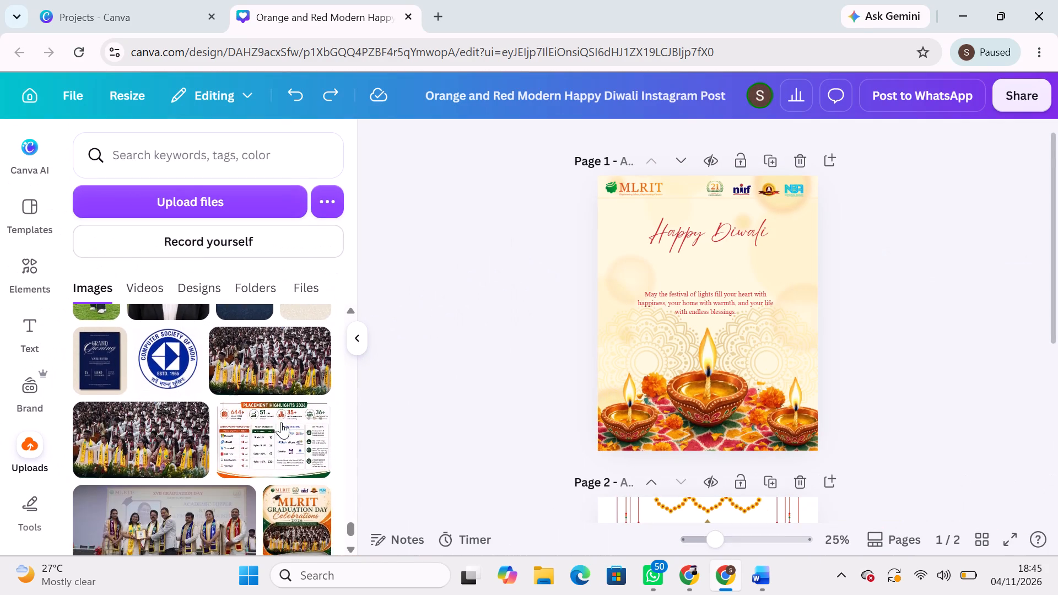
scroll(281, 422, down, 2)
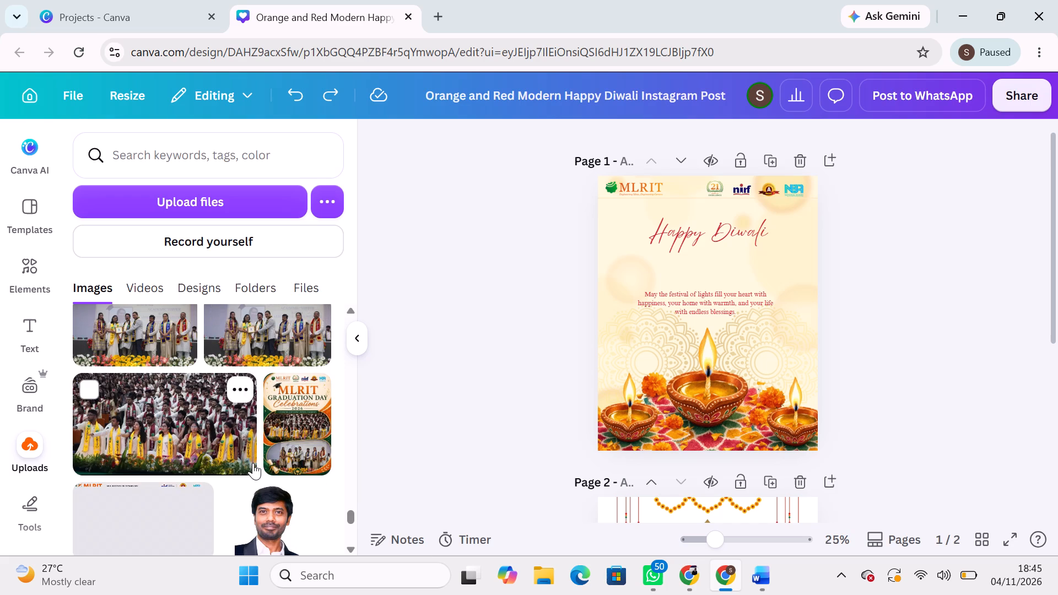
scroll(236, 502, down, 4)
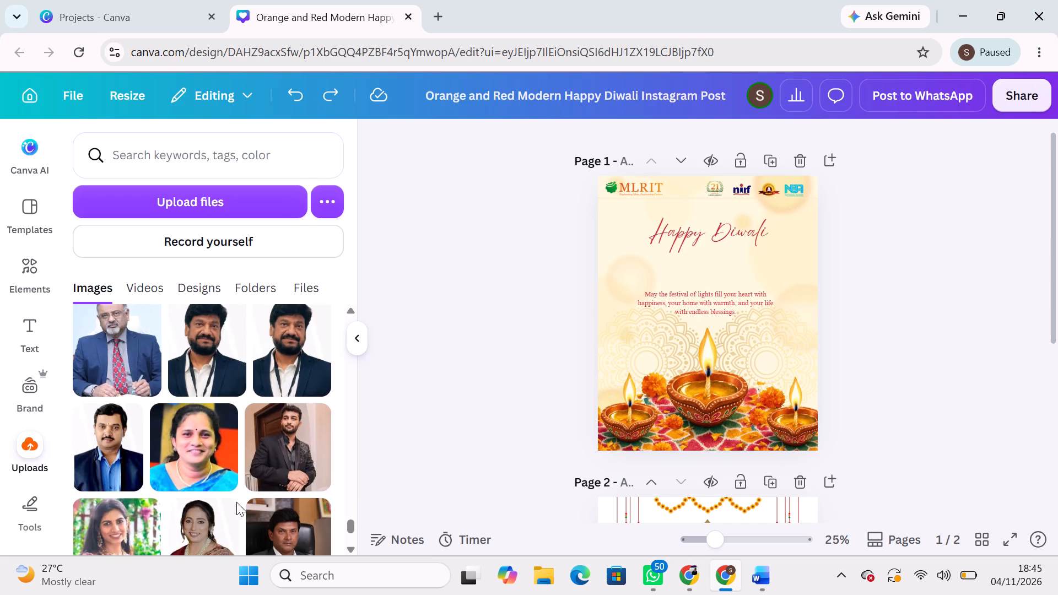
scroll(236, 502, down, 3)
scroll(236, 502, up, 2)
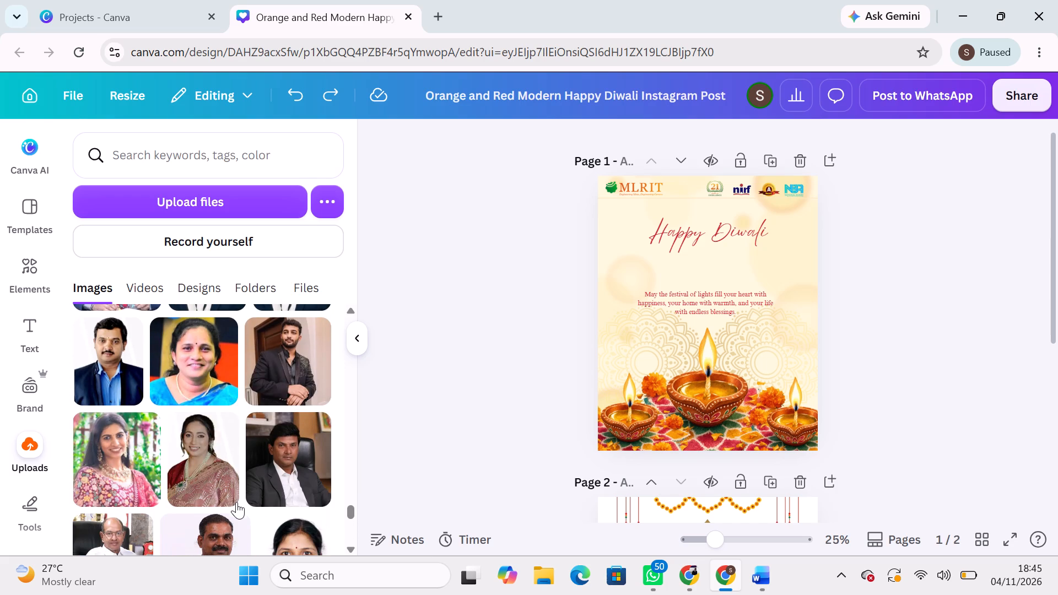
scroll(236, 502, down, 2)
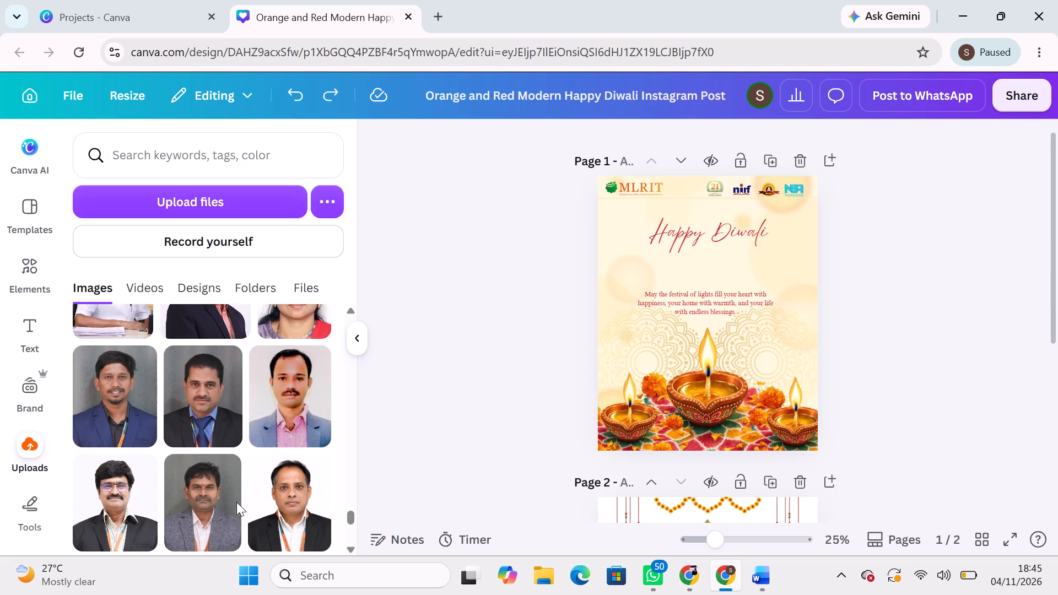
scroll(236, 502, down, 3)
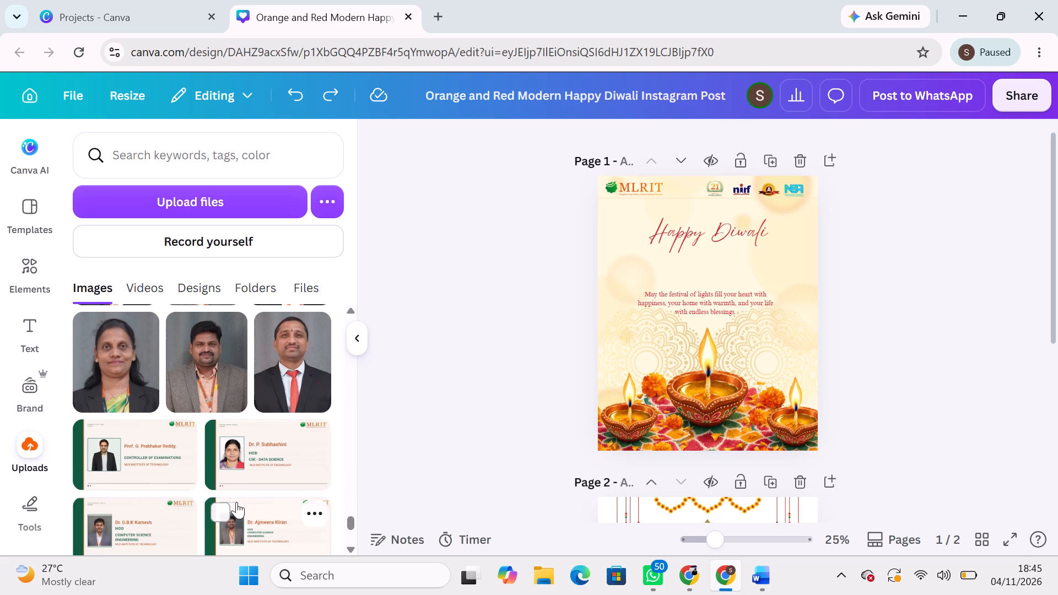
scroll(236, 502, down, 2)
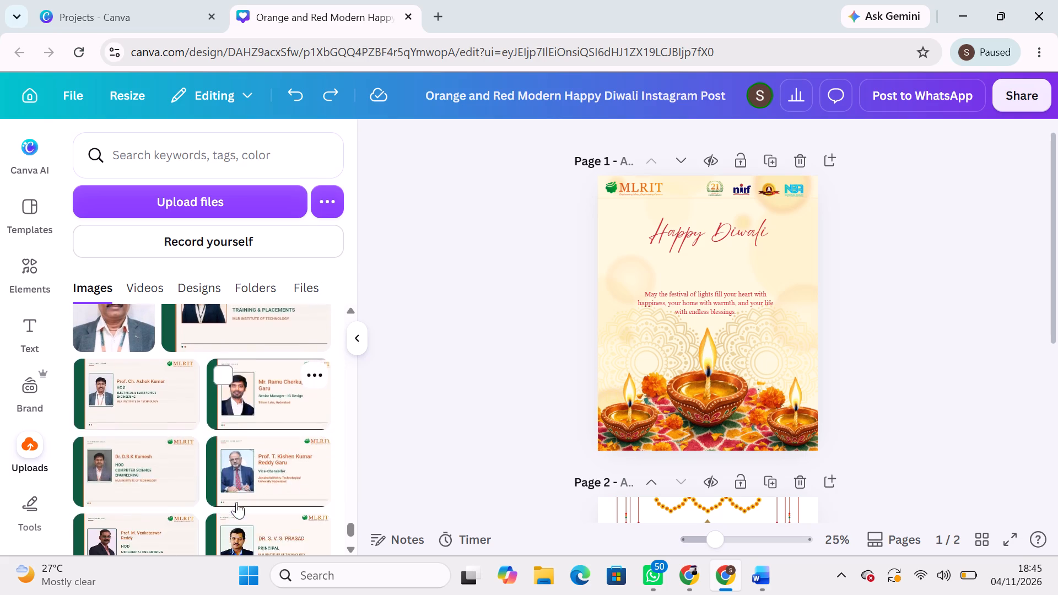
scroll(236, 502, down, 2)
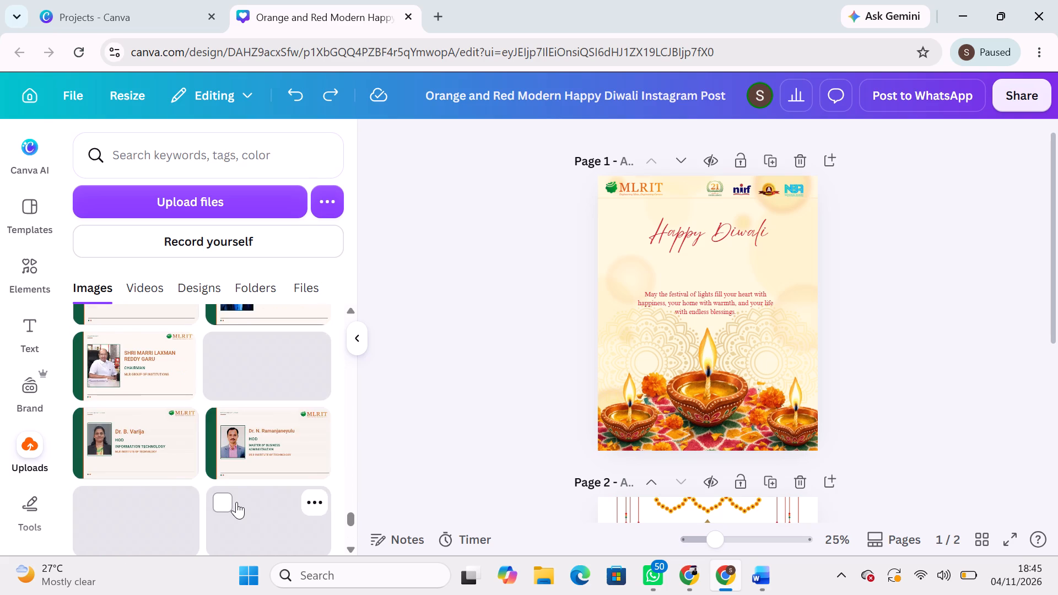
scroll(236, 502, down, 5)
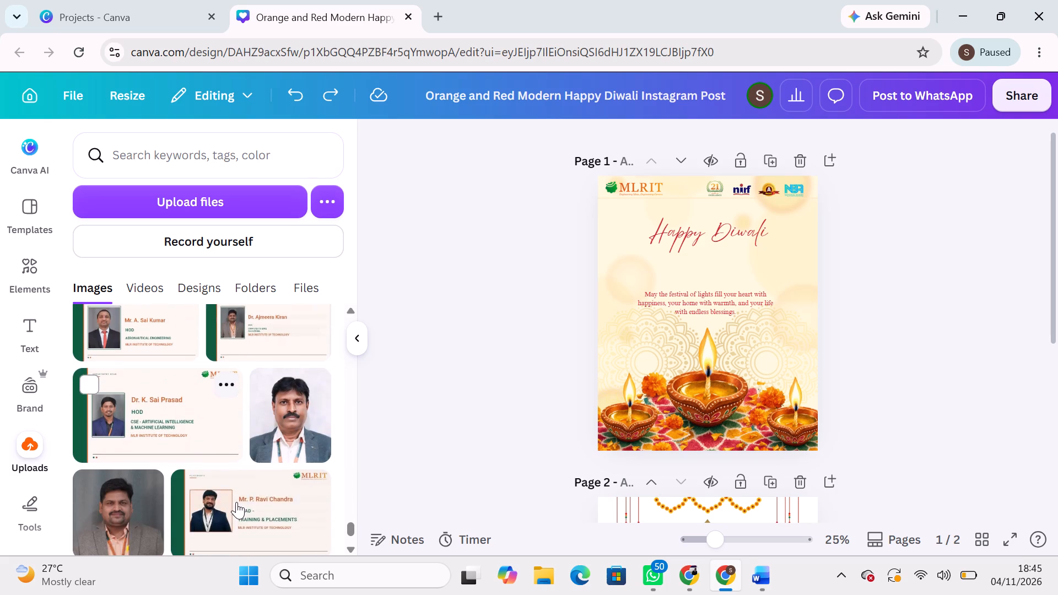
scroll(236, 502, down, 3)
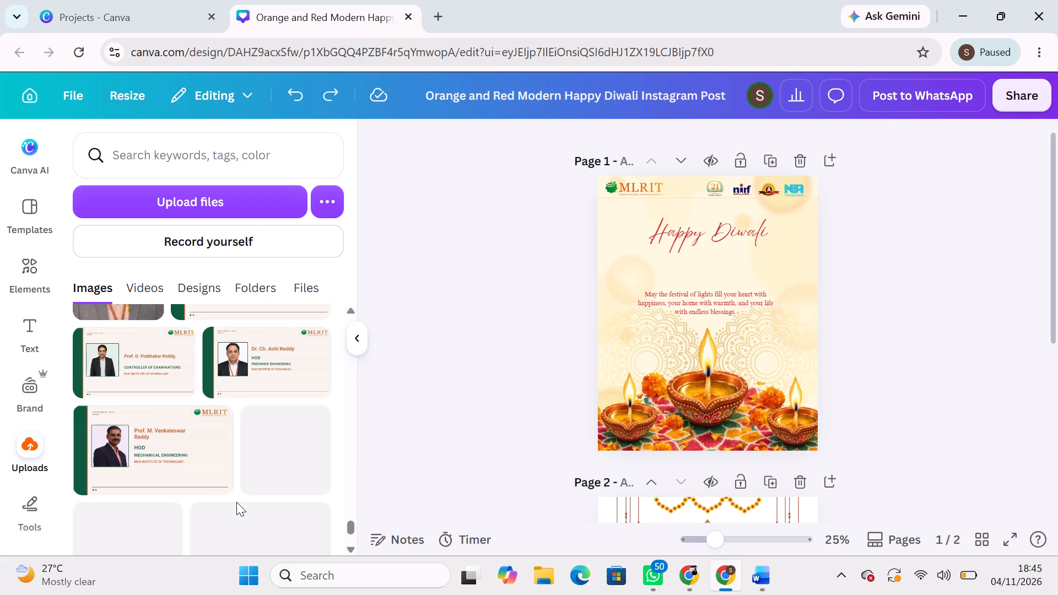
scroll(236, 502, down, 5)
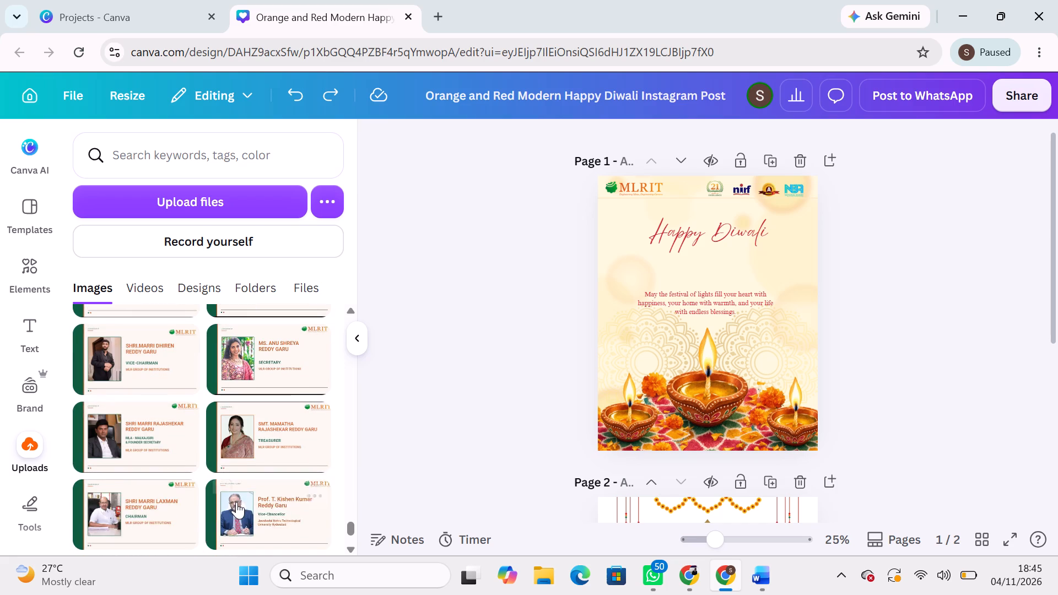
scroll(236, 502, down, 3)
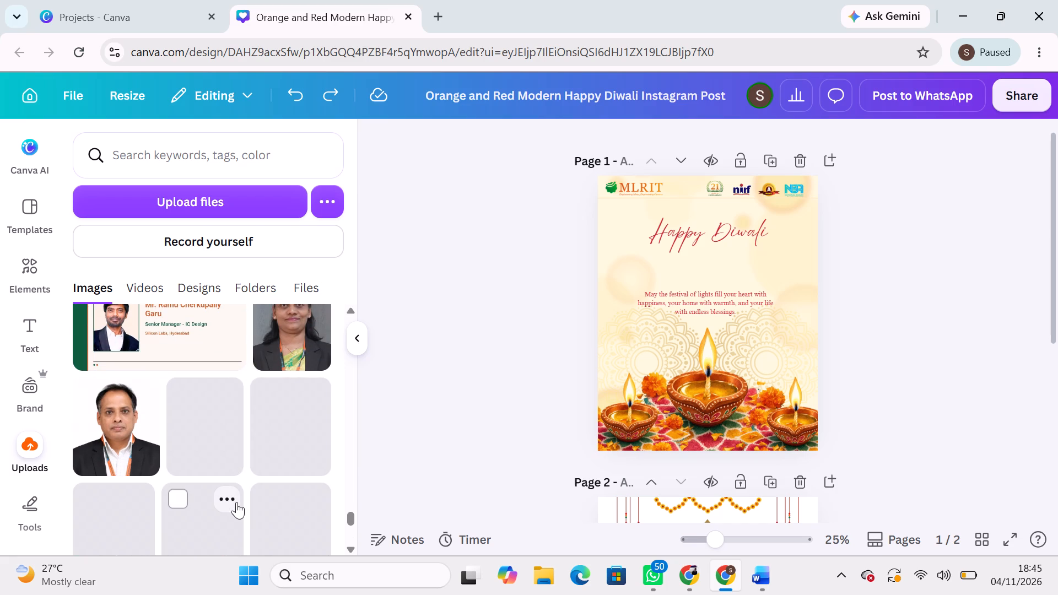
scroll(236, 502, down, 9)
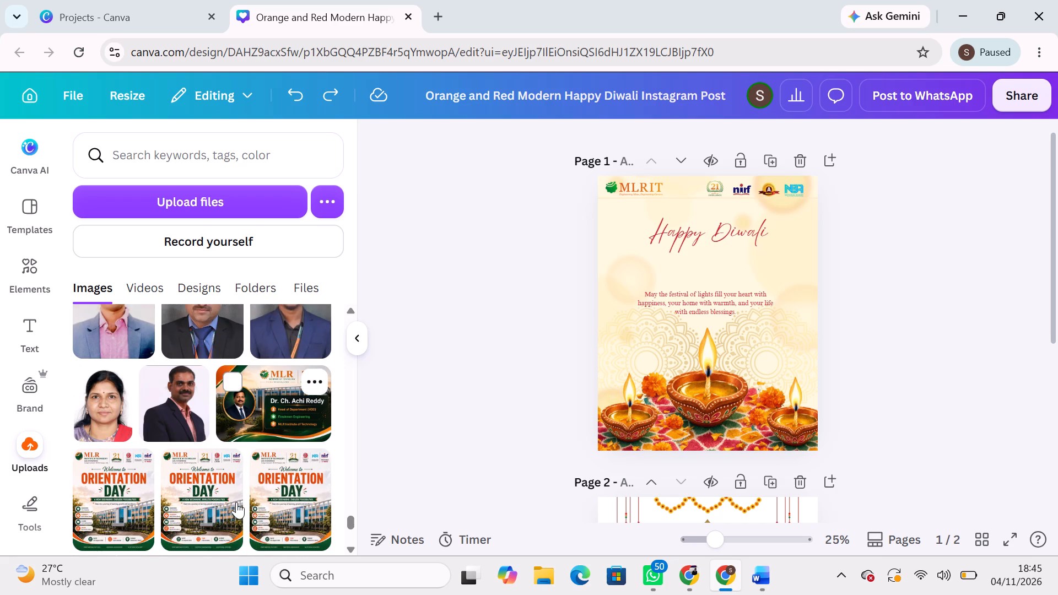
scroll(236, 502, down, 7)
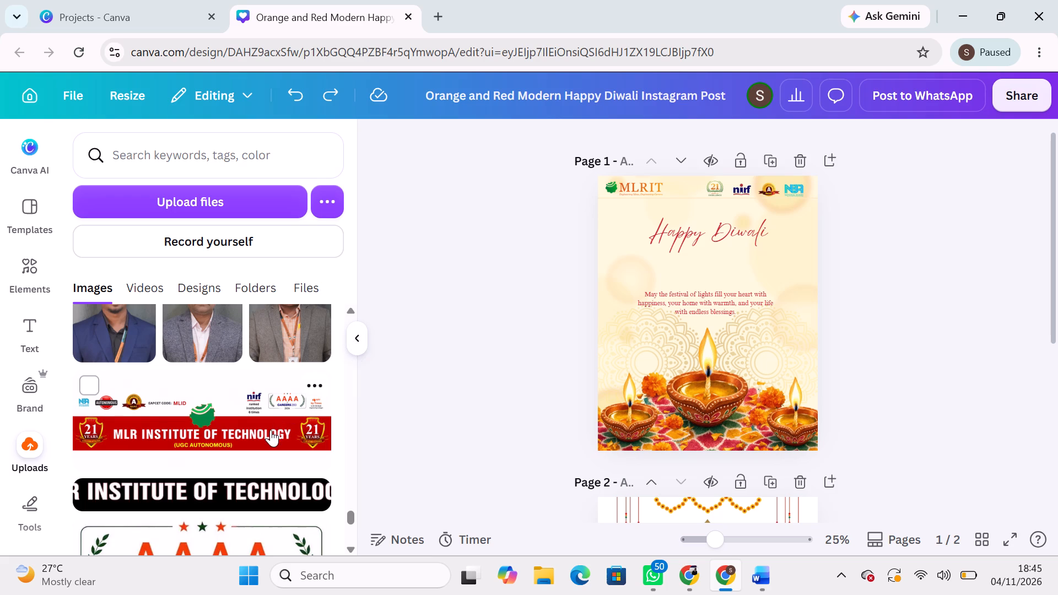
Add a blank page 3 and place the uploaded red MLR Institute of Technology banner on it.
scroll(519, 359, down, 4)
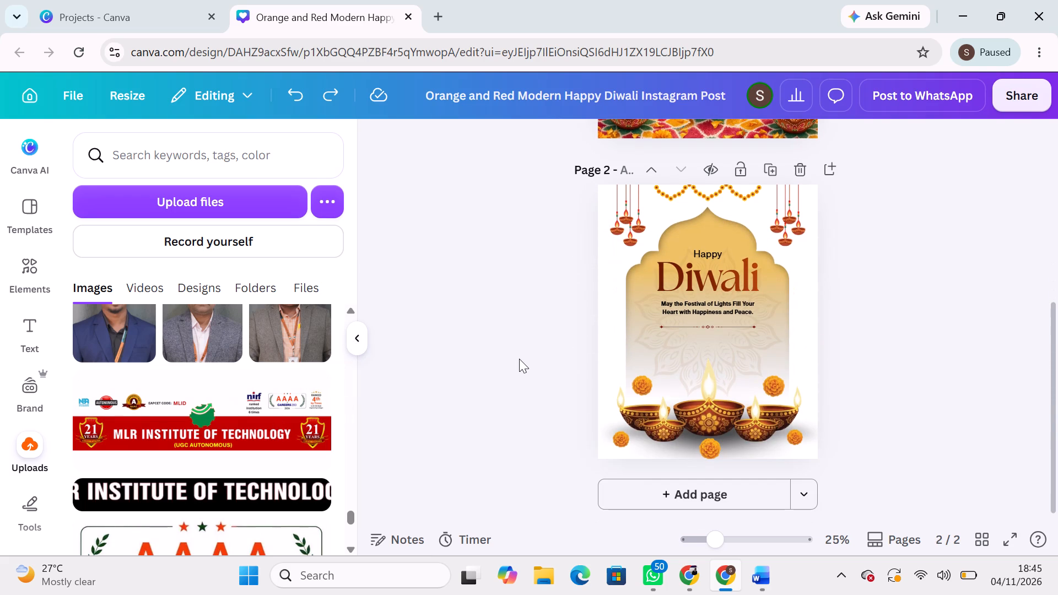
click(639, 493)
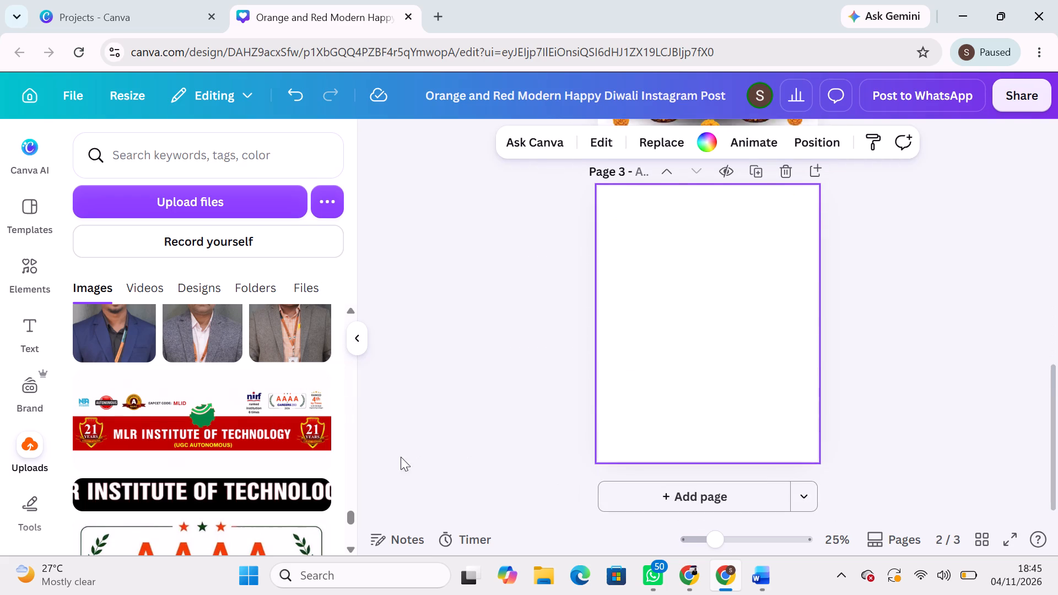
click(279, 436)
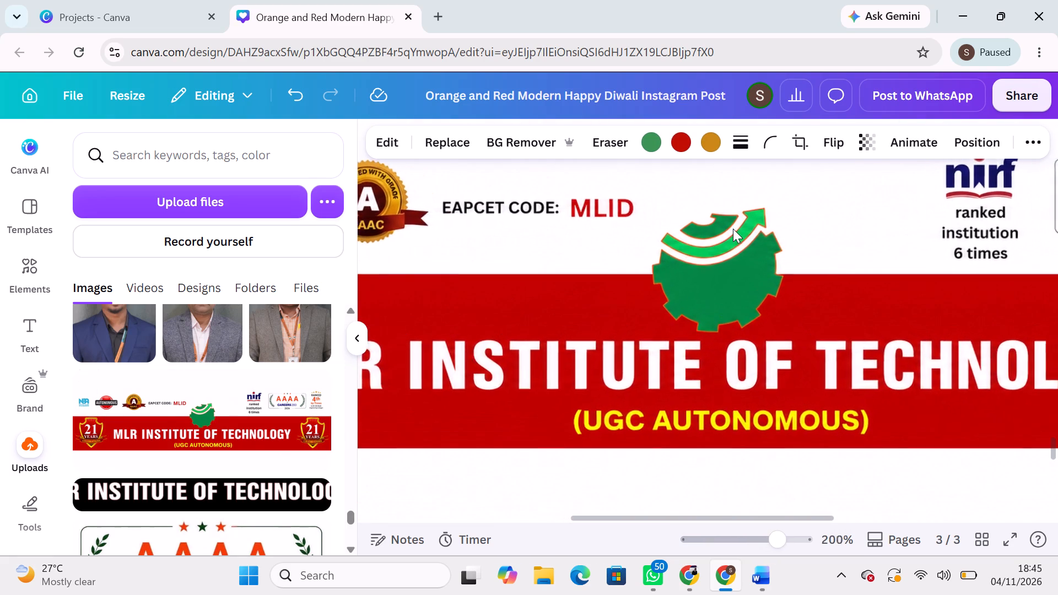
Split the institute banner on page 3 into separate editable layers with Magic Layers.
click(719, 302)
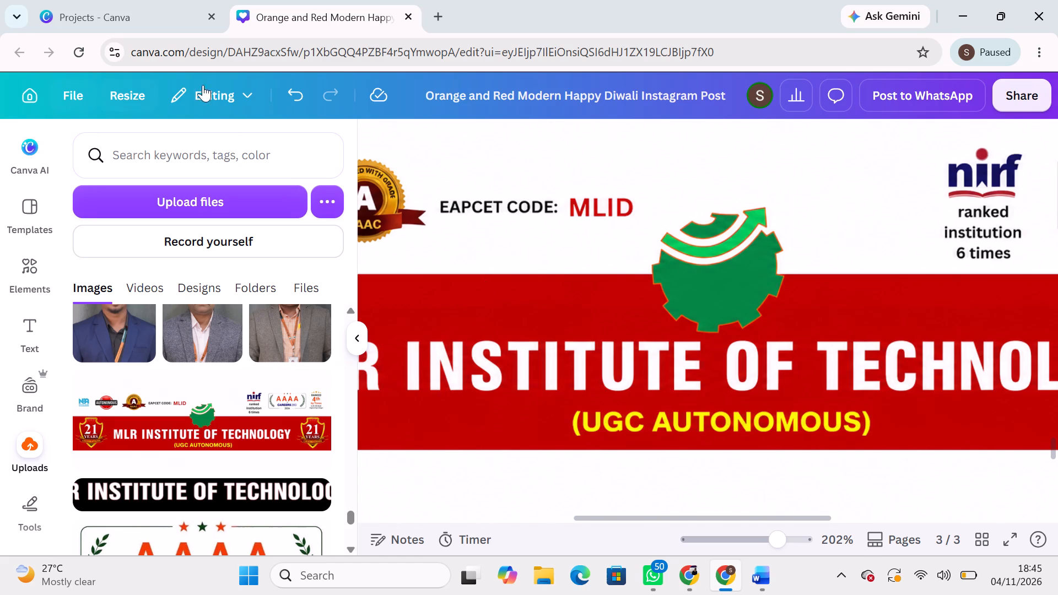
click(676, 295)
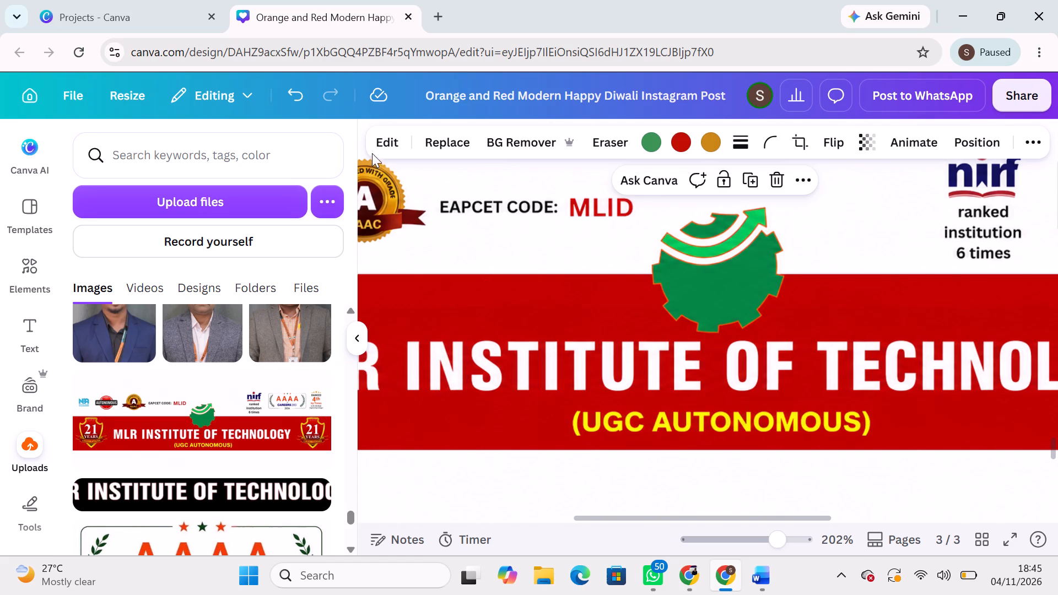
click(377, 152)
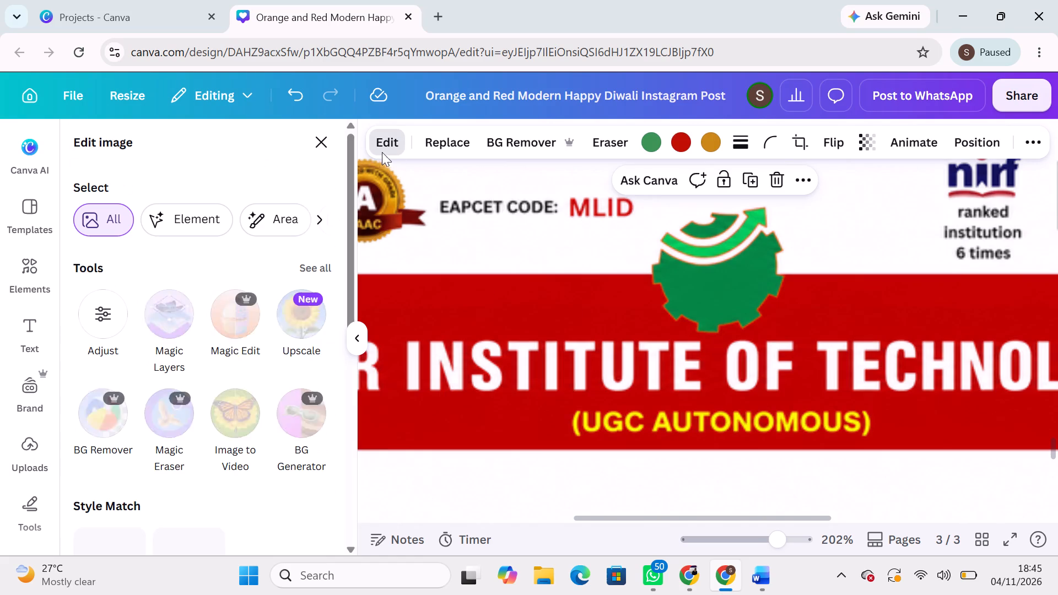
click(180, 326)
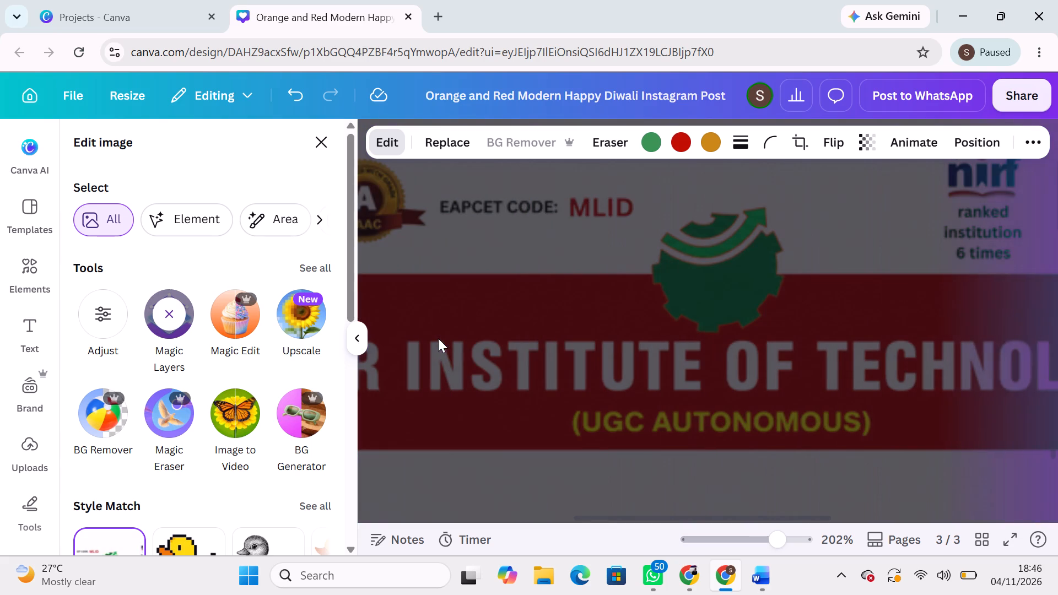
click(352, 347)
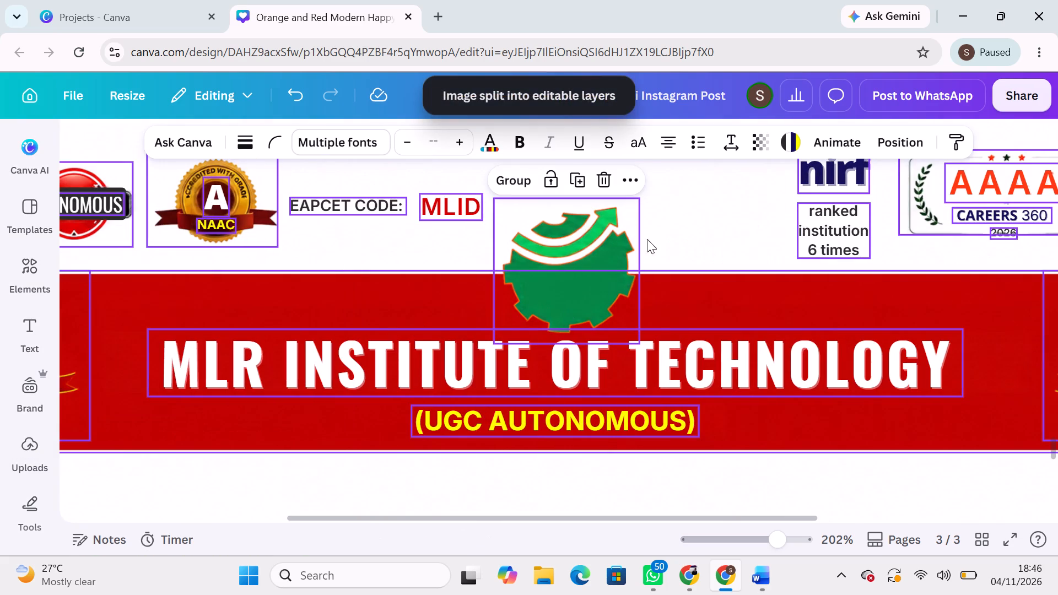
Move the green gear emblem up off the banner's red band, beside the MLID text, and copy it.
click(671, 232)
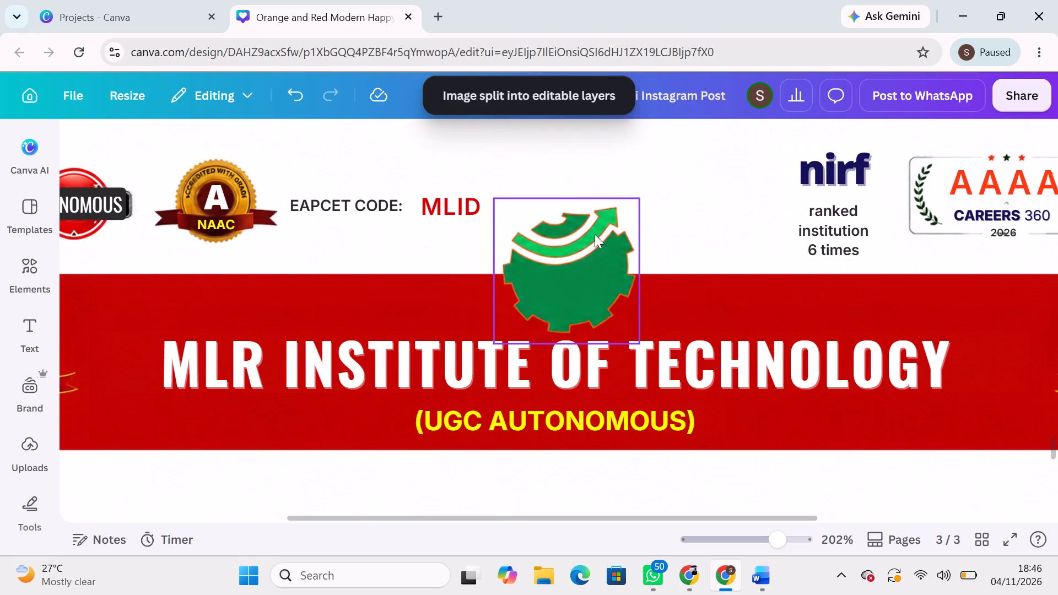
drag(578, 275, 583, 205)
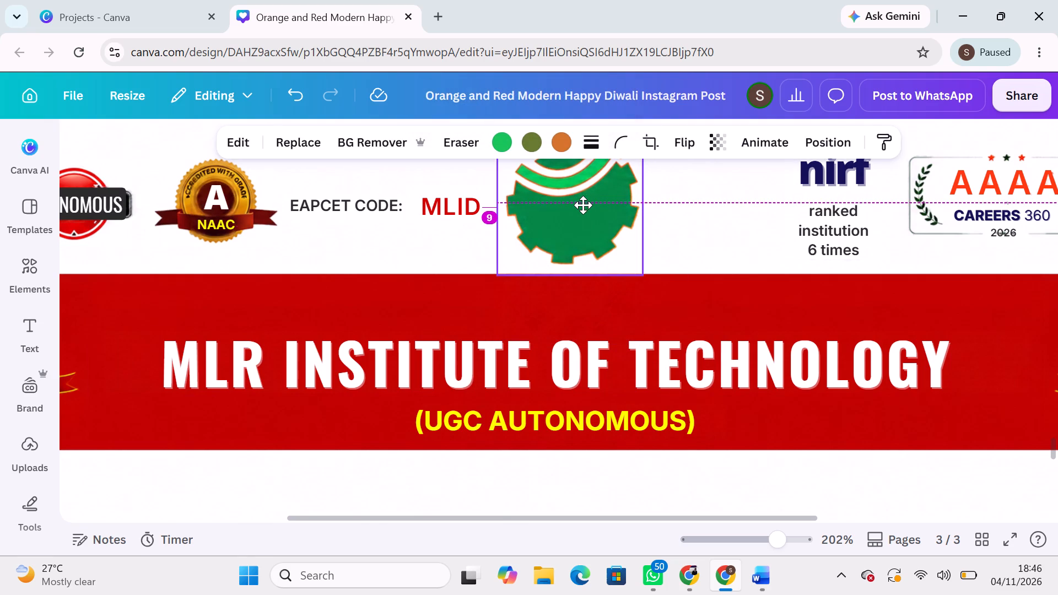
drag(583, 205, 588, 212)
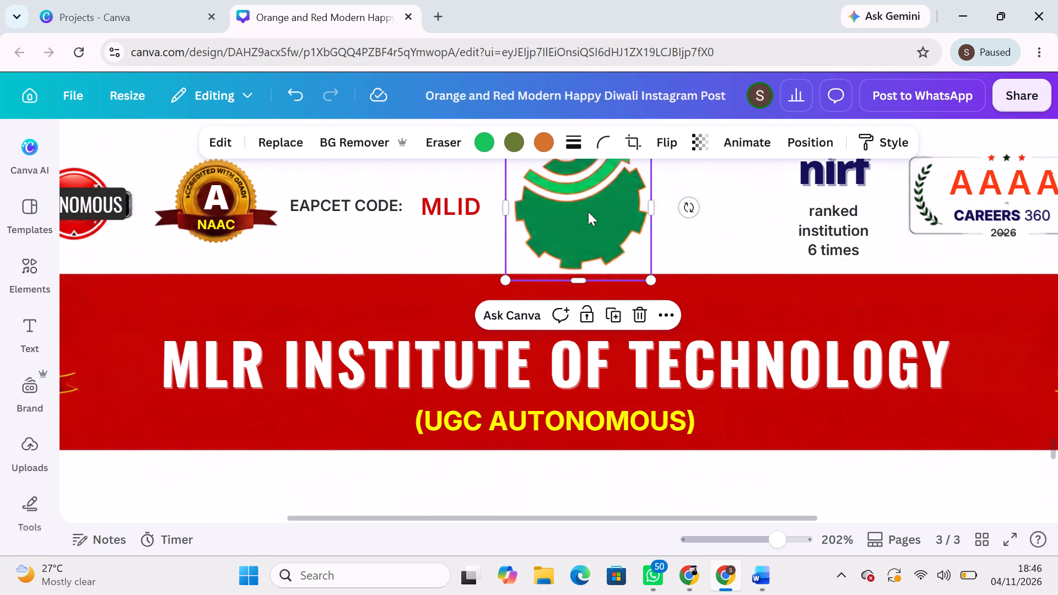
key(ctrl+c)
Crop the old green emblem off the MLRIT logo on page 1, keeping only the lettering and tagline.
scroll(710, 251, up, 6)
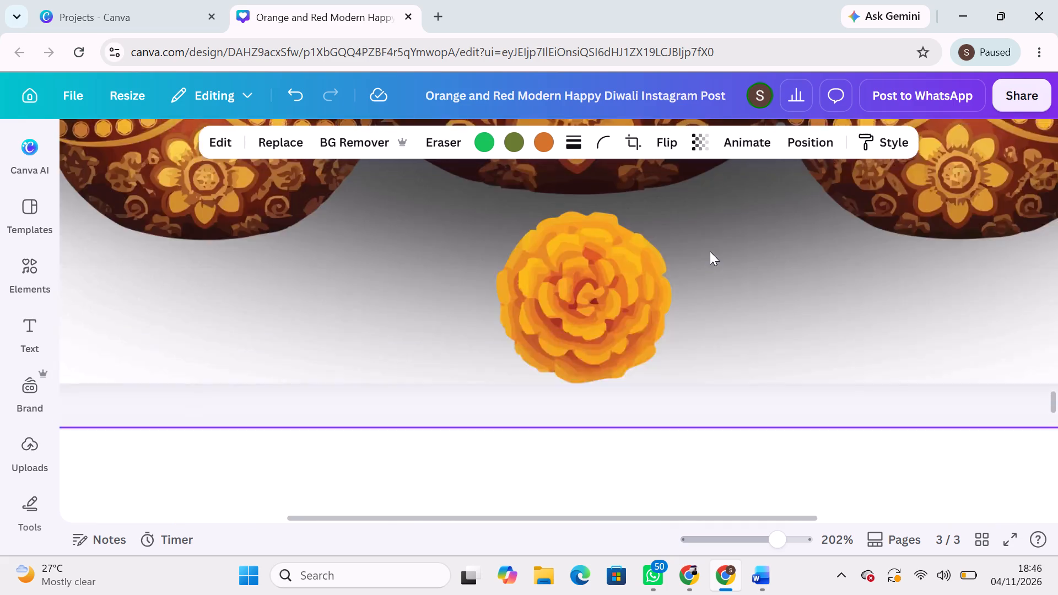
scroll(710, 251, up, 1)
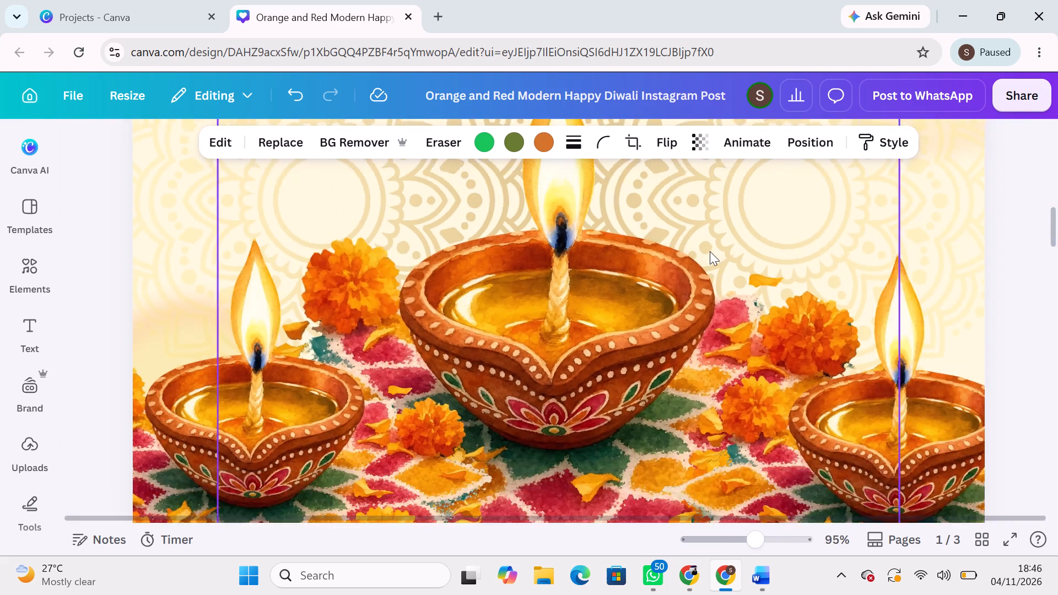
scroll(850, 290, up, 2)
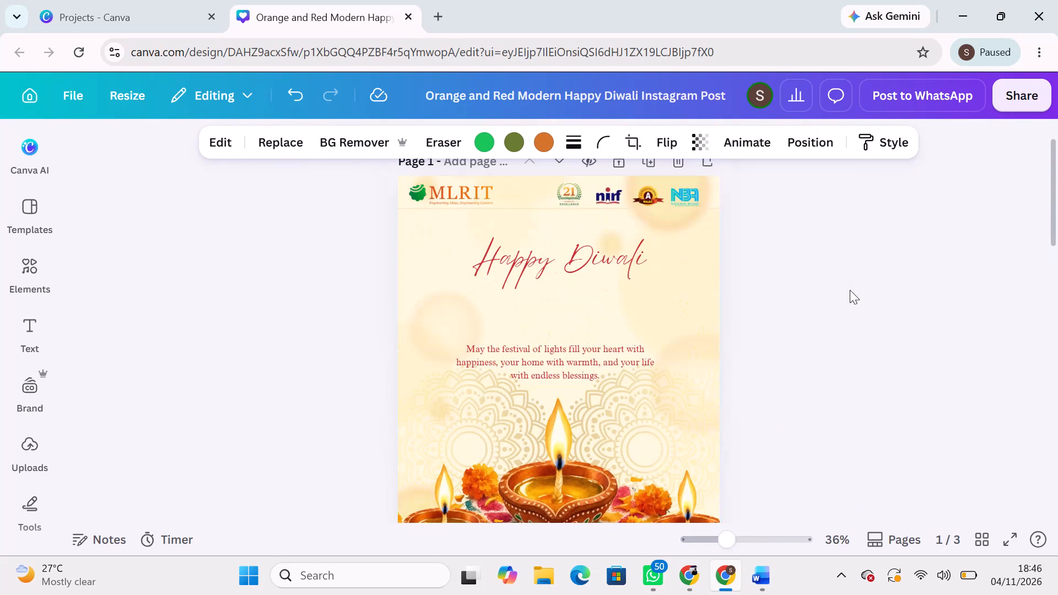
scroll(850, 290, up, 1)
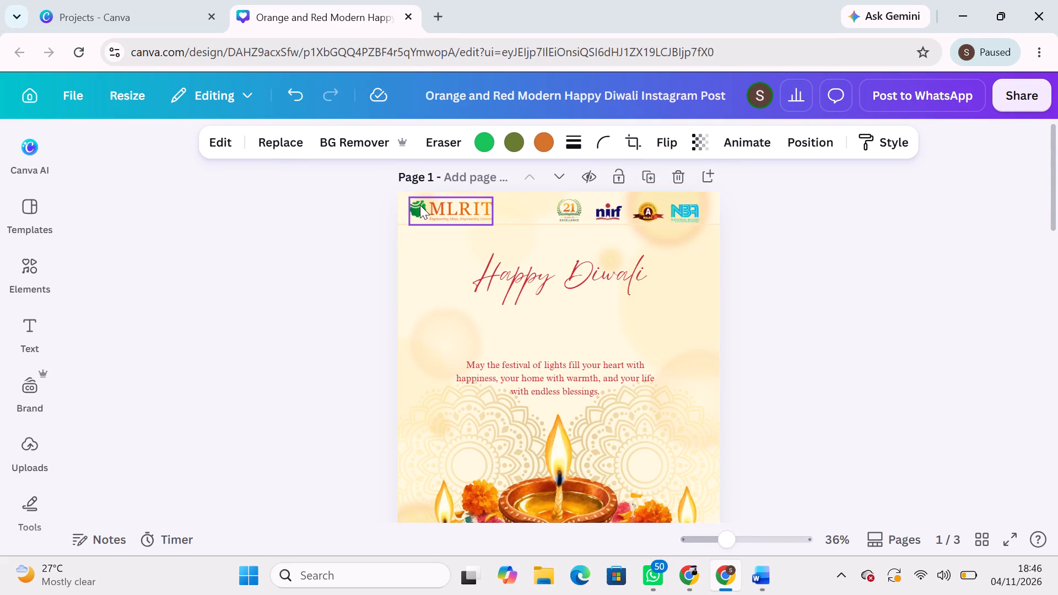
click(420, 205)
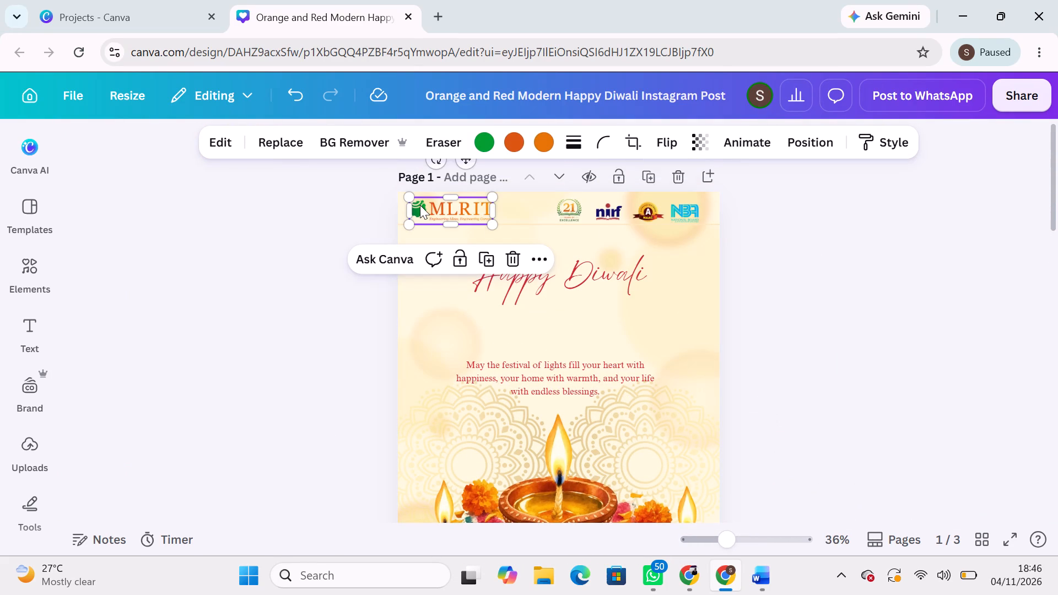
scroll(420, 205, right, 1)
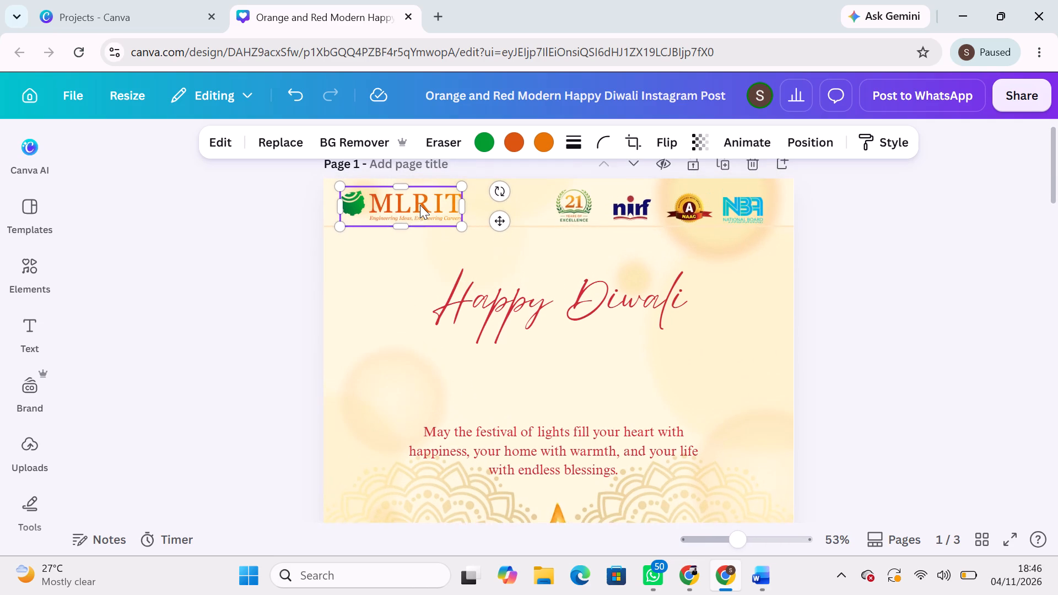
scroll(420, 205, right, 1)
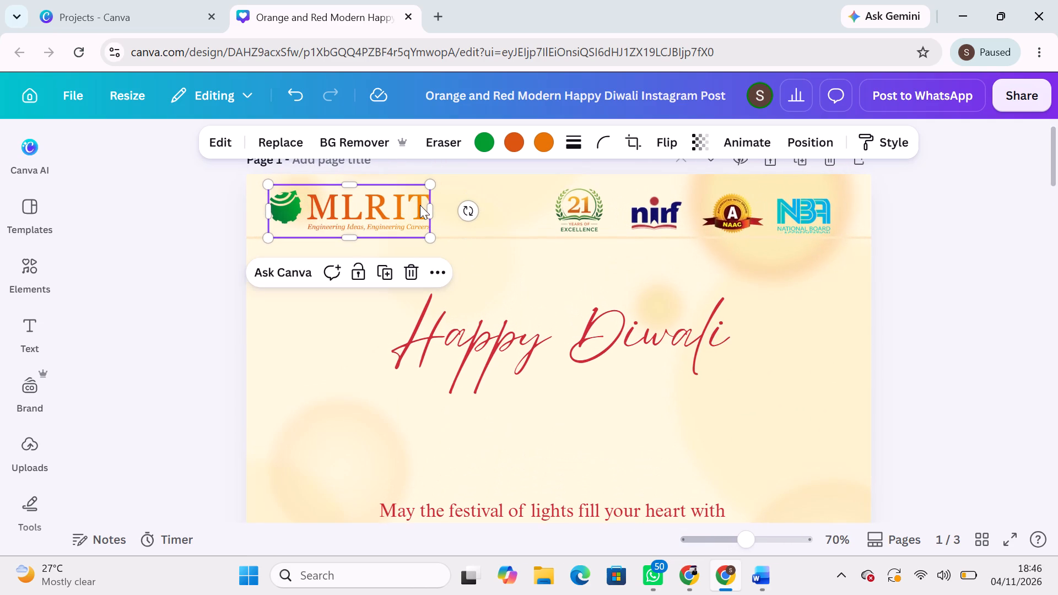
scroll(502, 185, up, 1)
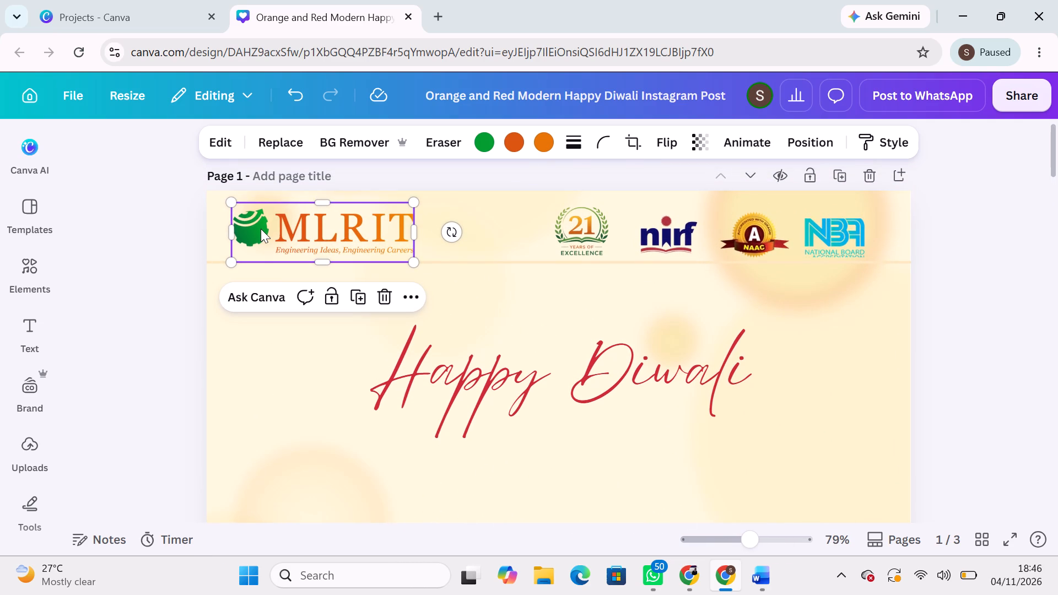
drag(233, 224, 256, 225)
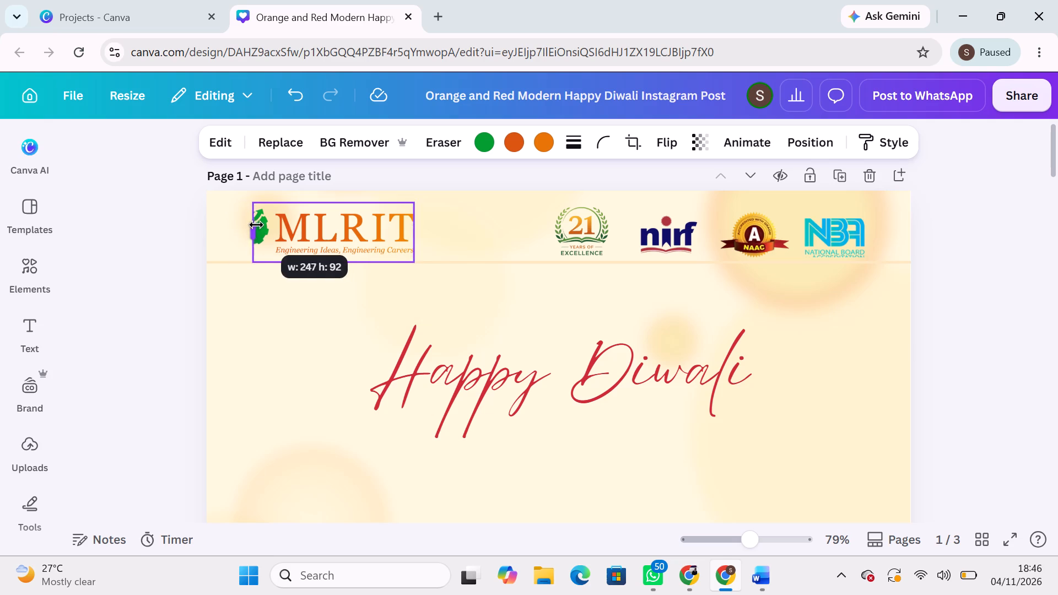
drag(256, 225, 272, 227)
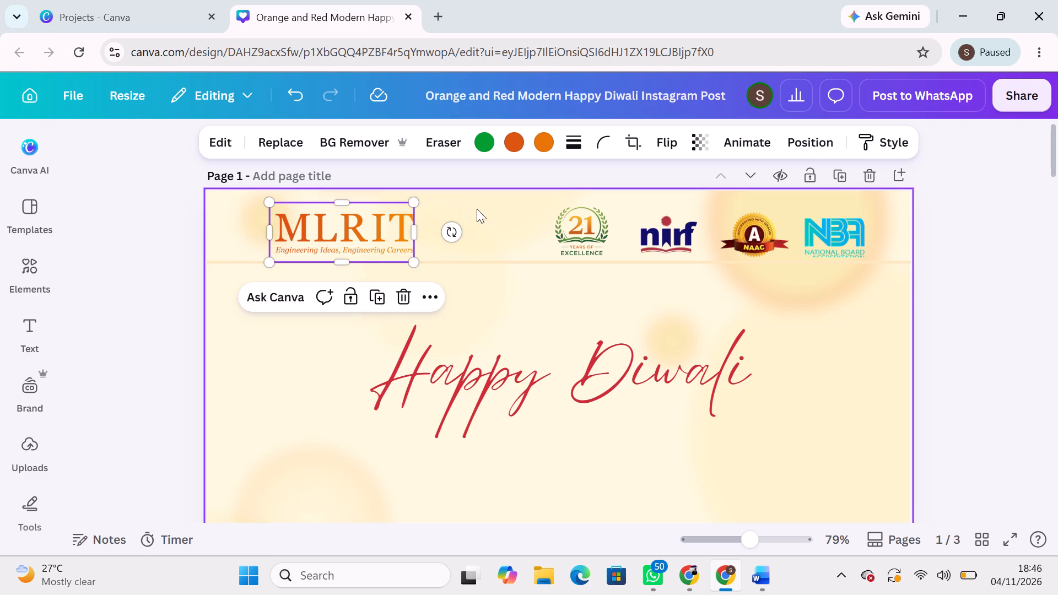
Paste the copied gear emblem onto page 1, shrink it and place it just before the MLRIT lettering.
click(478, 208)
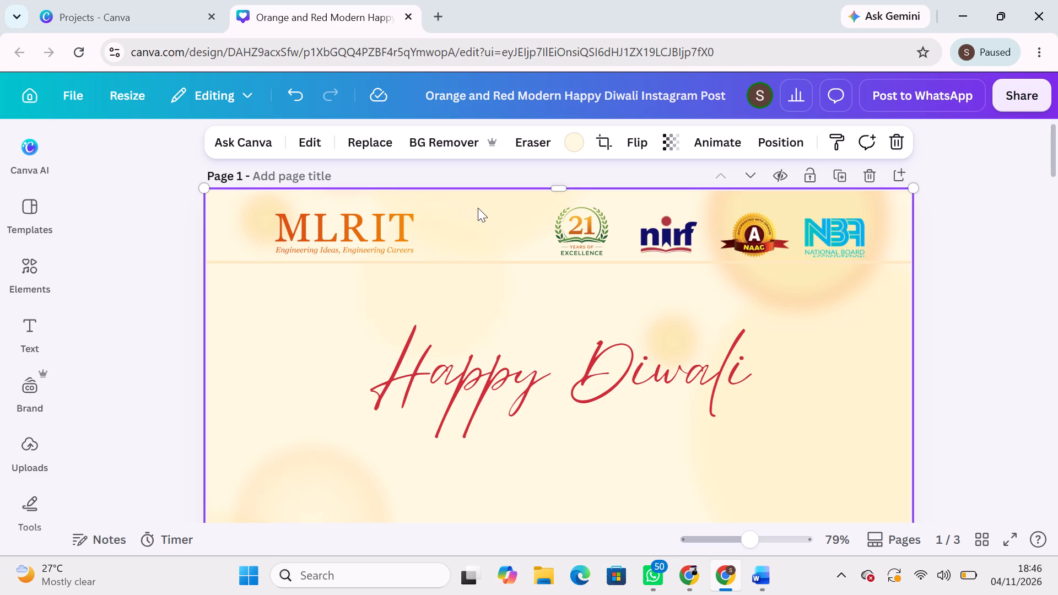
key(ctrl+v)
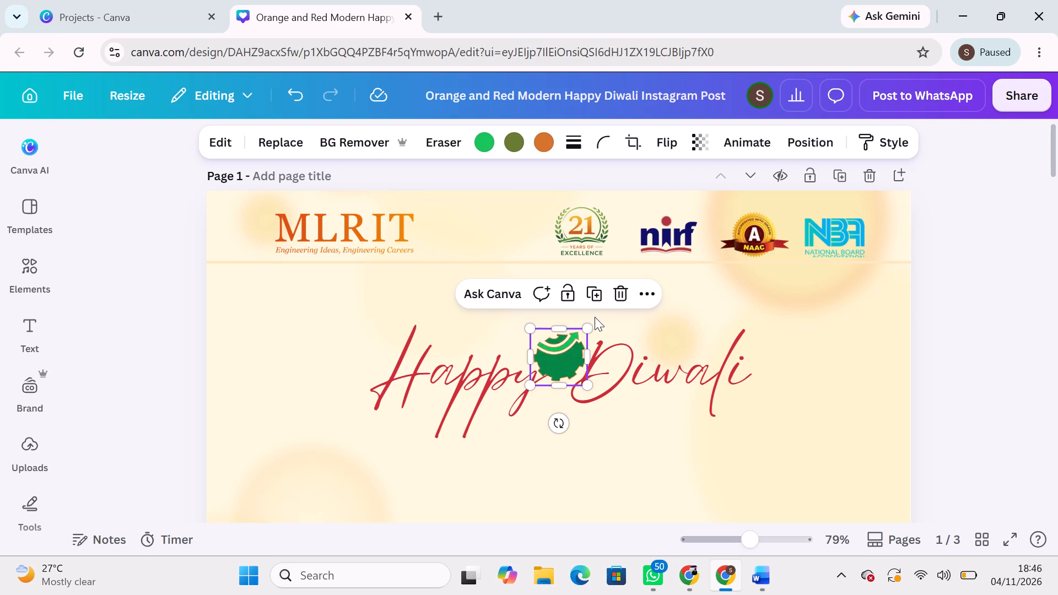
drag(587, 327, 560, 354)
drag(549, 375, 287, 257)
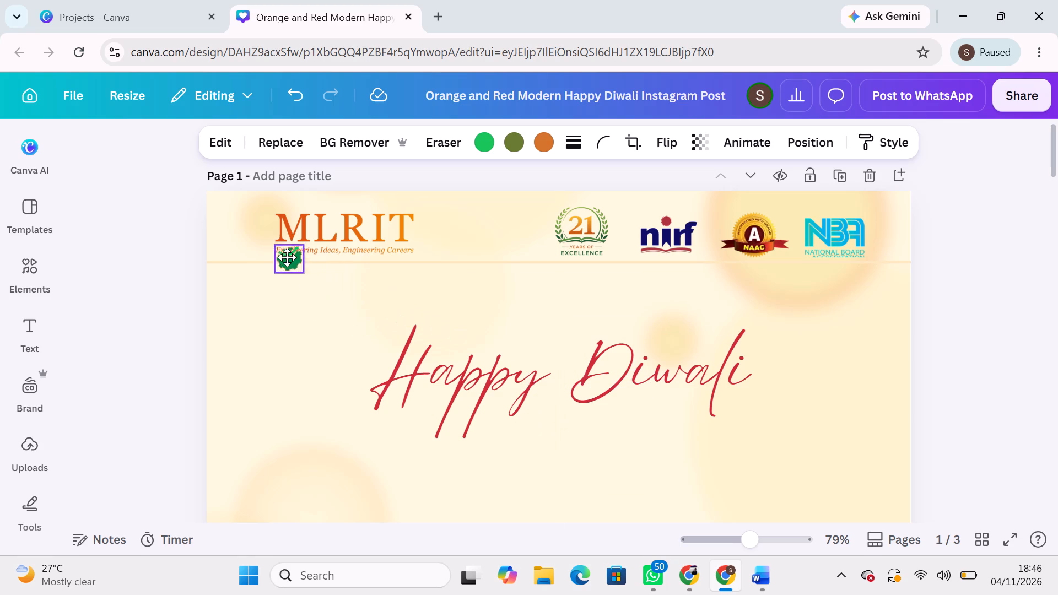
drag(287, 257, 261, 240)
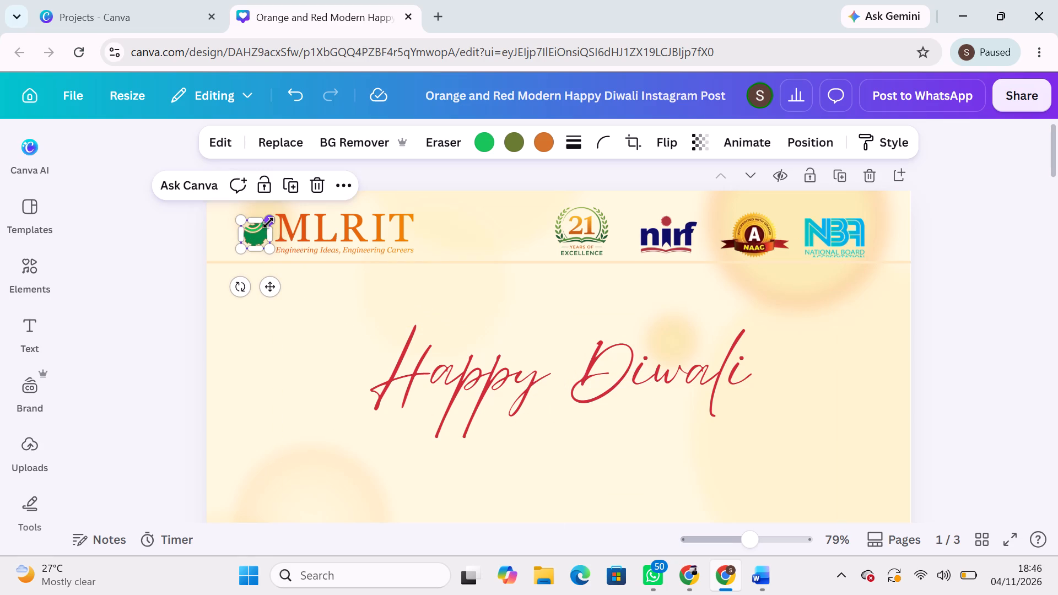
drag(268, 222, 272, 217)
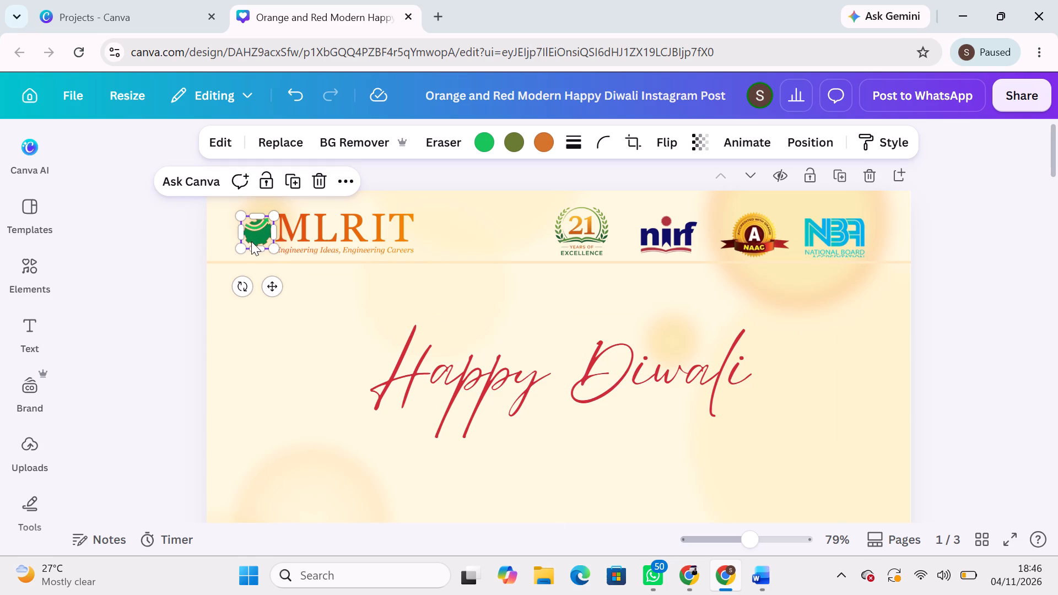
Fine-tune the gear emblem's position and enlarge it slightly so that it matches the adjoining MLRIT lettering.
click(256, 224)
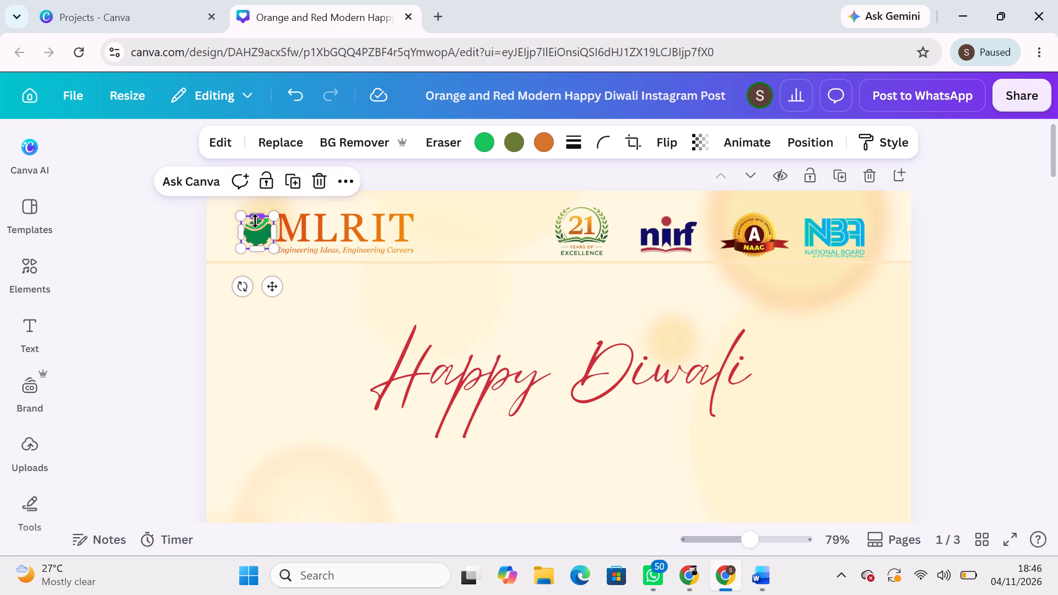
click(255, 232)
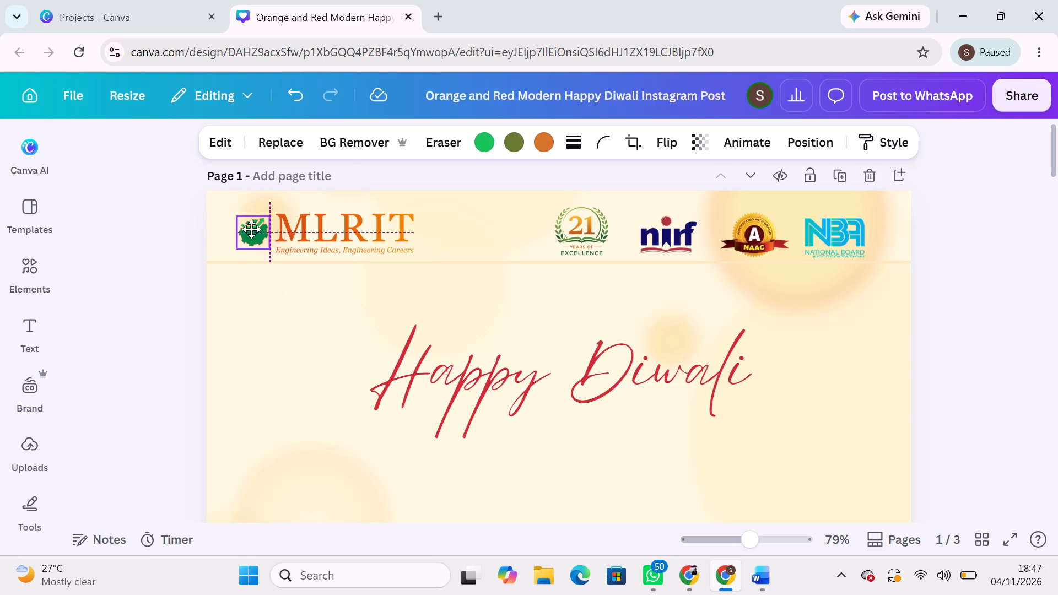
click(271, 215)
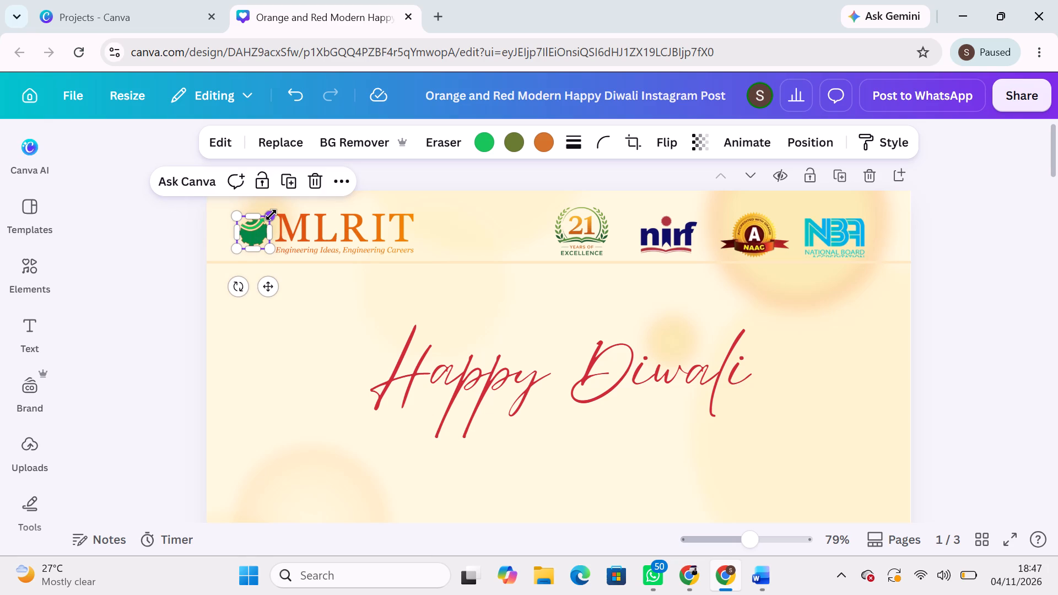
click(219, 216)
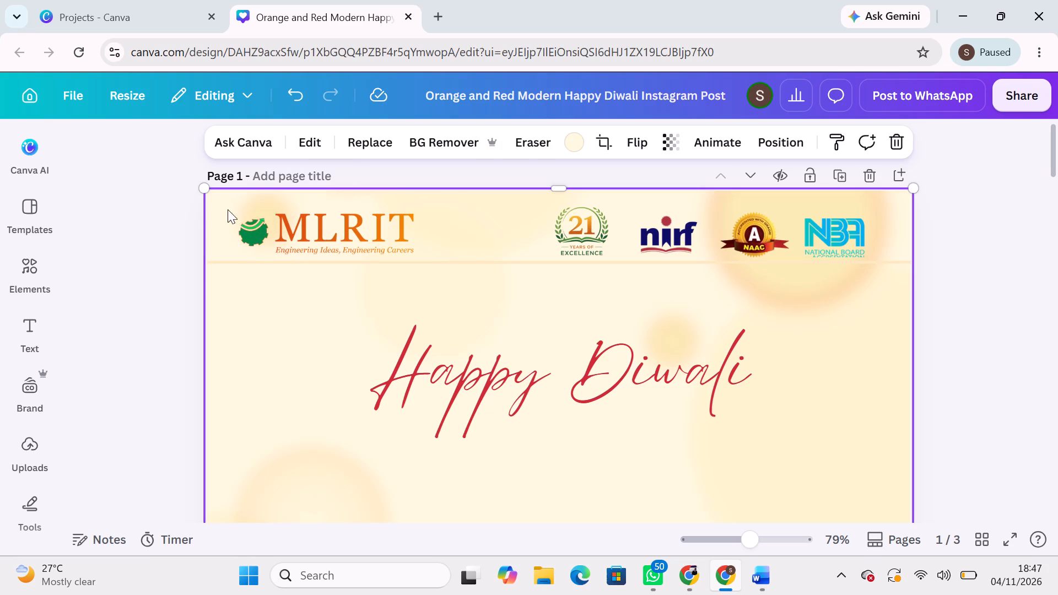
click(259, 226)
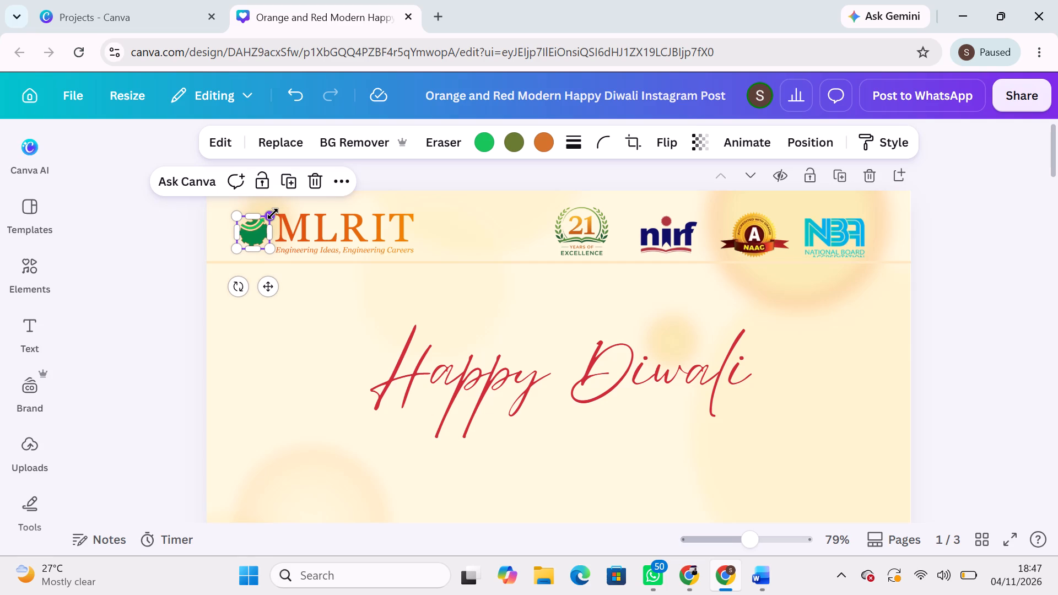
click(273, 214)
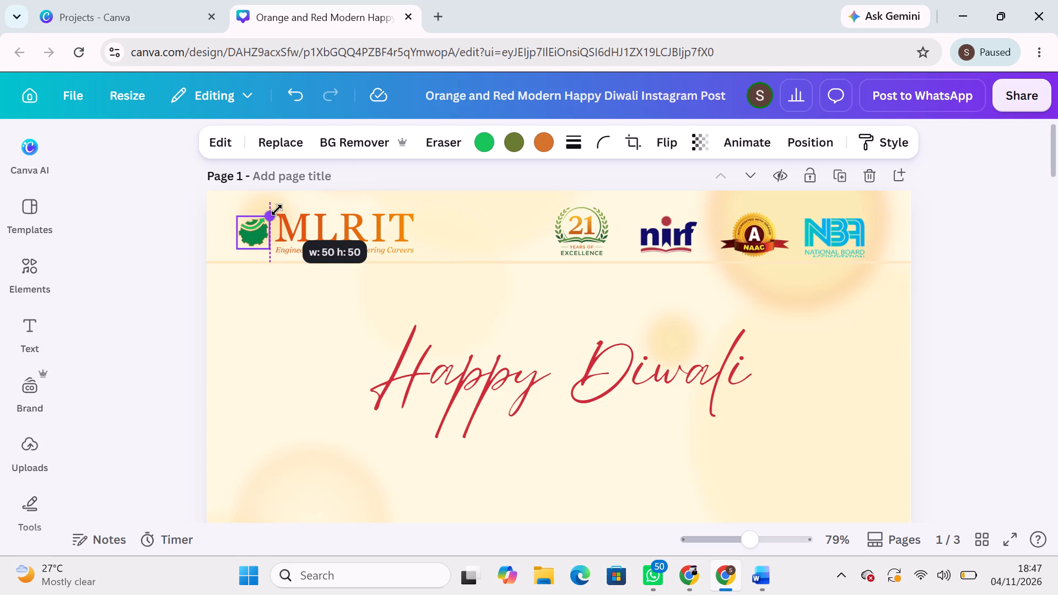
click(228, 217)
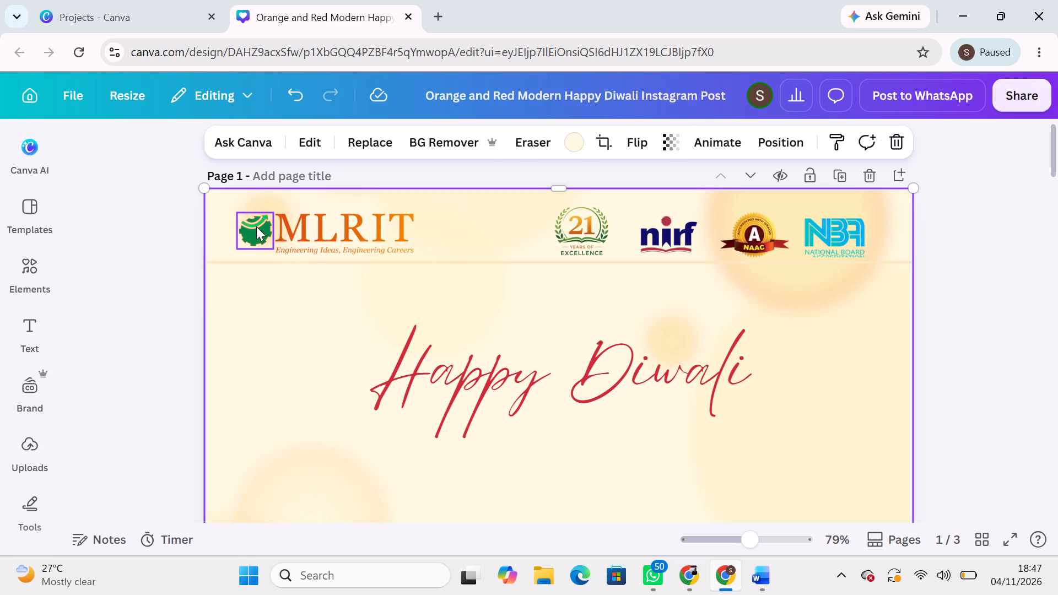
click(257, 227)
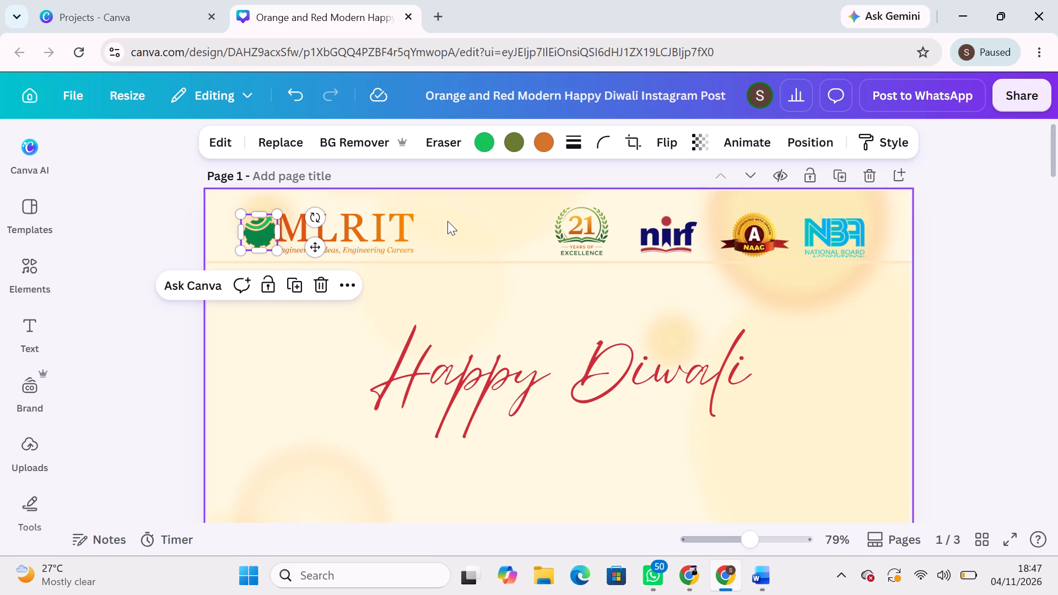
click(465, 227)
click(270, 224)
Fine-tune the green gear emblem's position on page 1 so that it sits level with and close beside the MLRIT lettering.
click(461, 200)
drag(266, 221, 262, 219)
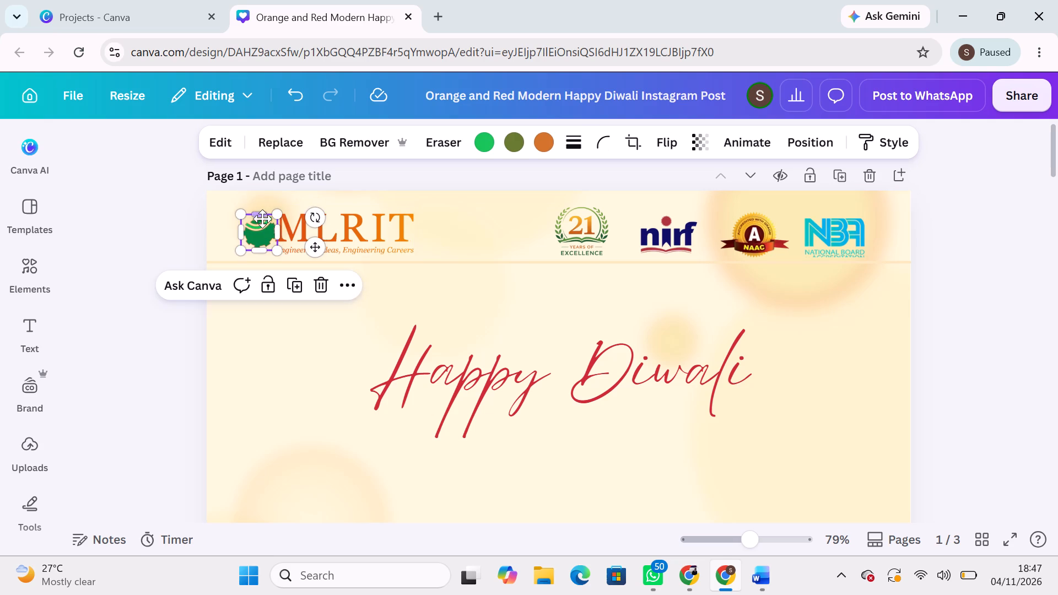
drag(262, 219, 261, 218)
click(481, 215)
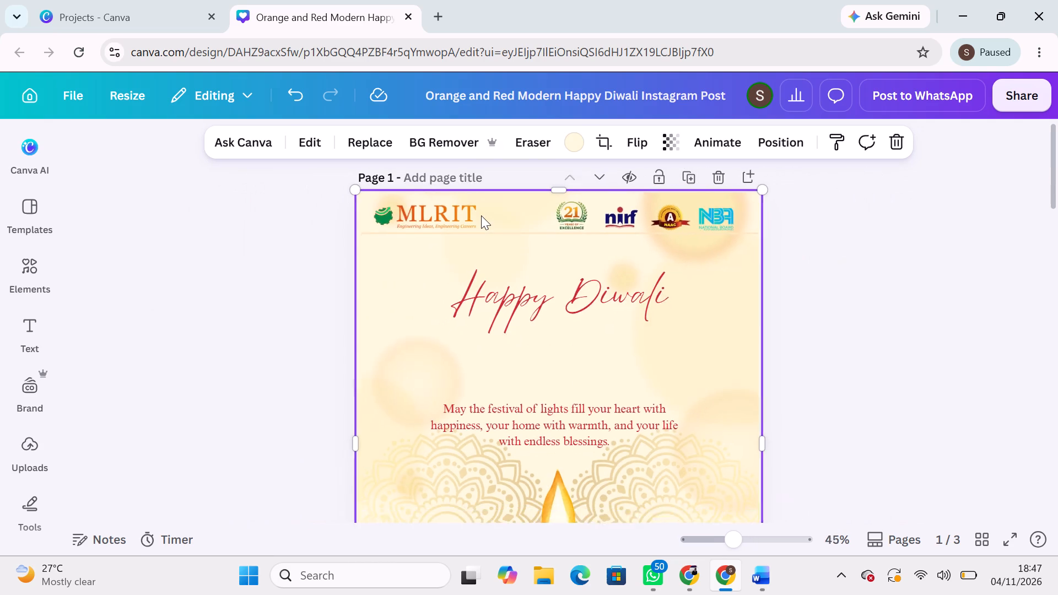
drag(414, 215, 415, 208)
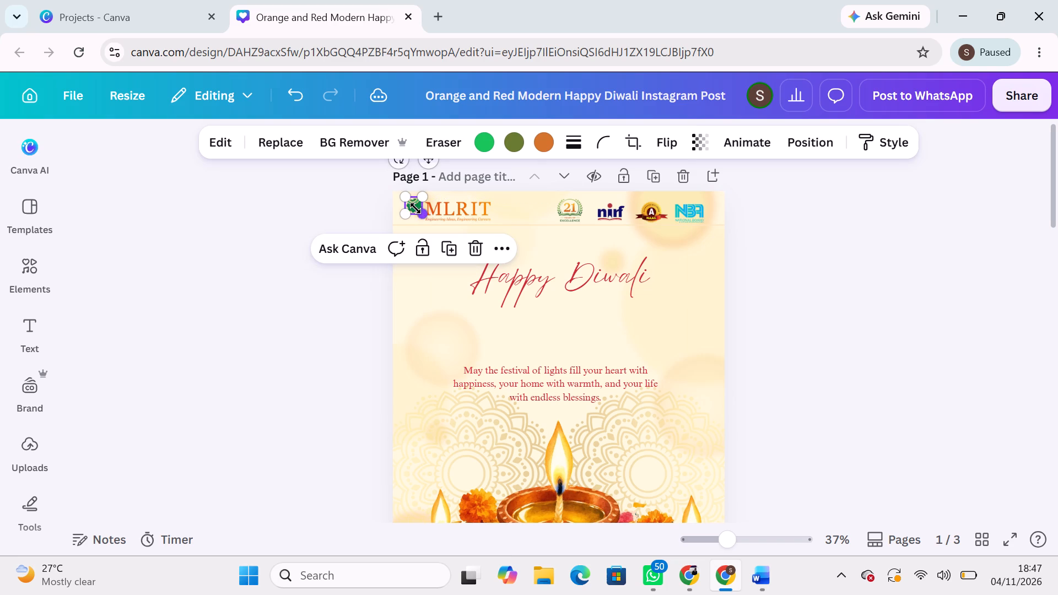
scroll(520, 231, up, 1)
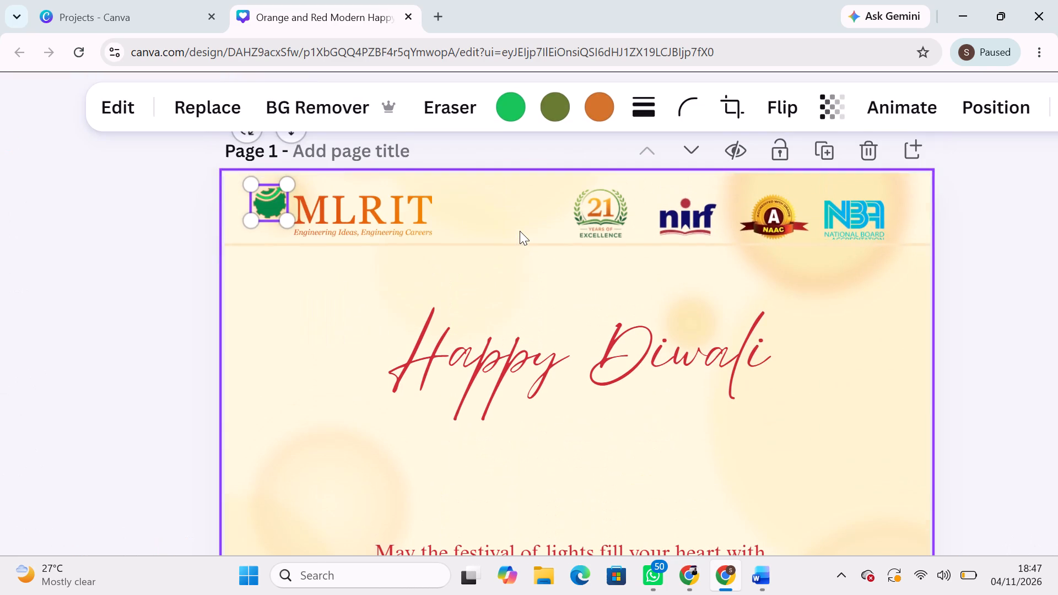
scroll(520, 231, up, 1)
drag(268, 204, 271, 213)
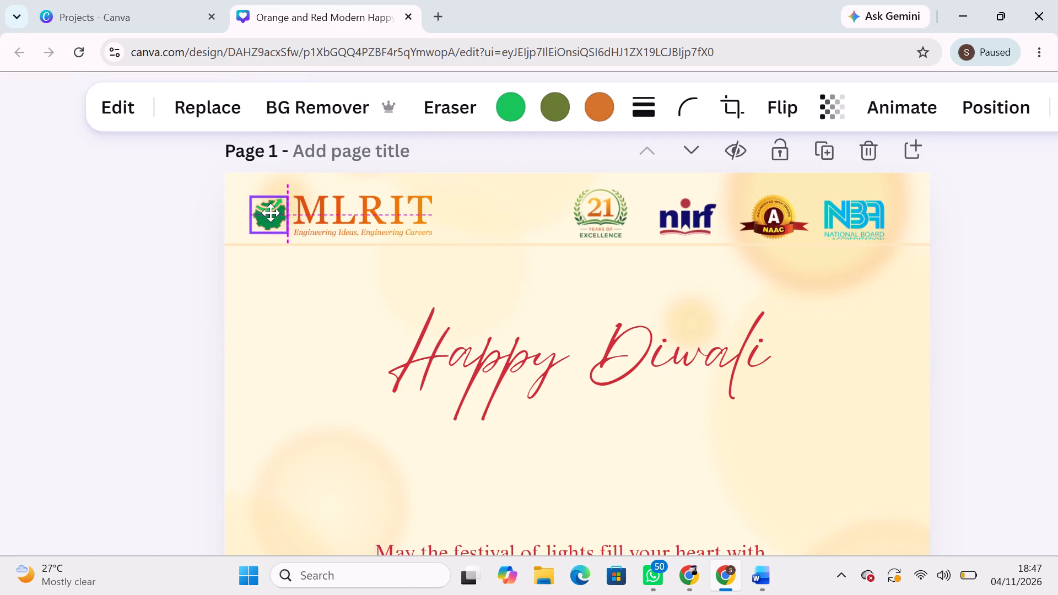
drag(271, 213, 271, 213)
click(516, 215)
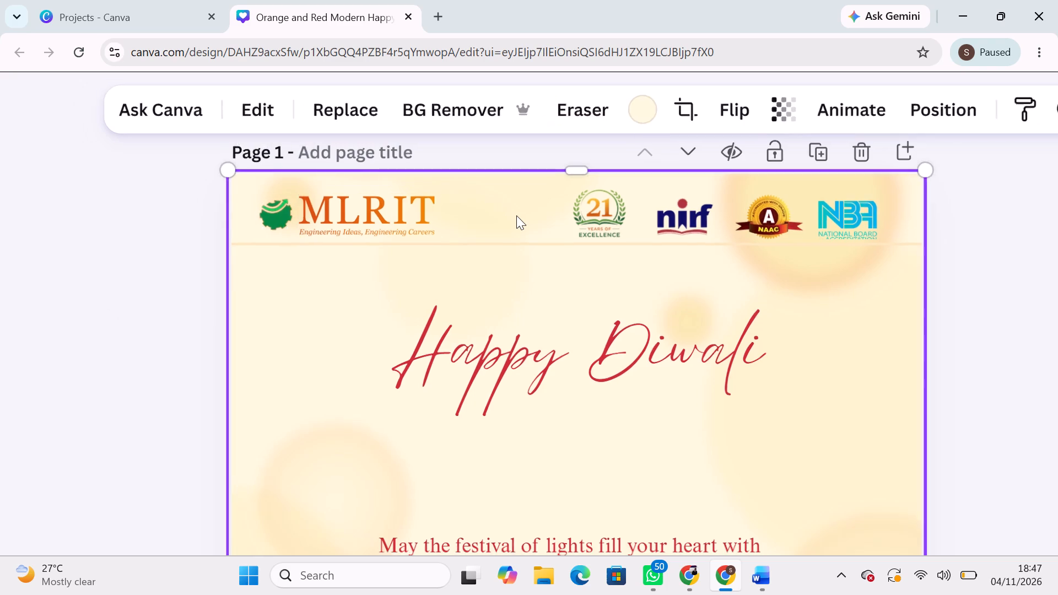
click(760, 241)
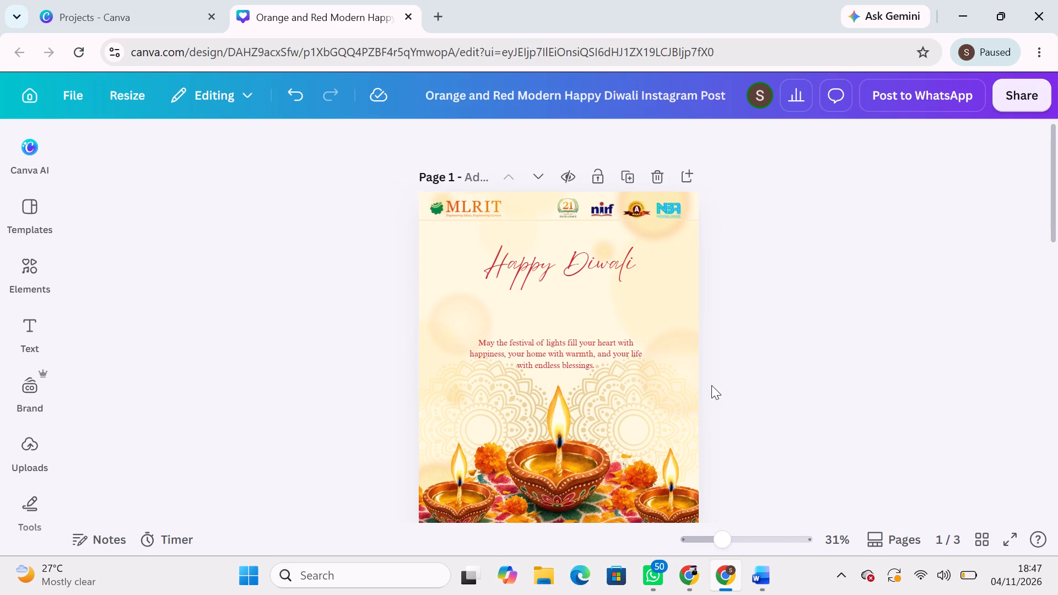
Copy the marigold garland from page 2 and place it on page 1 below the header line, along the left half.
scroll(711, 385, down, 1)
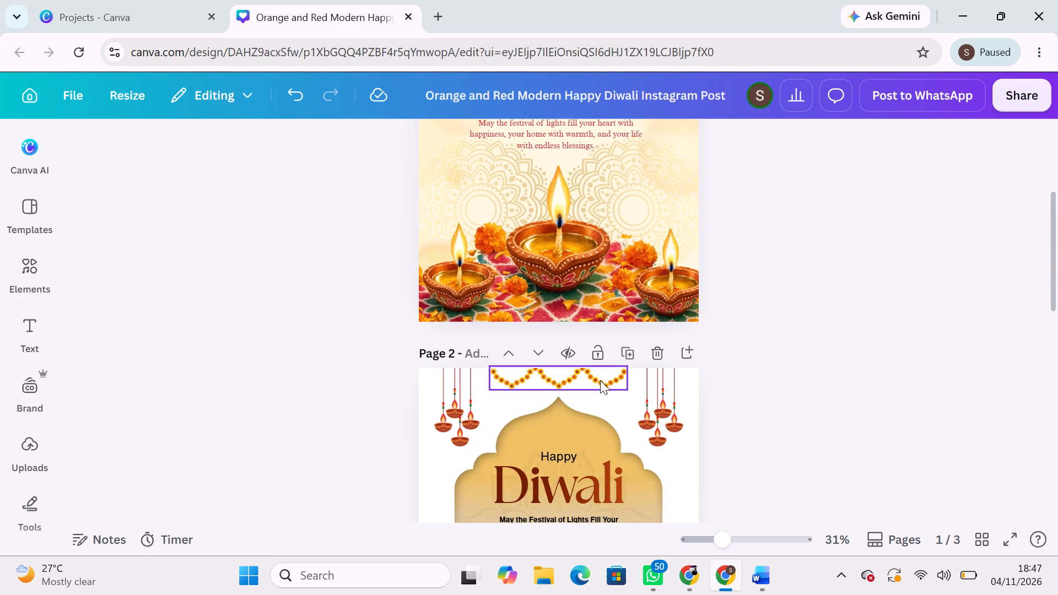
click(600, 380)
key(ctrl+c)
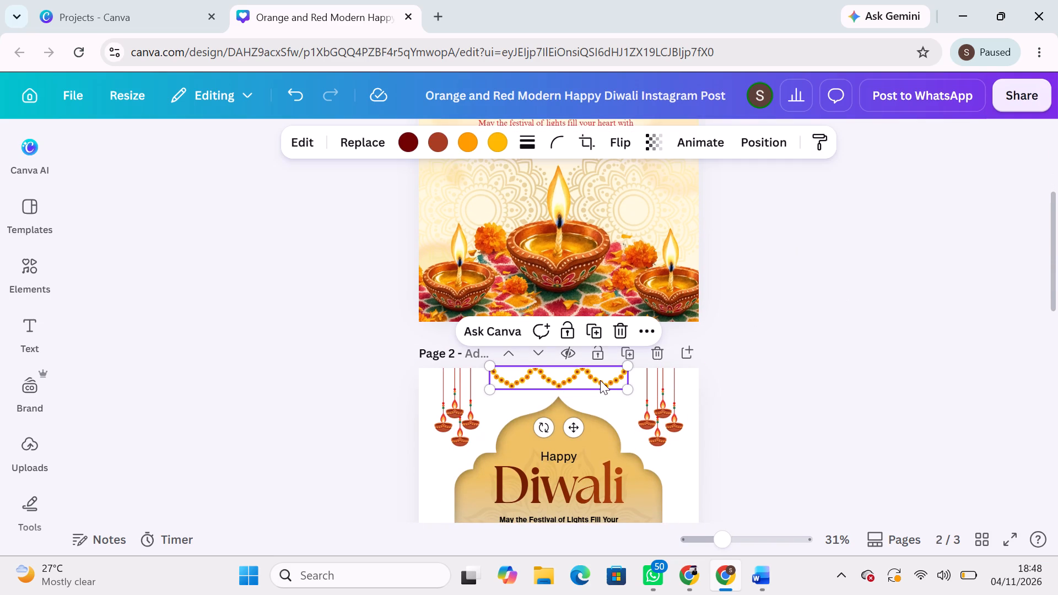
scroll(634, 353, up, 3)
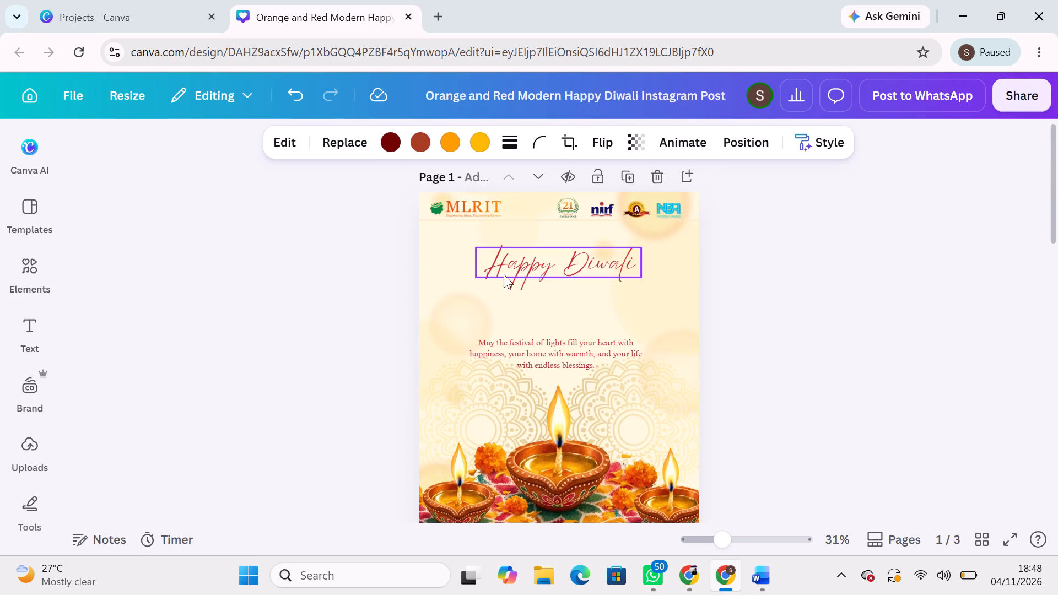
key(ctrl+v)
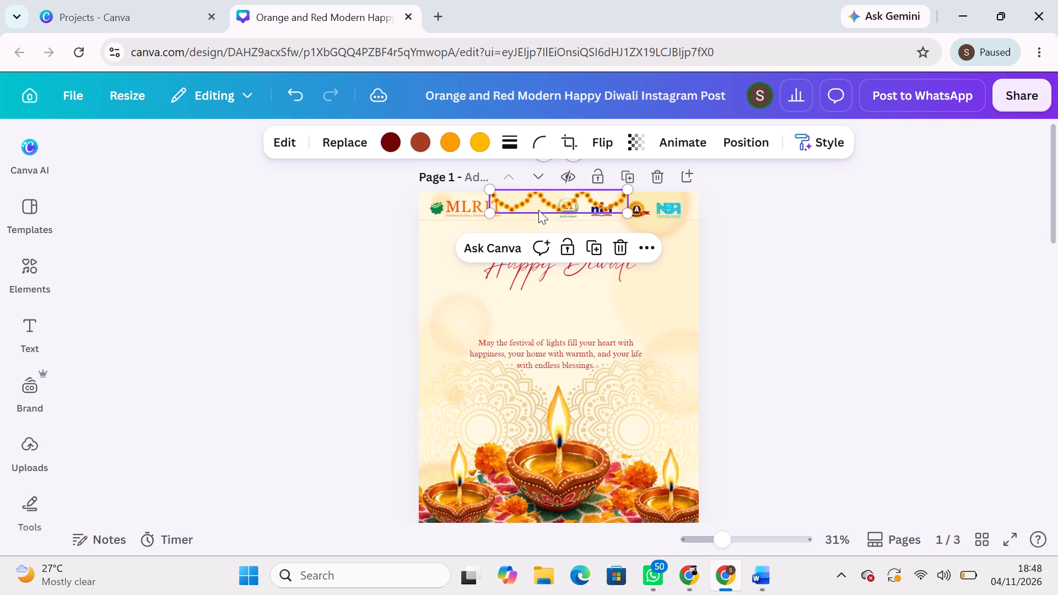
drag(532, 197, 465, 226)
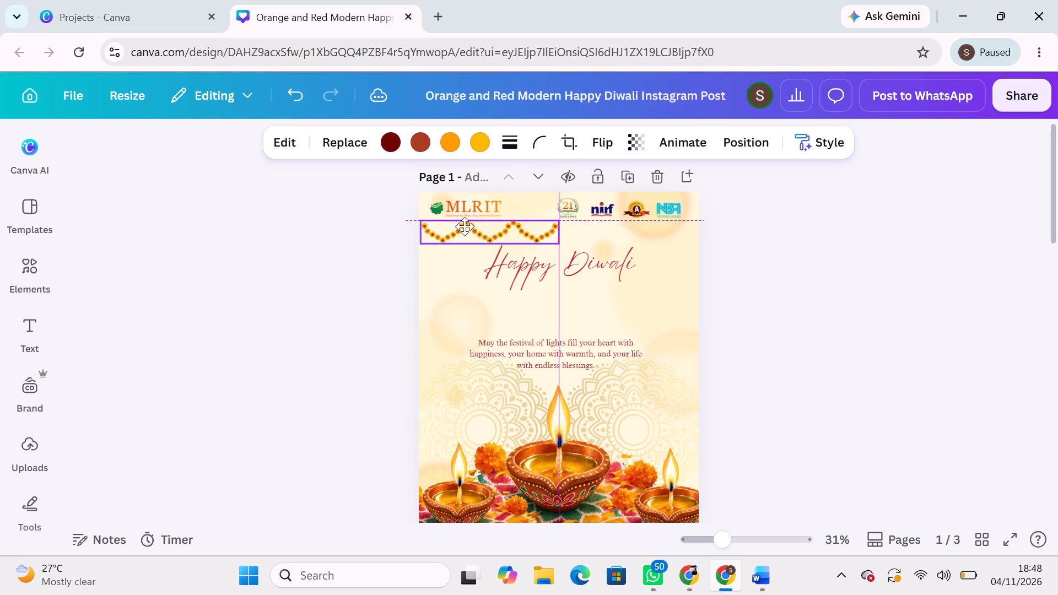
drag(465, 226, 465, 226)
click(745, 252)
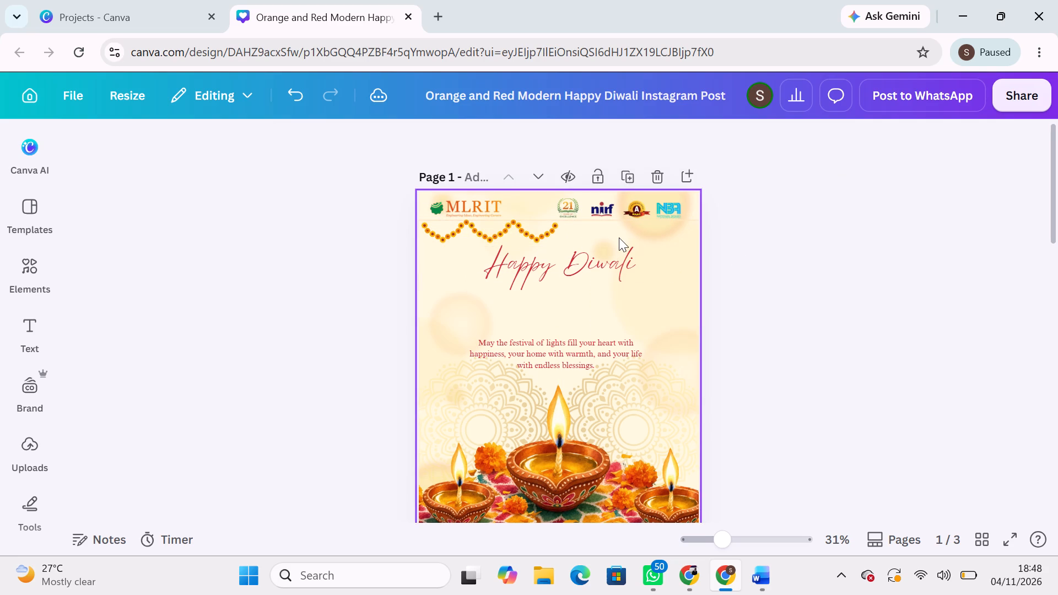
Paste a second marigold garland on page 1 and align it end to end with the first, spanning the header's right half.
key(ctrl+v)
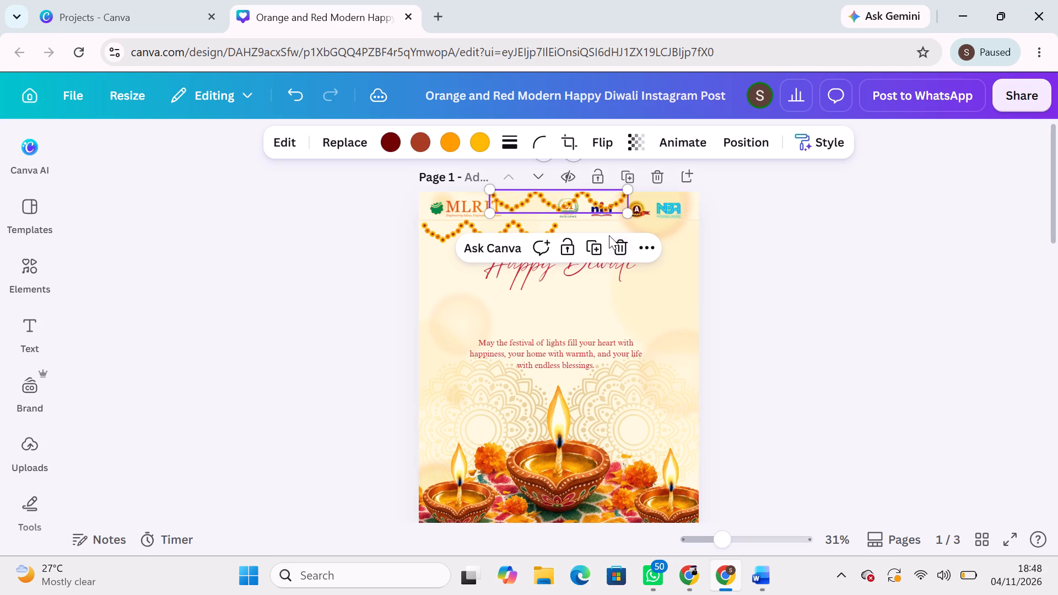
drag(602, 201, 659, 228)
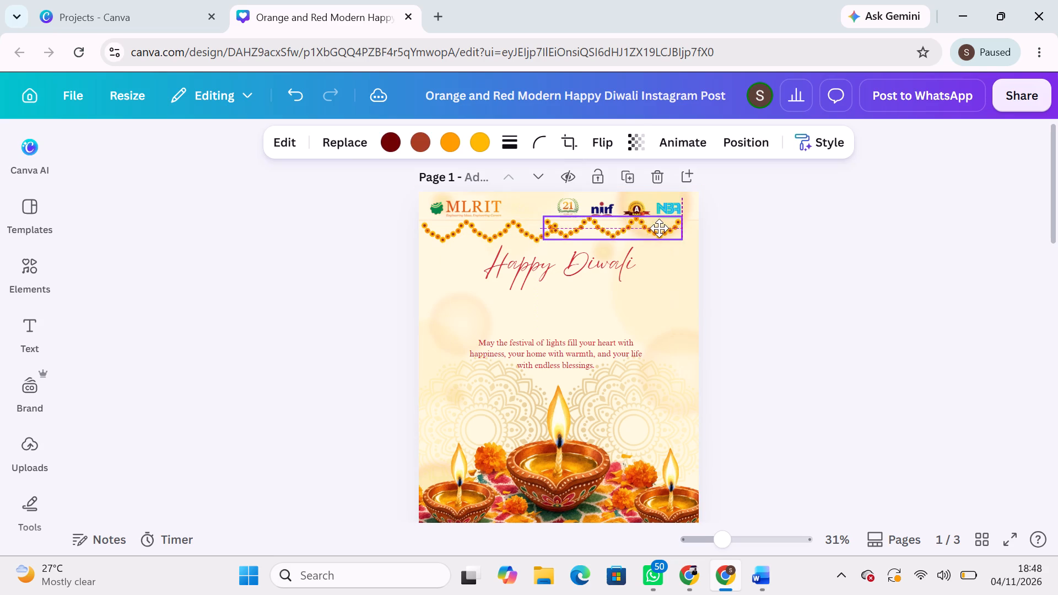
drag(659, 228, 666, 229)
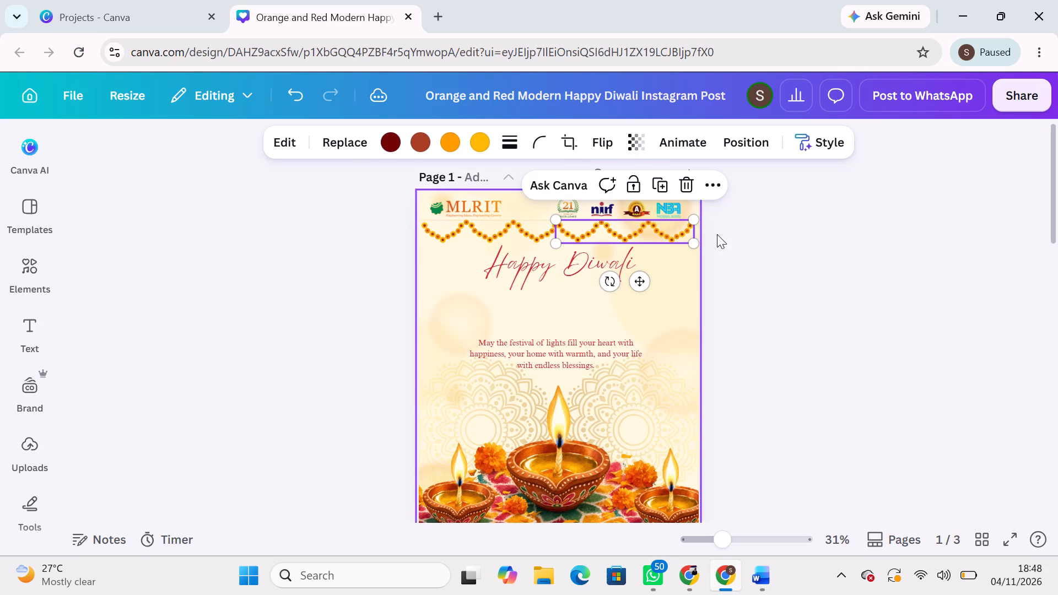
click(738, 237)
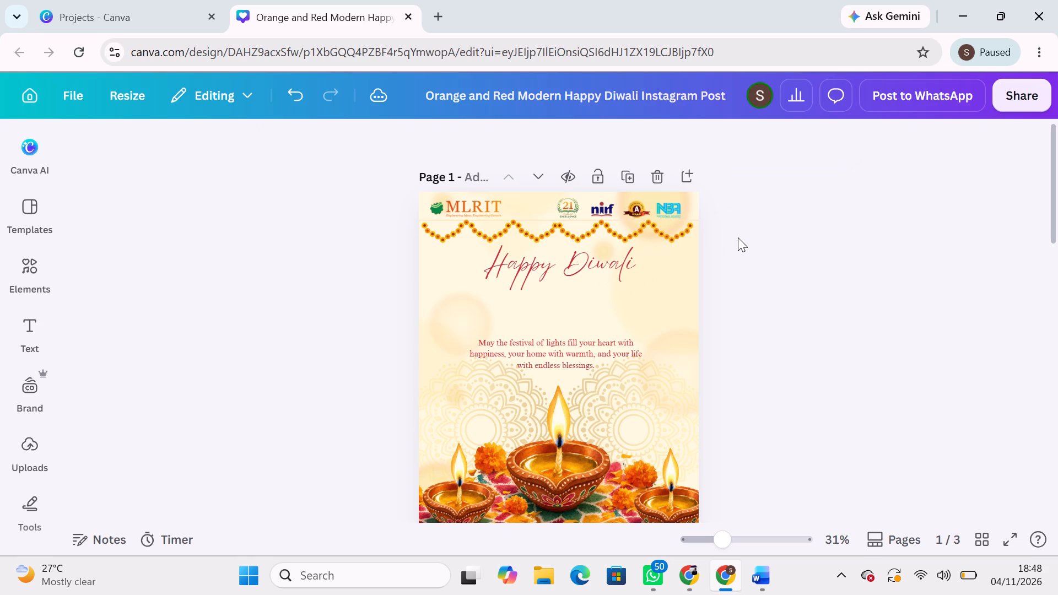
click(671, 234)
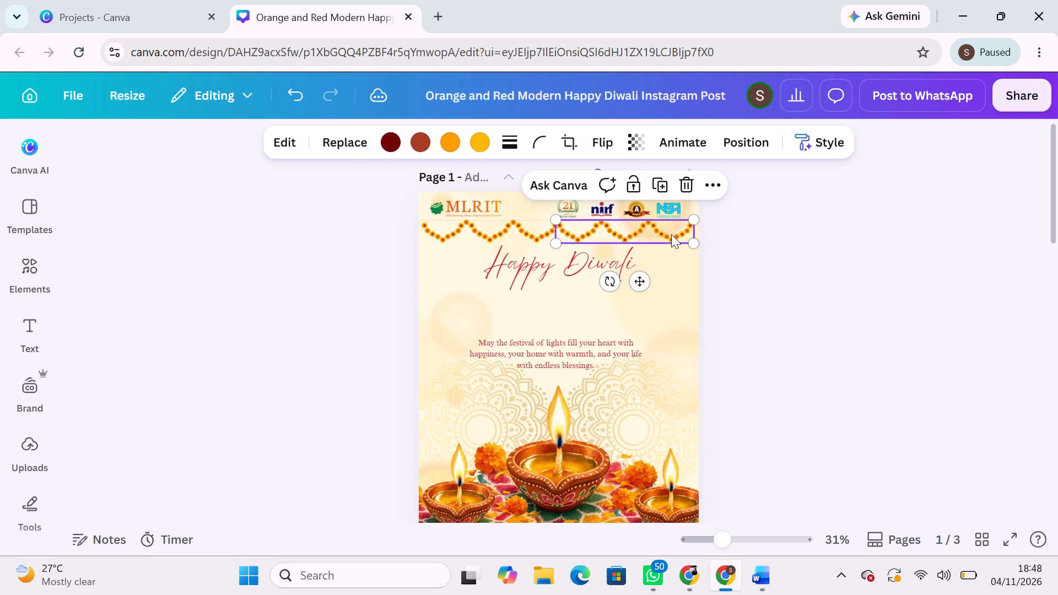
click(817, 220)
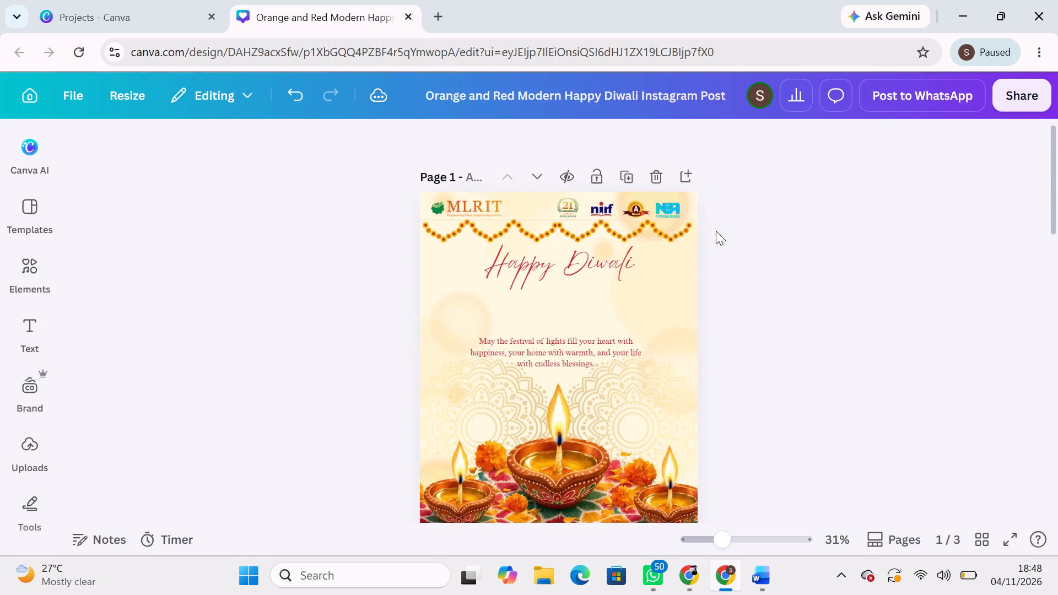
Copy the hanging diya ornament from page 2's right side and place it on page 1 below the MLRIT logo, beside the Happy Diwali title.
scroll(727, 340, down, 2)
click(659, 327)
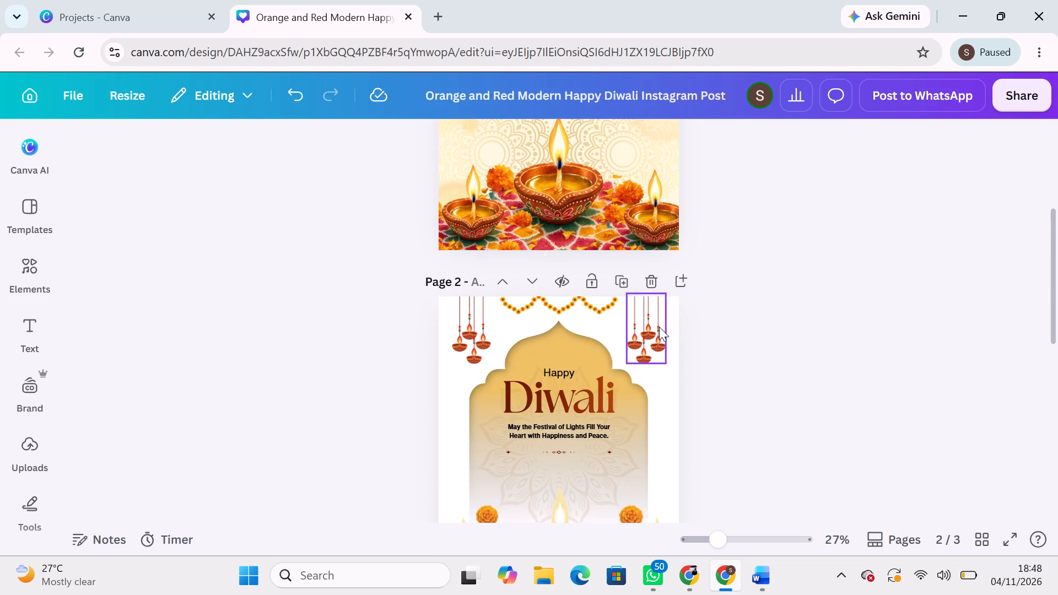
key(ctrl+c)
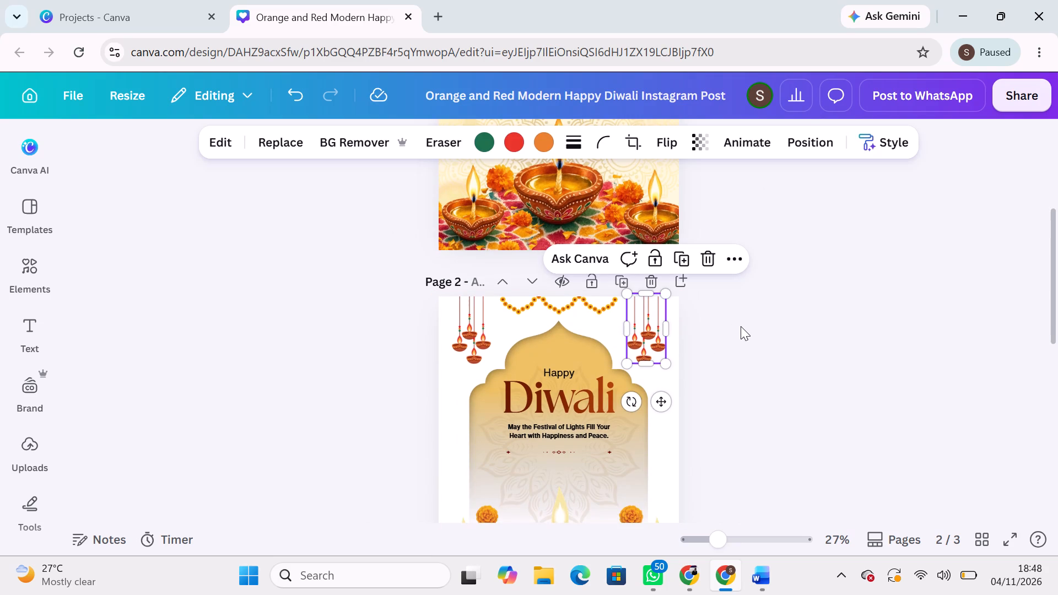
scroll(741, 326, up, 3)
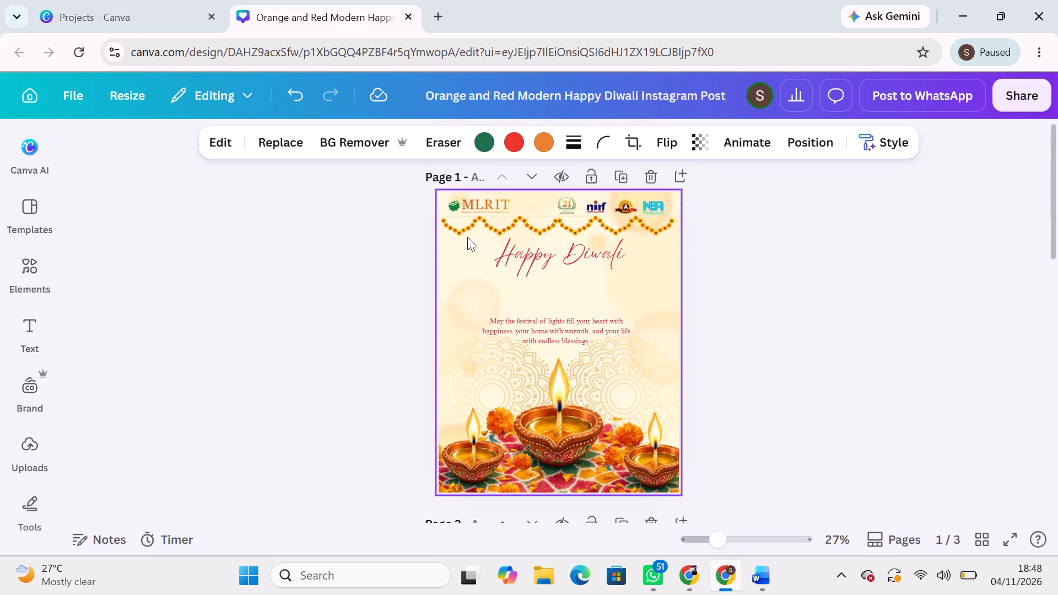
key(ctrl+v)
drag(640, 227, 459, 252)
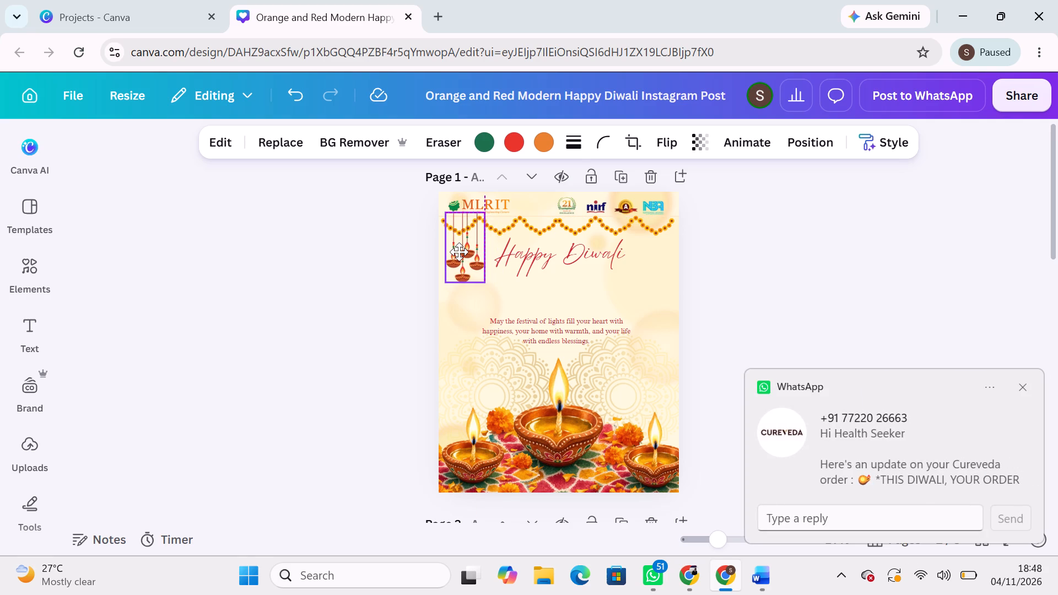
Position the left hanging diyas on page 1 so that their strings start at the header line.
drag(459, 252, 460, 253)
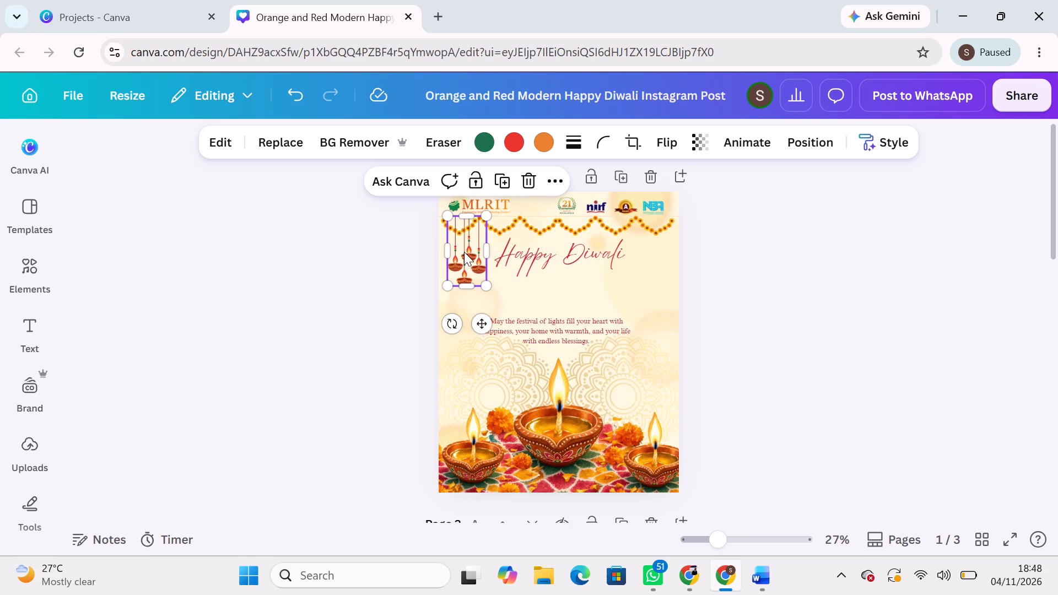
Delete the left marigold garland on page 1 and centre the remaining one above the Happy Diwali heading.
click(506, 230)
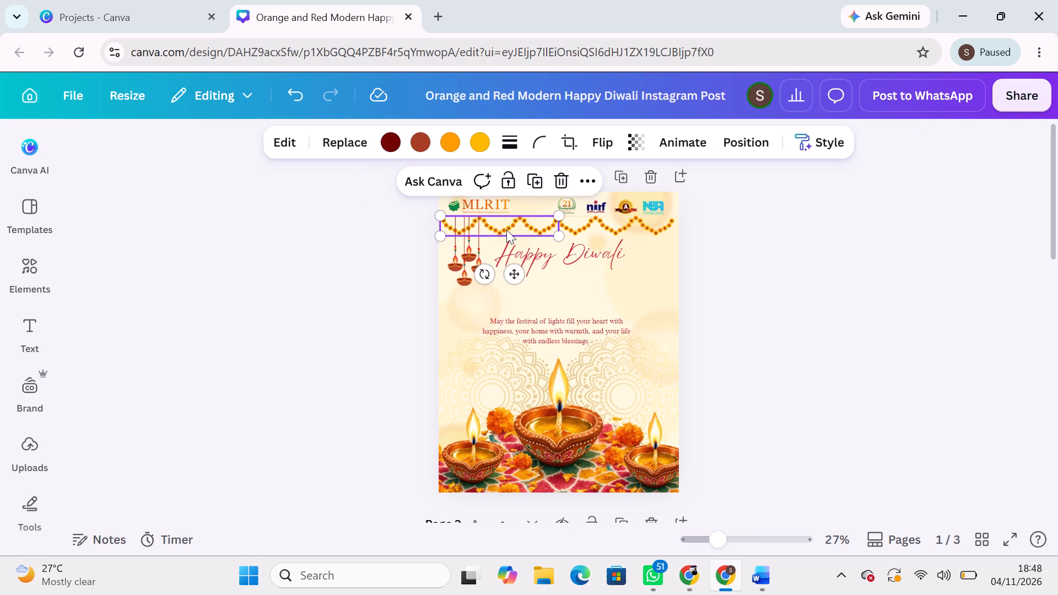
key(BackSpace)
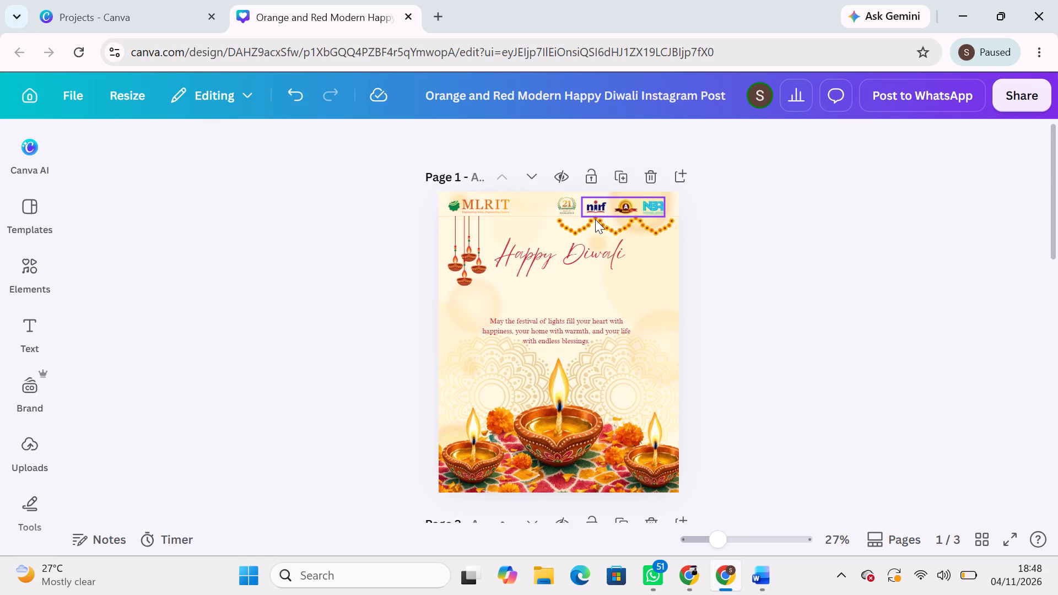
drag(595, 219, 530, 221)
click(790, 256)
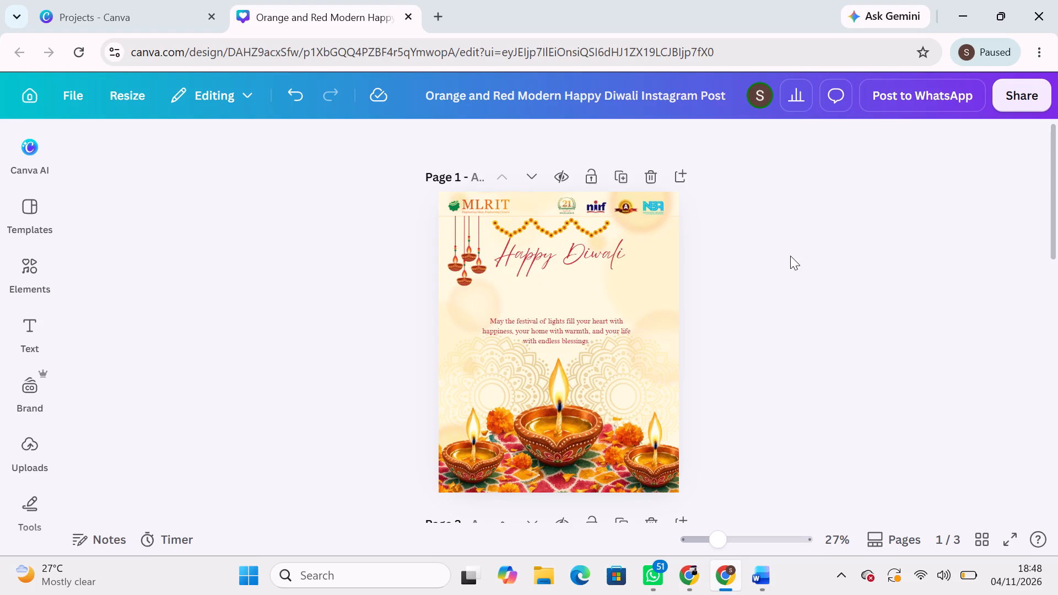
Copy the right hanging diyas from page 2 and place them under the accreditation logos on page 1, level with the left set.
scroll(735, 409, down, 1)
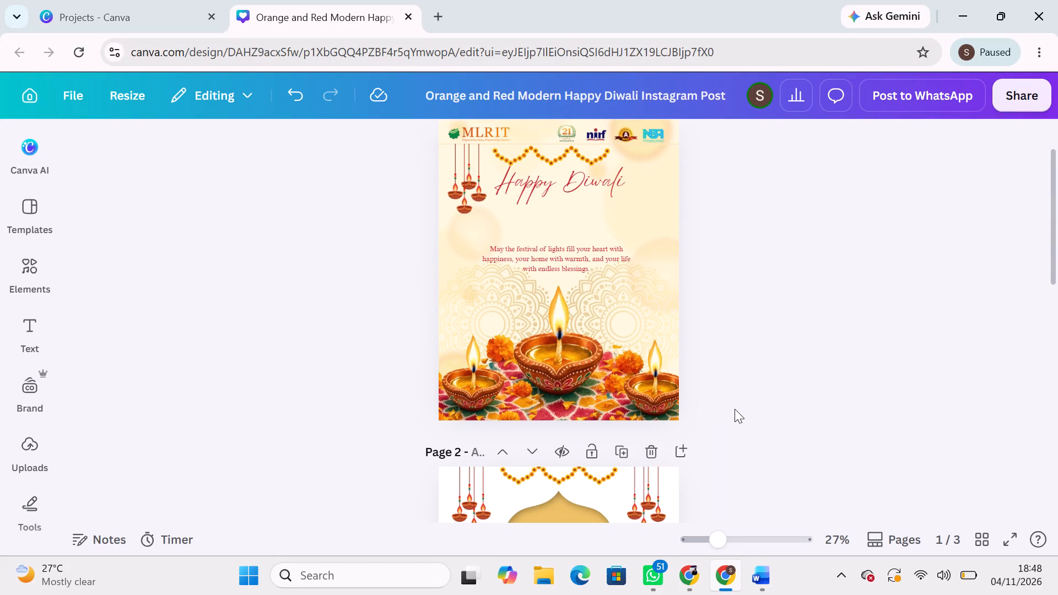
click(660, 481)
key(ctrl+c)
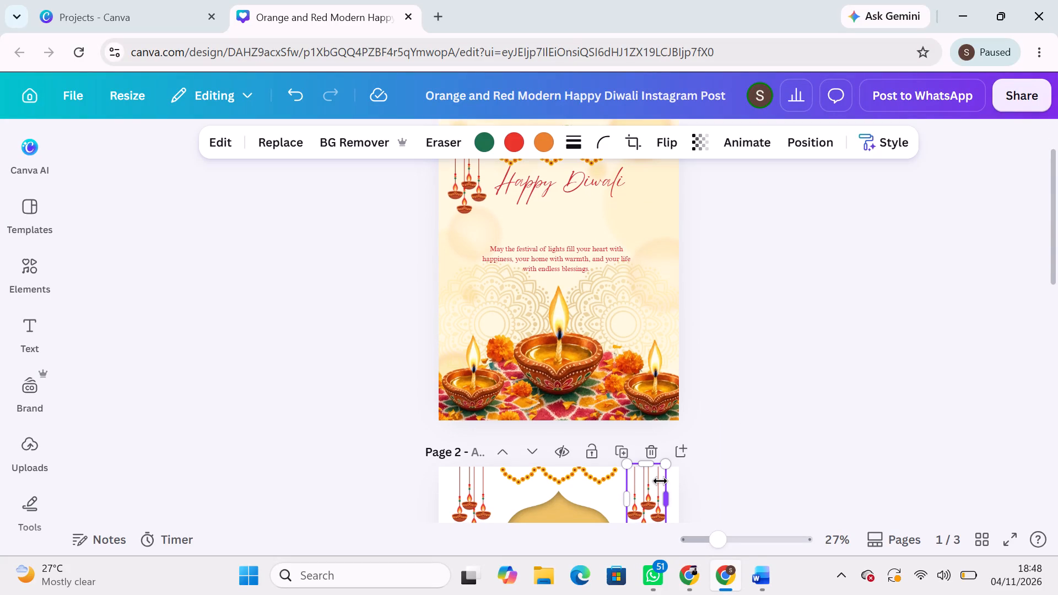
scroll(778, 388, up, 2)
key(ctrl+v)
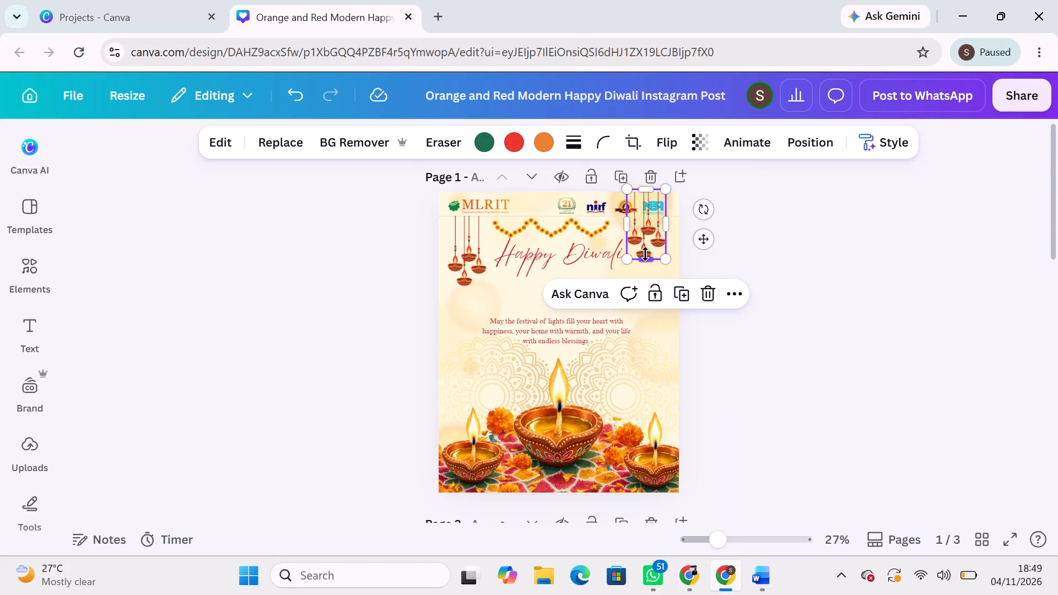
drag(654, 245, 657, 272)
click(728, 266)
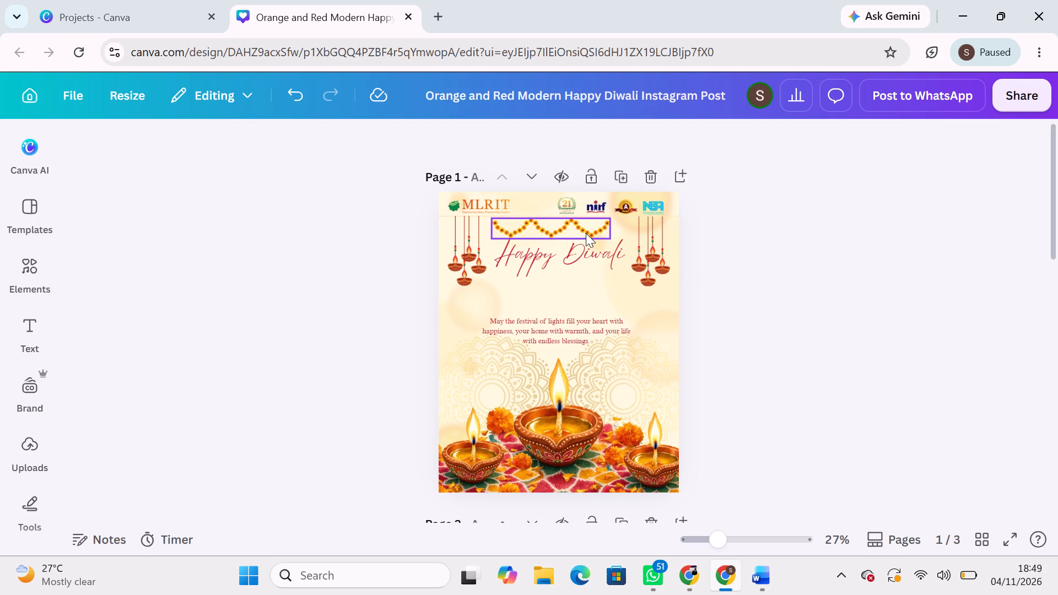
Remove the remaining marigold garland and the Happy Diwali heading from page 1.
click(586, 233)
key(BackSpace)
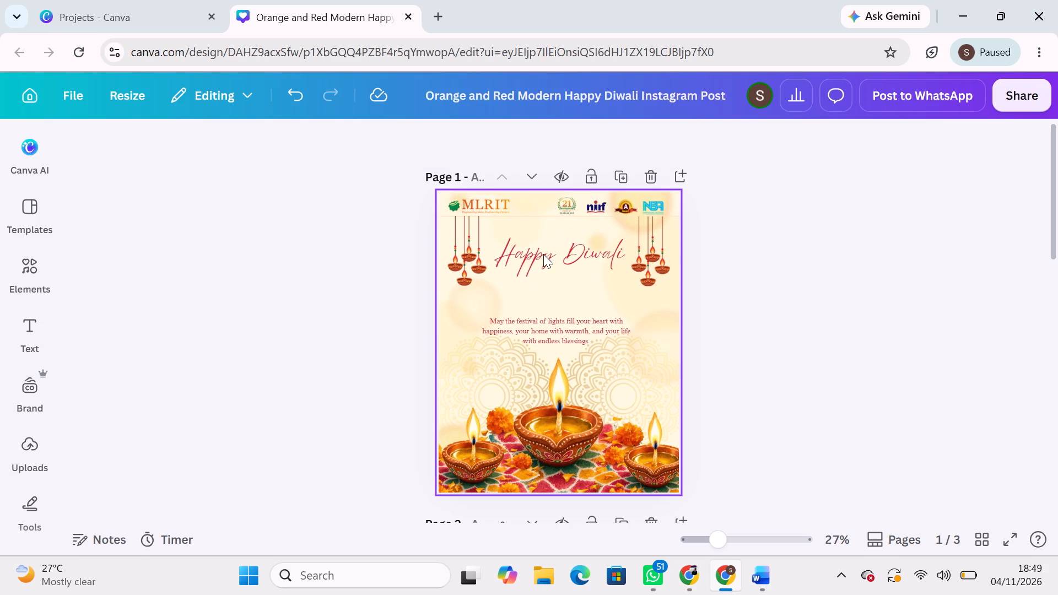
drag(543, 255, 704, 324)
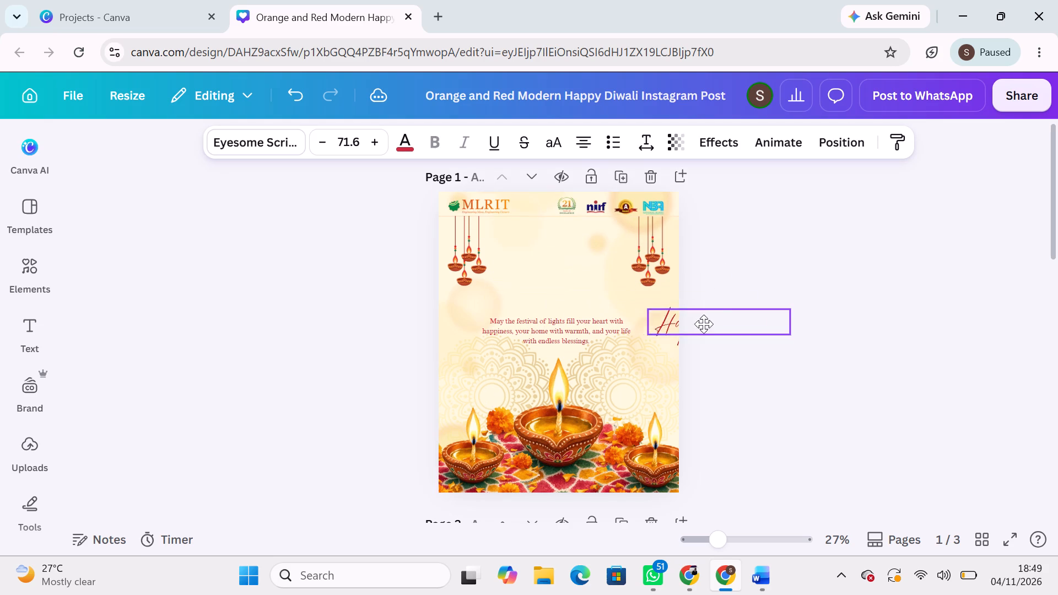
drag(704, 324, 739, 275)
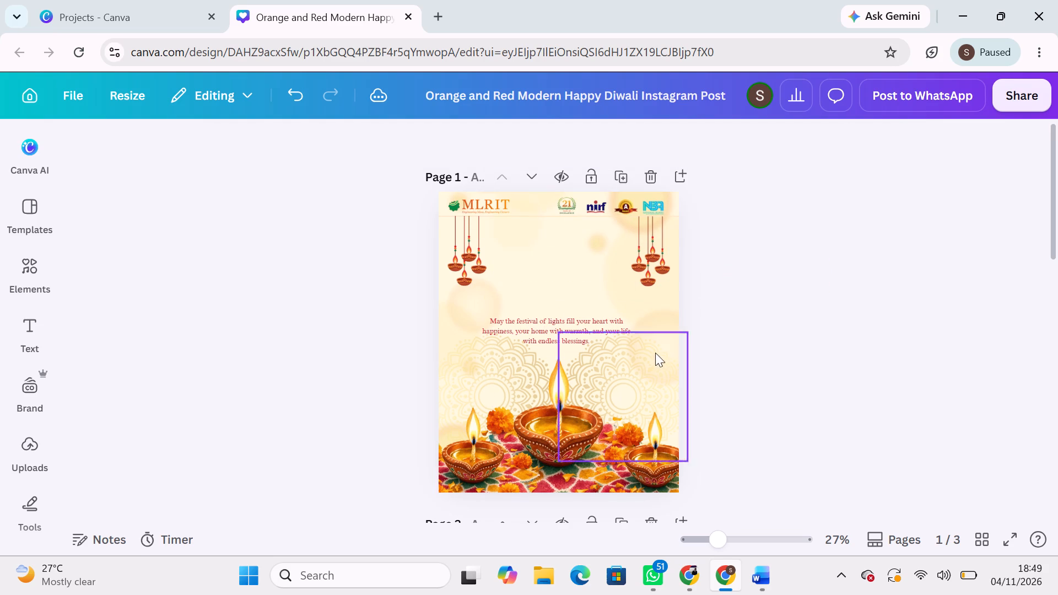
Lower the two mandalas and the large central diya on page 1, spreading the mandalas outward to either side of the diya.
drag(653, 352, 656, 370)
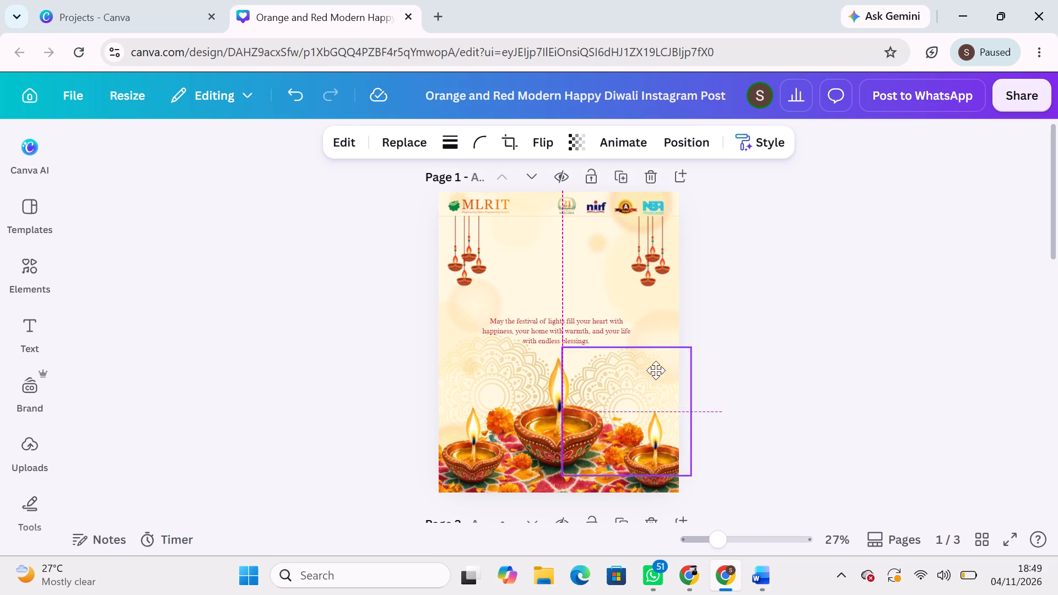
drag(656, 370, 656, 375)
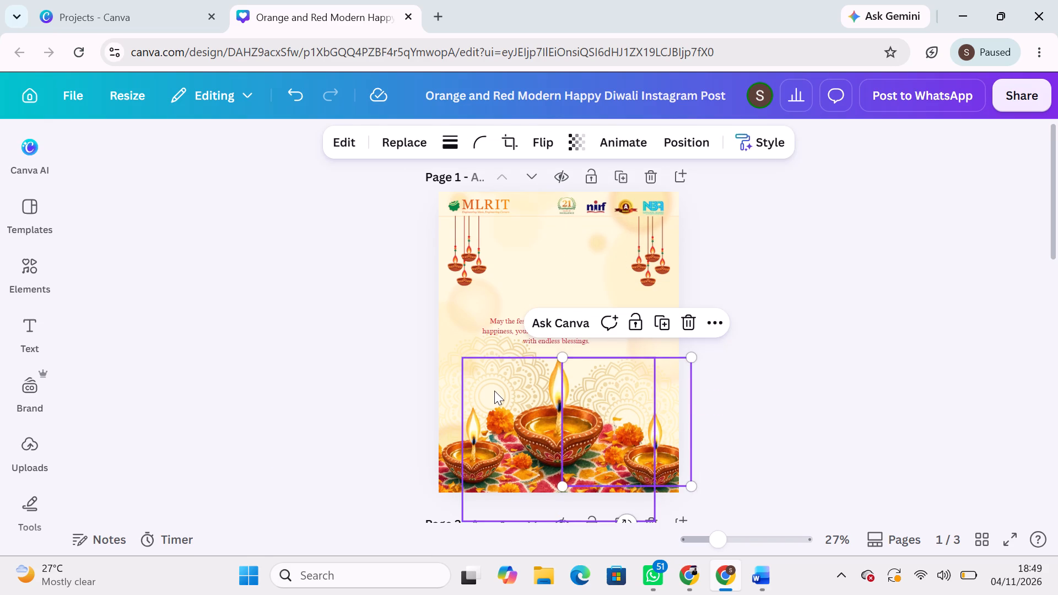
drag(494, 391, 490, 402)
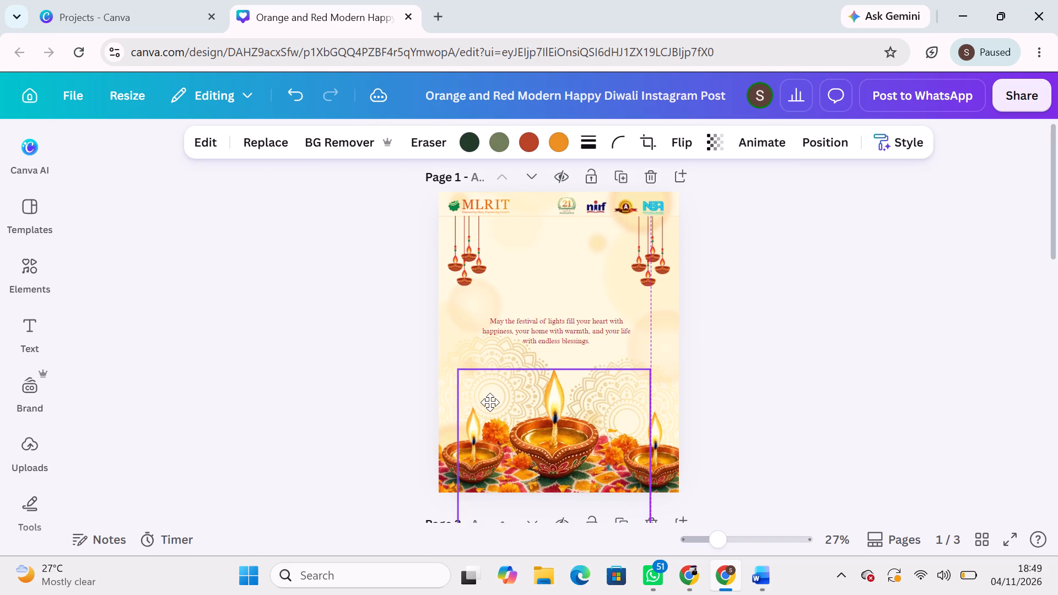
drag(490, 402, 493, 402)
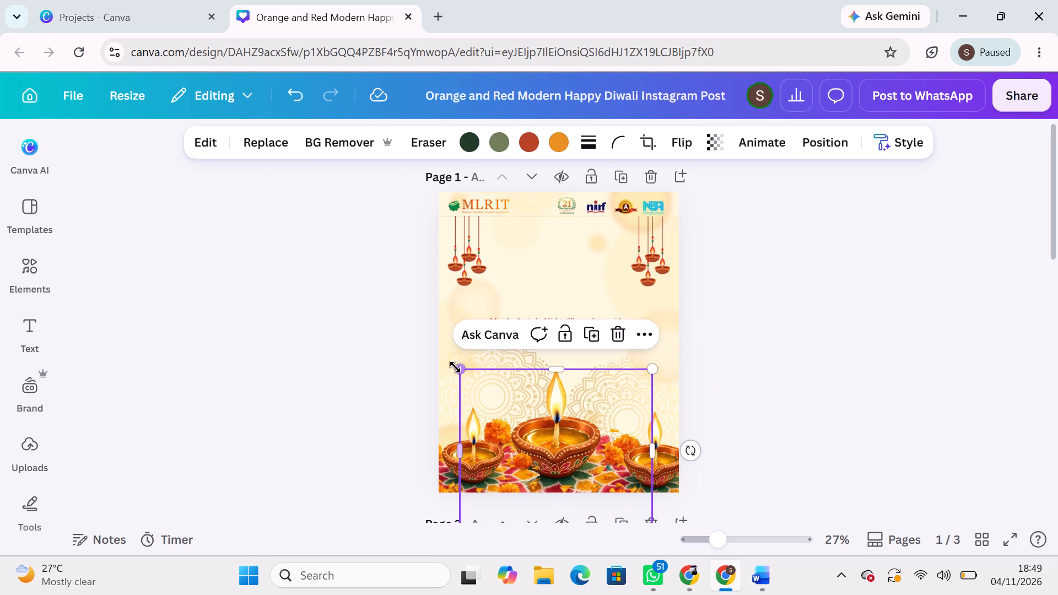
drag(487, 352, 465, 381)
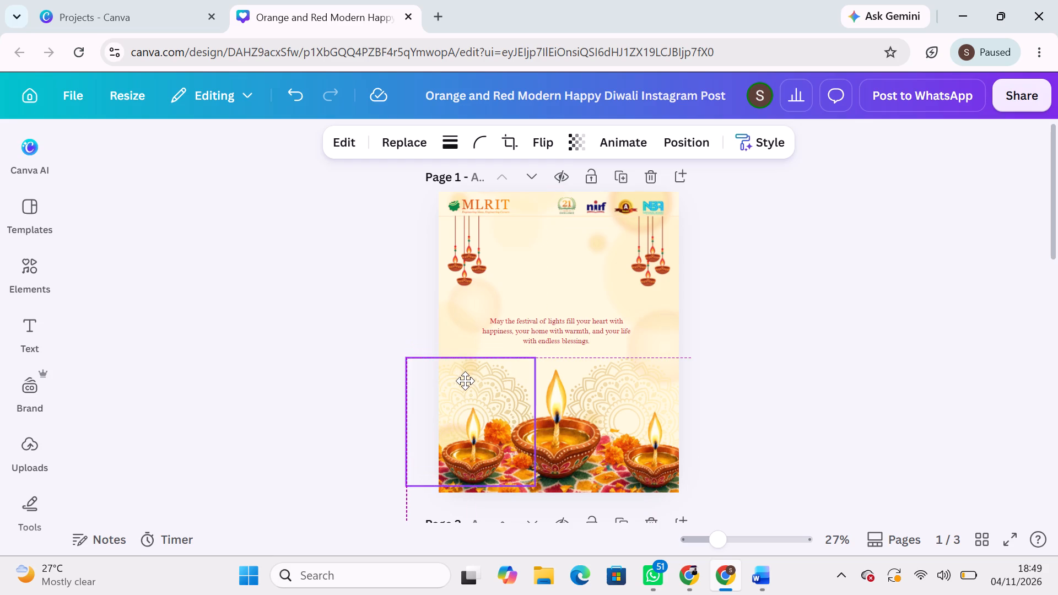
drag(465, 381, 465, 380)
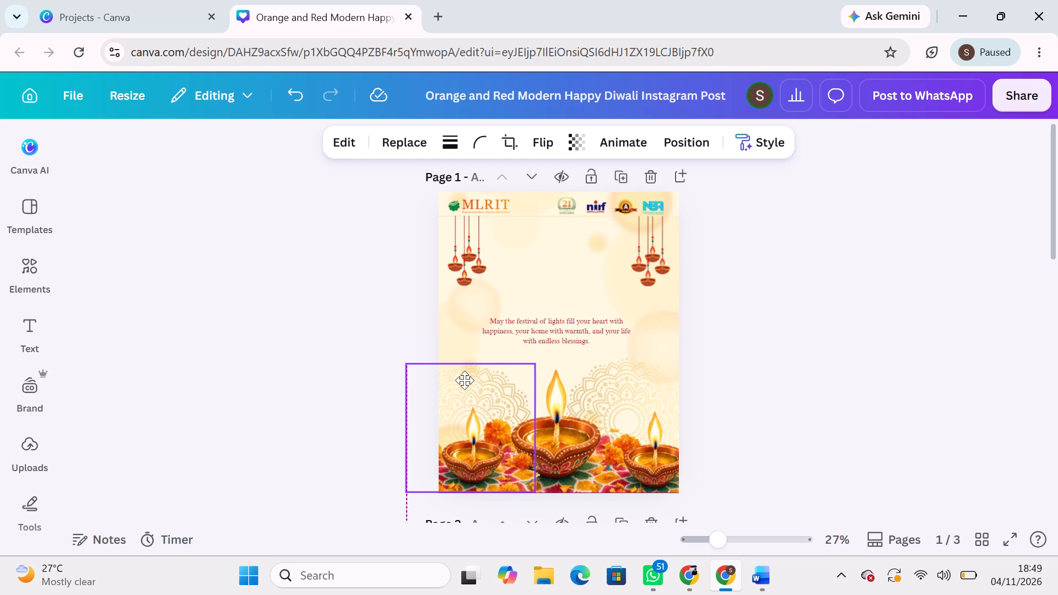
drag(465, 380, 466, 377)
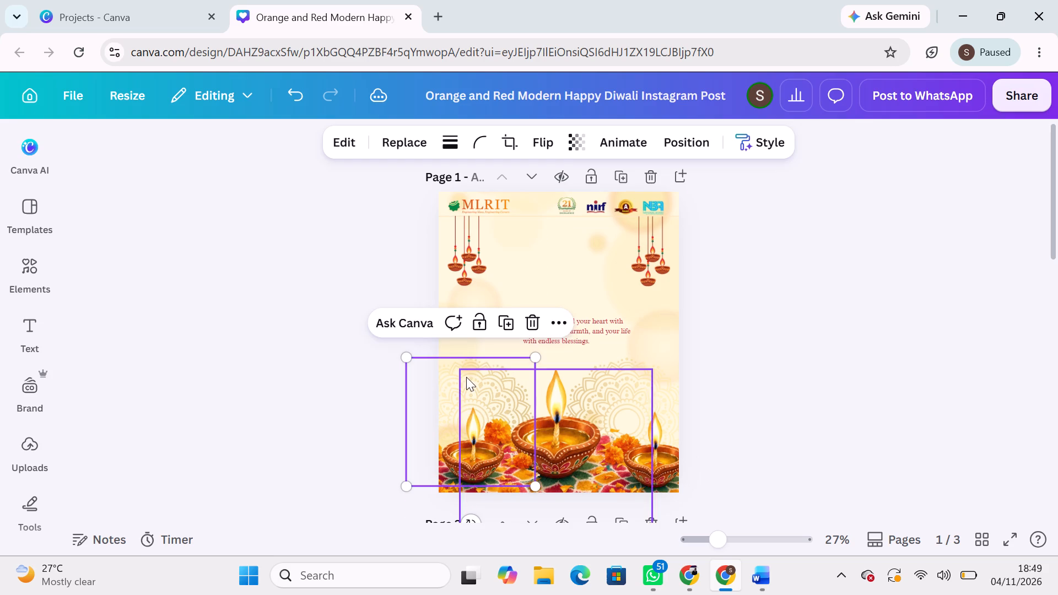
drag(631, 390, 644, 390)
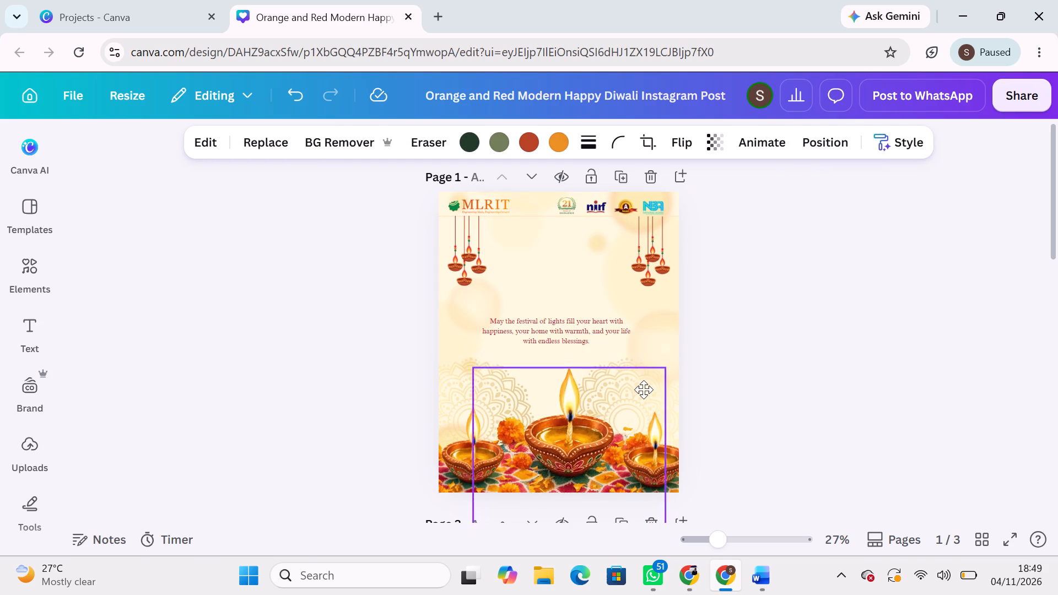
drag(644, 390, 628, 397)
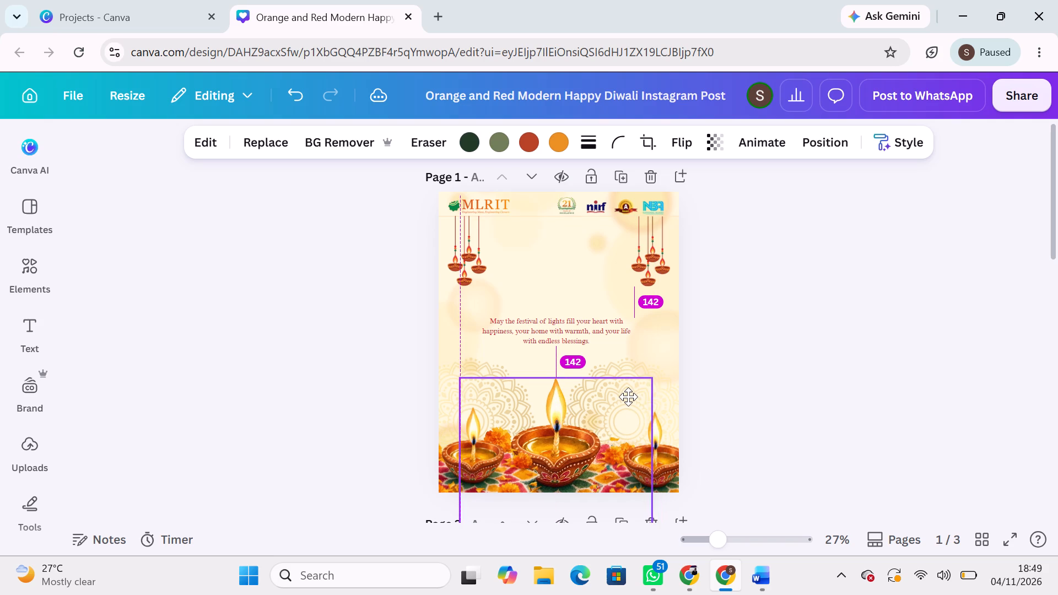
drag(628, 397, 631, 397)
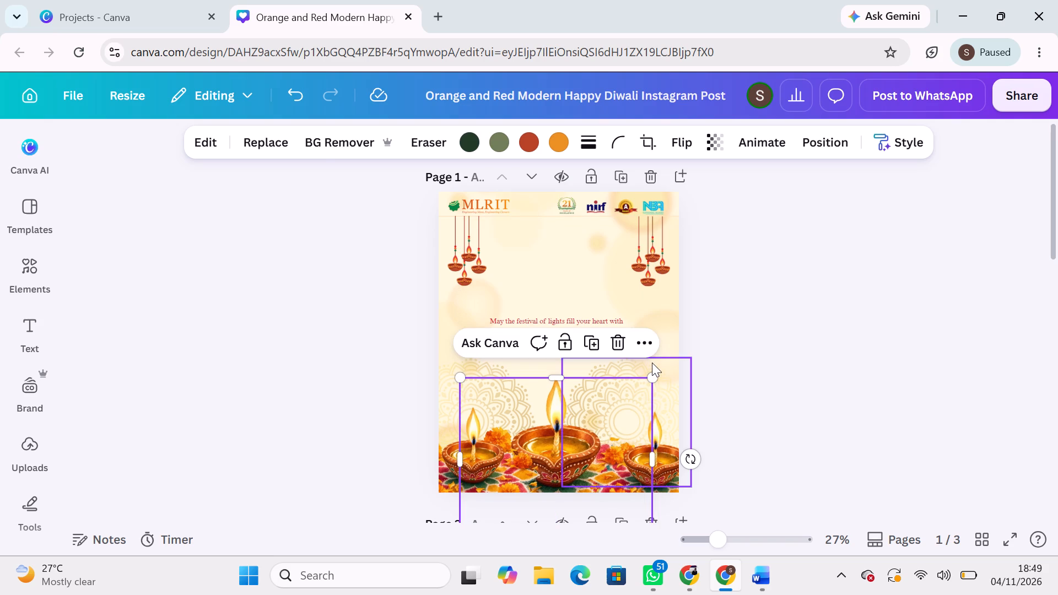
drag(652, 363, 675, 361)
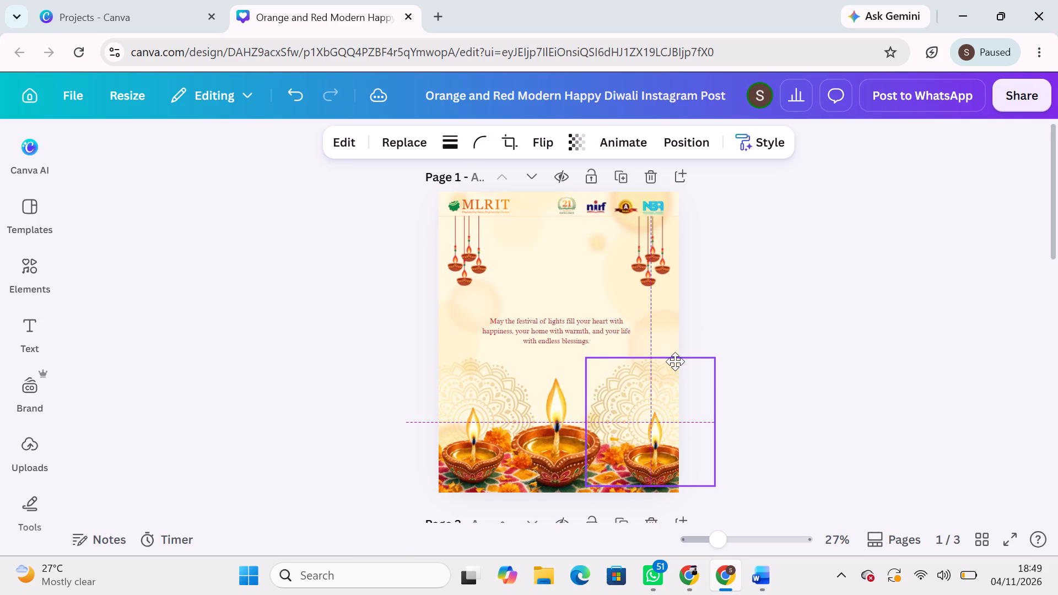
drag(675, 361, 678, 359)
click(753, 346)
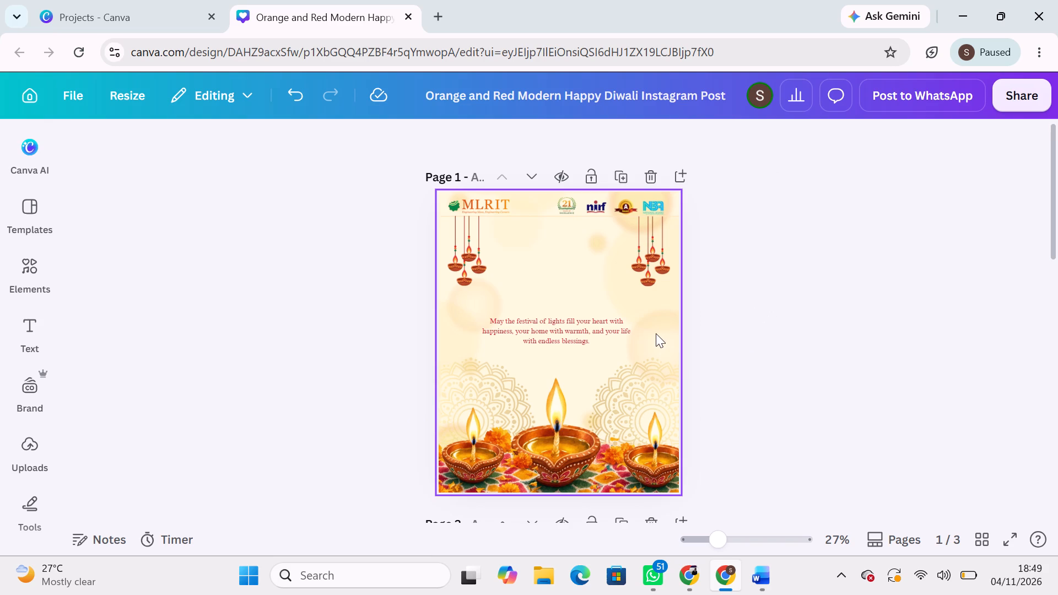
Move the festival-of-lights greeting text on page 1 down to sit just above the central diya's flame.
drag(587, 329, 590, 335)
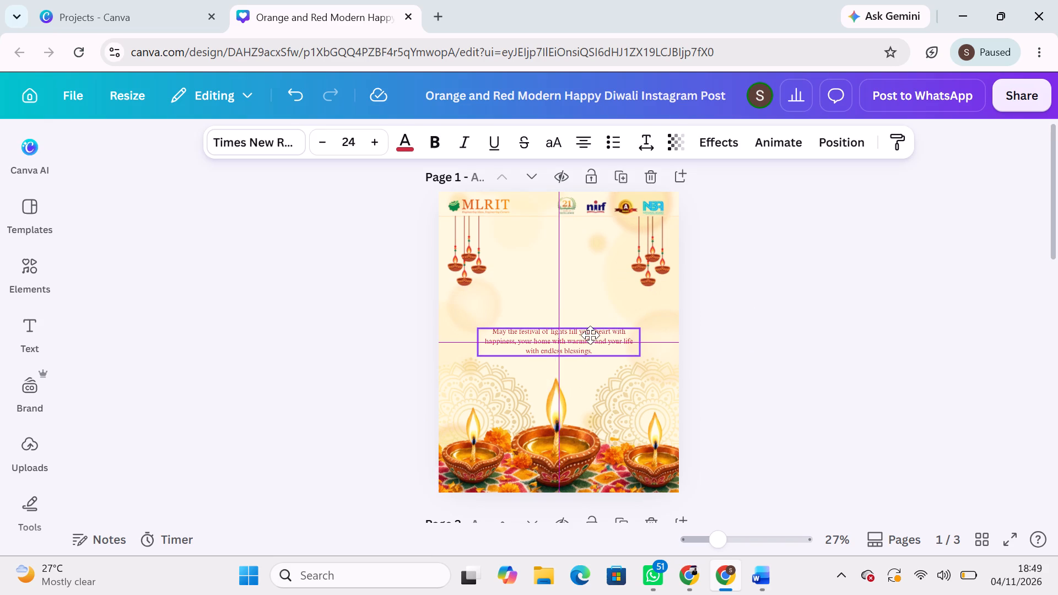
drag(590, 335, 590, 340)
drag(590, 340, 592, 347)
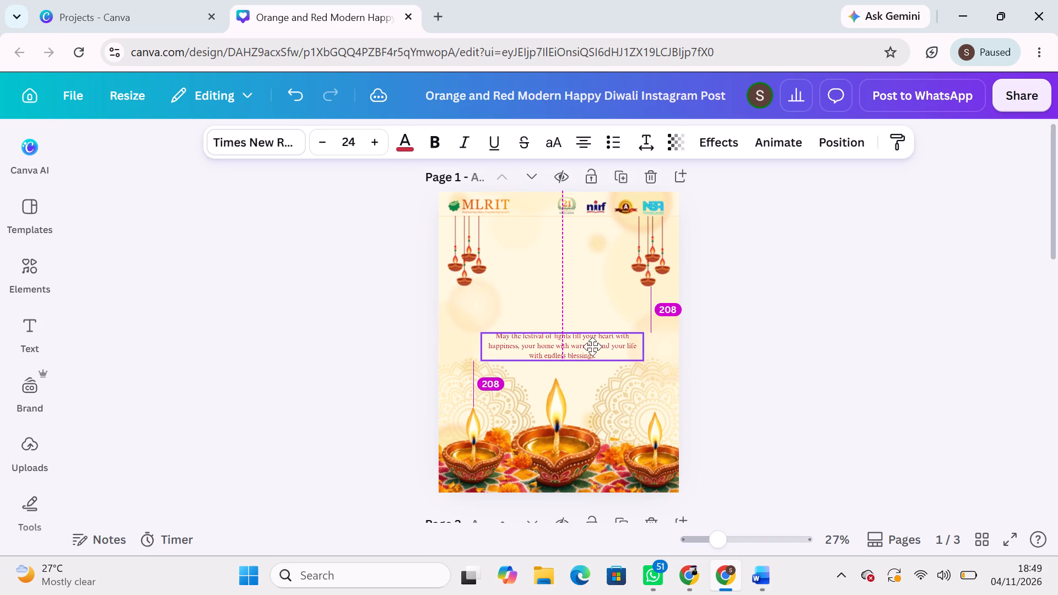
drag(592, 347, 592, 350)
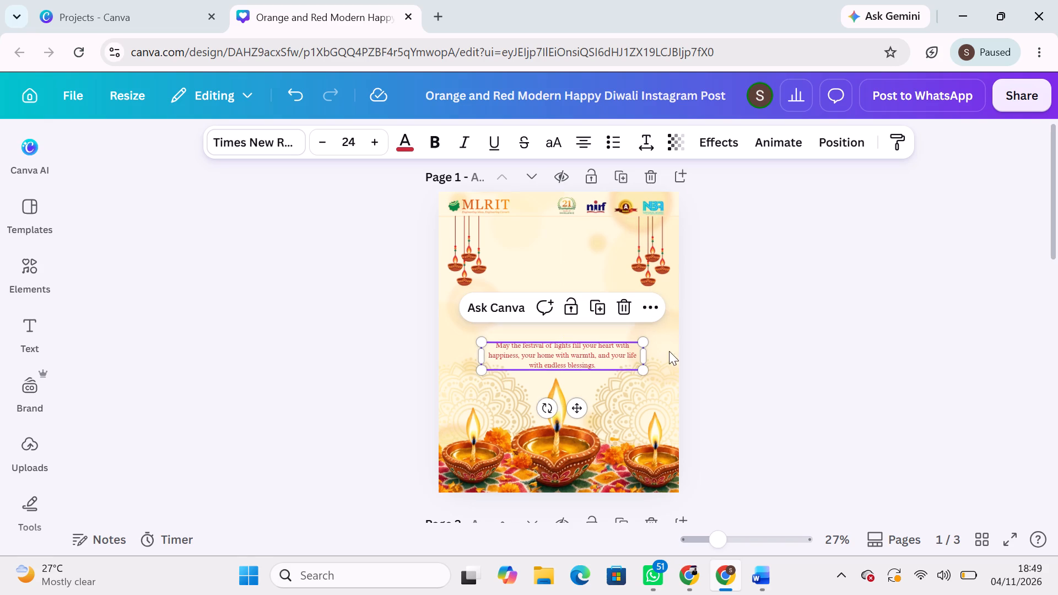
click(758, 331)
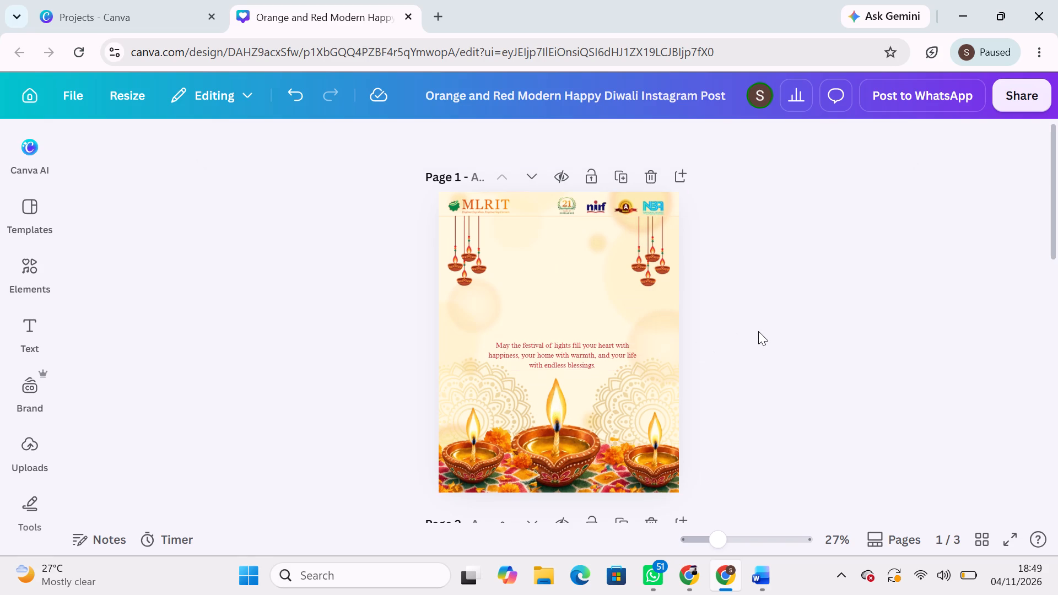
scroll(684, 465, down, 1)
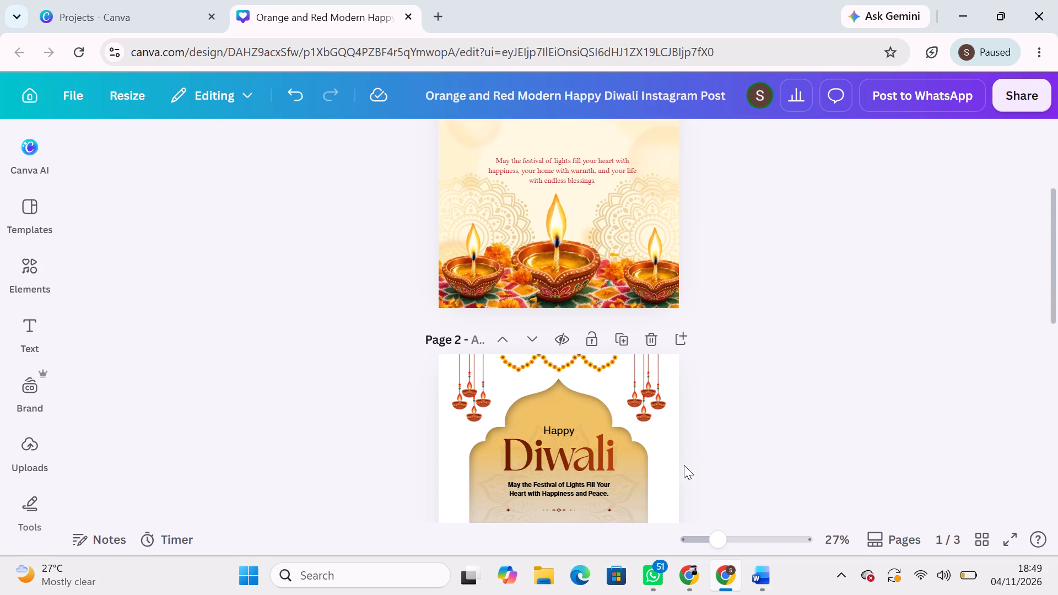
scroll(684, 465, down, 1)
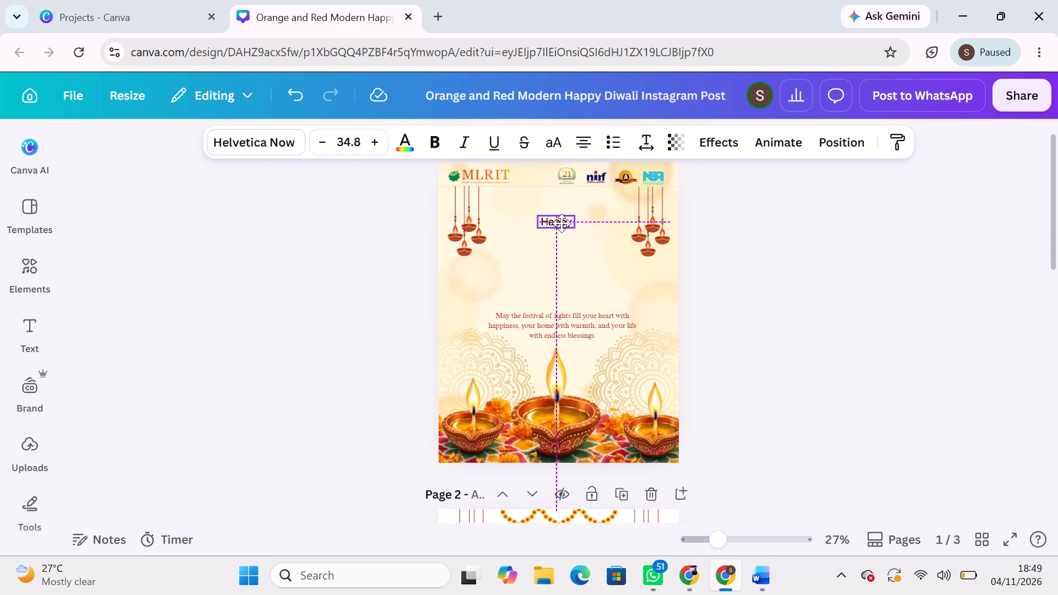
drag(562, 223, 561, 219)
Enlarge the "Happy" text on page 1 to size 49.8 and widen its text box so the word fits on one line.
triple_click(370, 145)
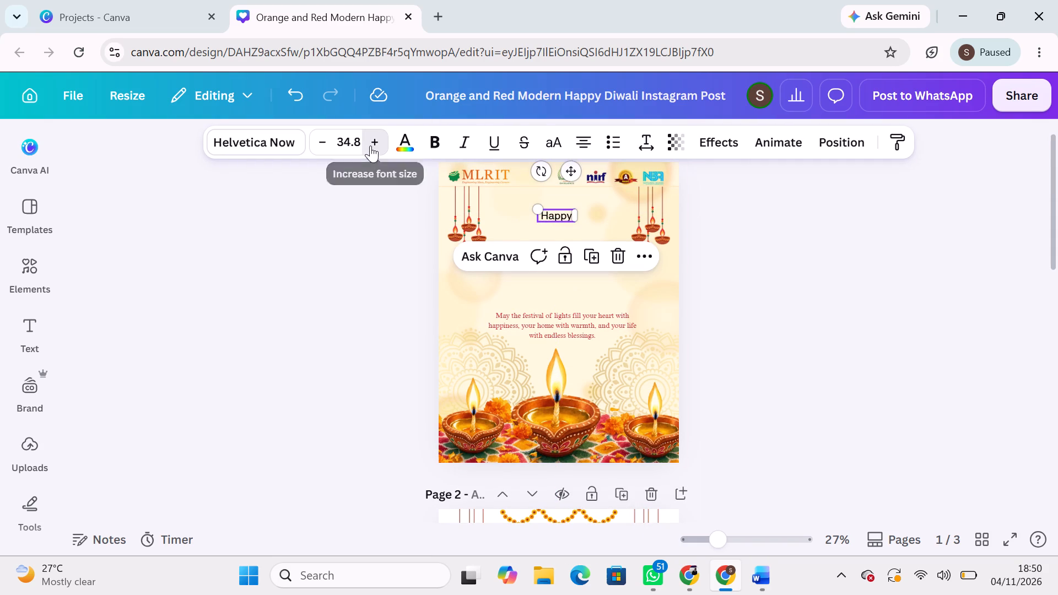
triple_click(370, 145)
triple_click(370, 145)
triple_click(370, 145)
triple_click(370, 145)
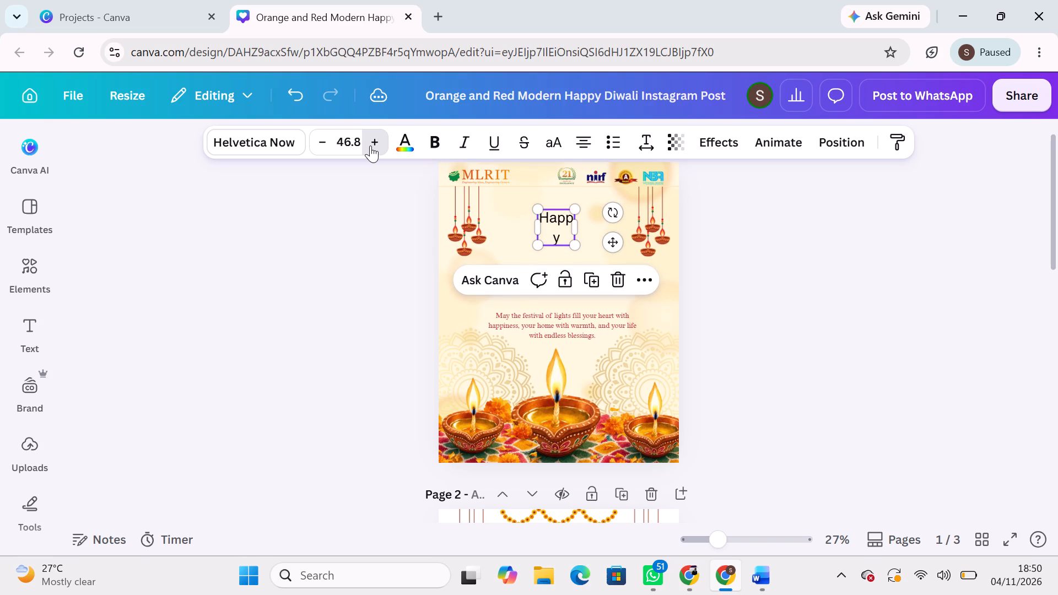
drag(574, 229, 581, 228)
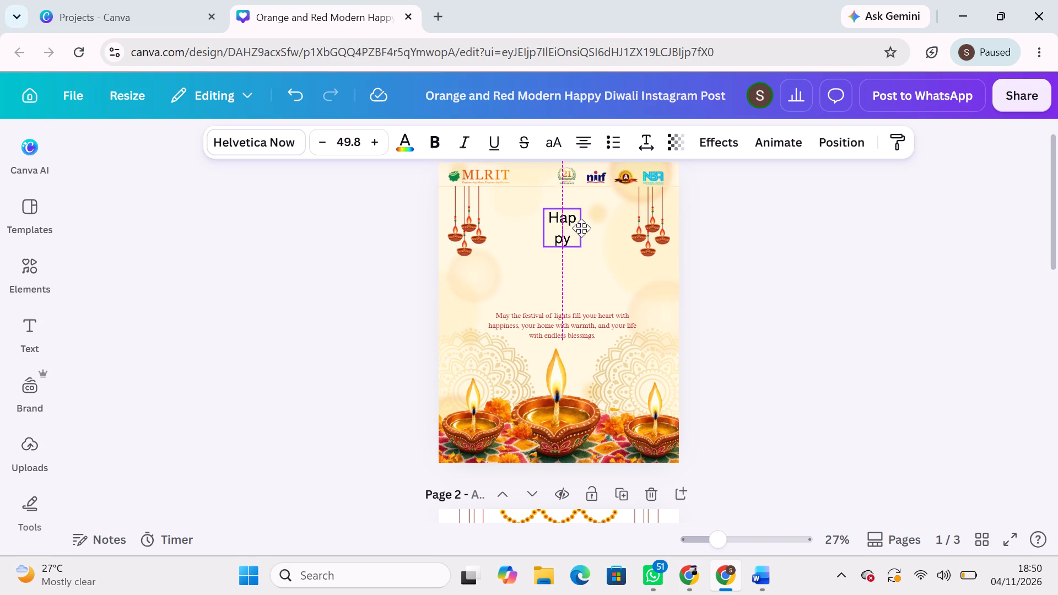
drag(581, 228, 564, 228)
click(564, 228)
drag(564, 228, 594, 227)
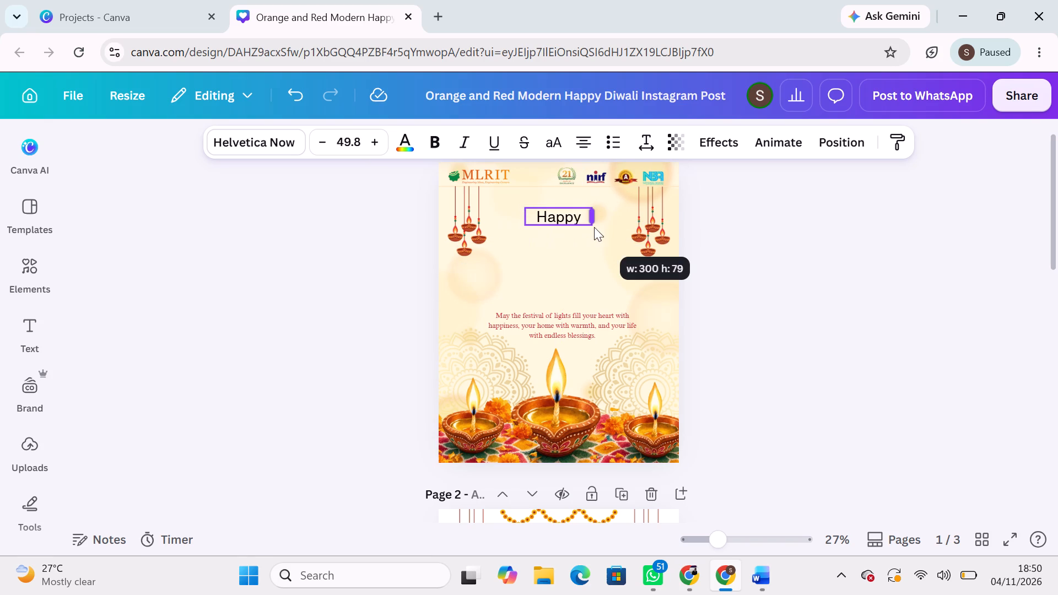
drag(594, 227, 606, 225)
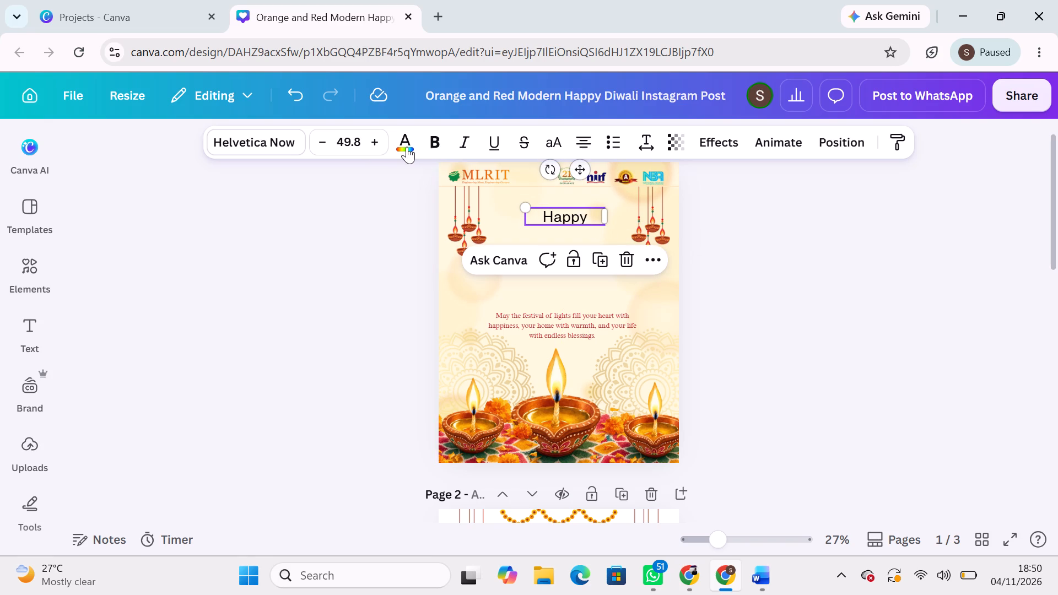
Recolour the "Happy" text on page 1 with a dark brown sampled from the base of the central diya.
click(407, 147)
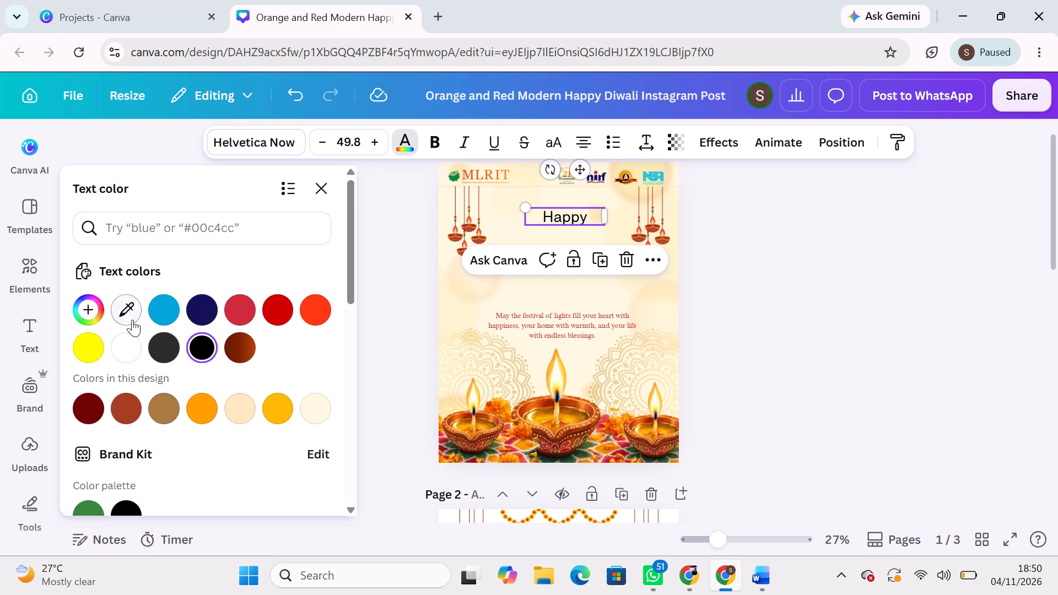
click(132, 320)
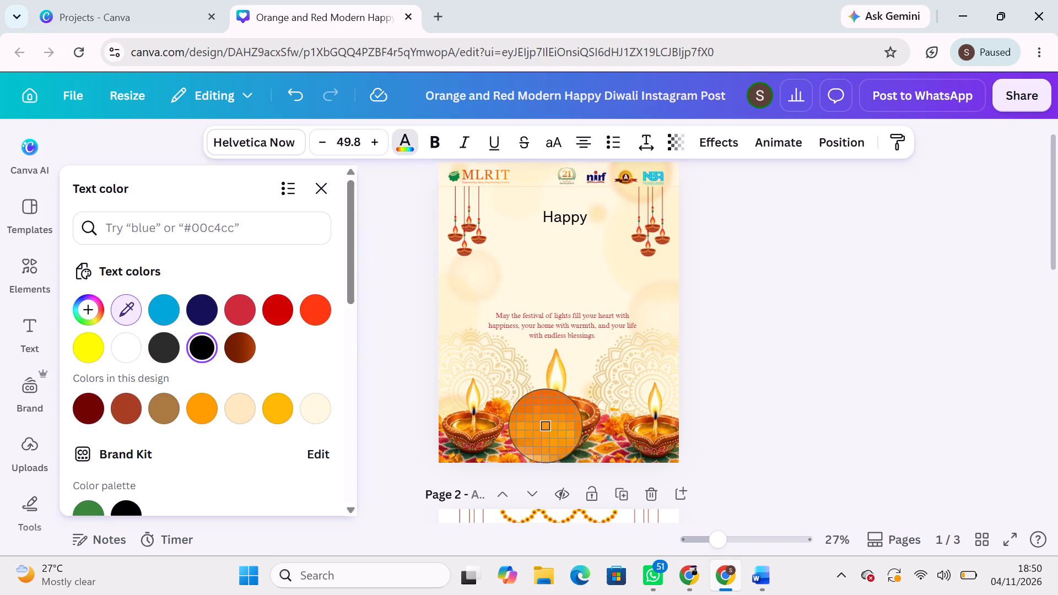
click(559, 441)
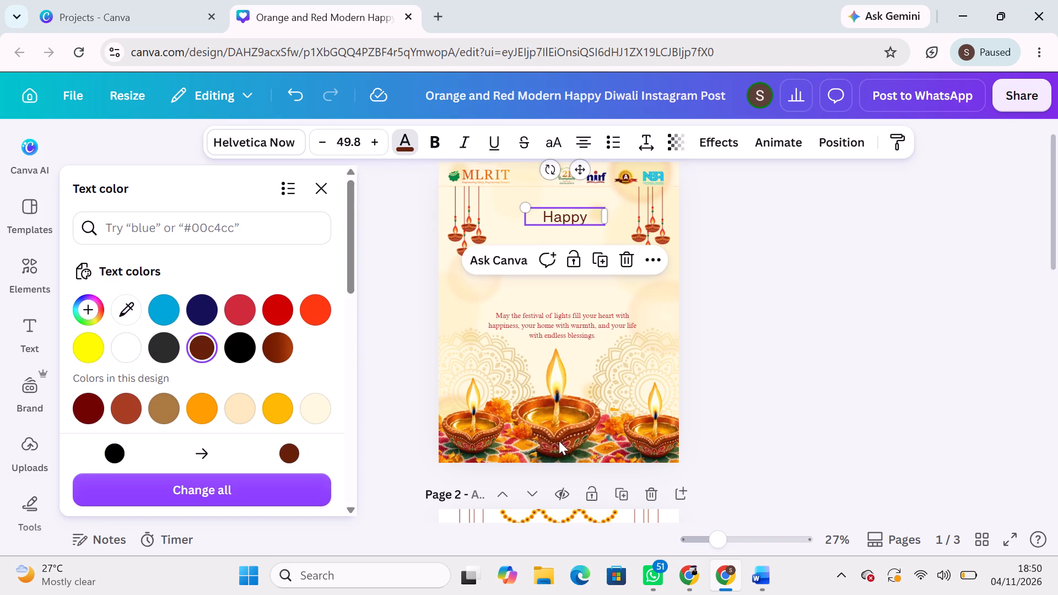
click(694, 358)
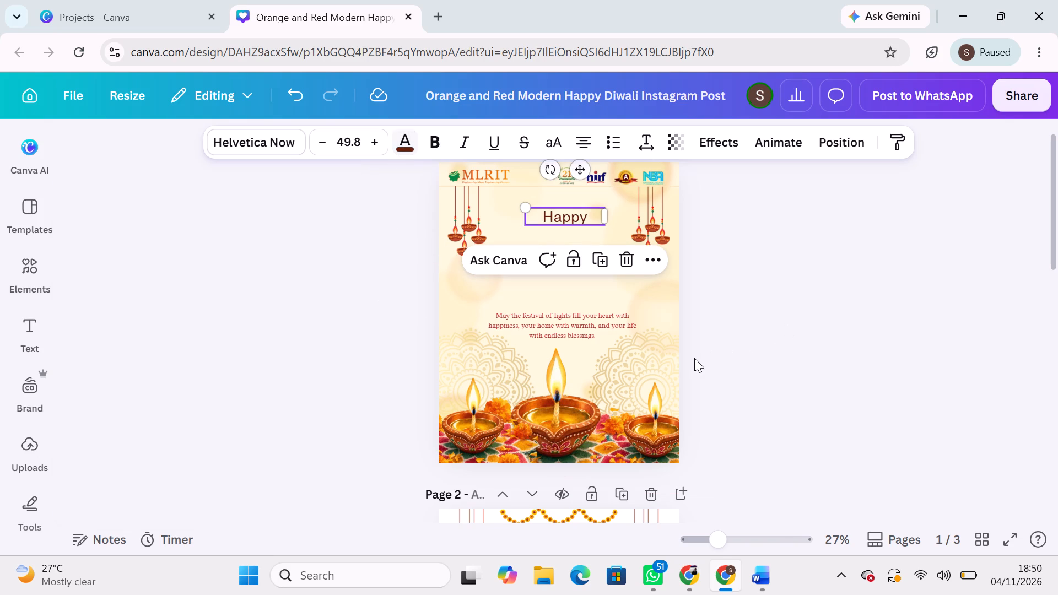
Recolour the "Happy" text on page 1 with a pale colour sampled from the central diya's flame.
click(581, 220)
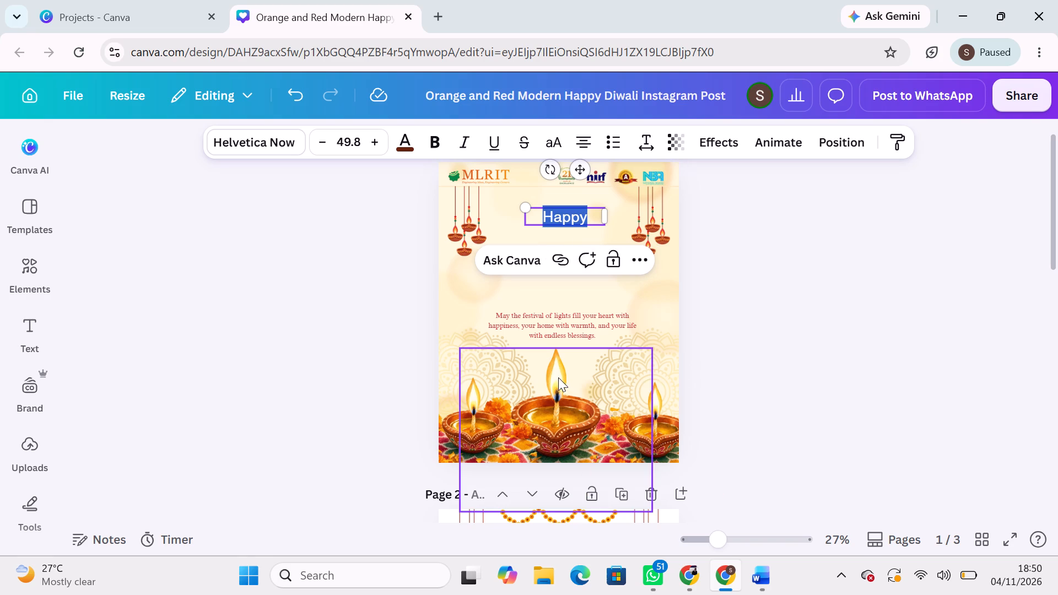
click(409, 141)
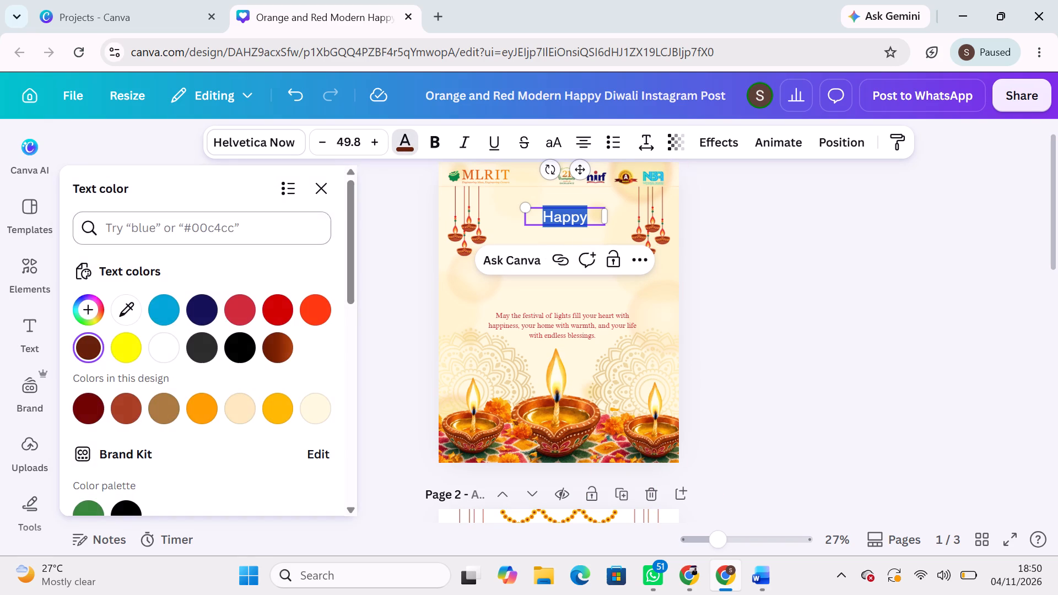
click(128, 305)
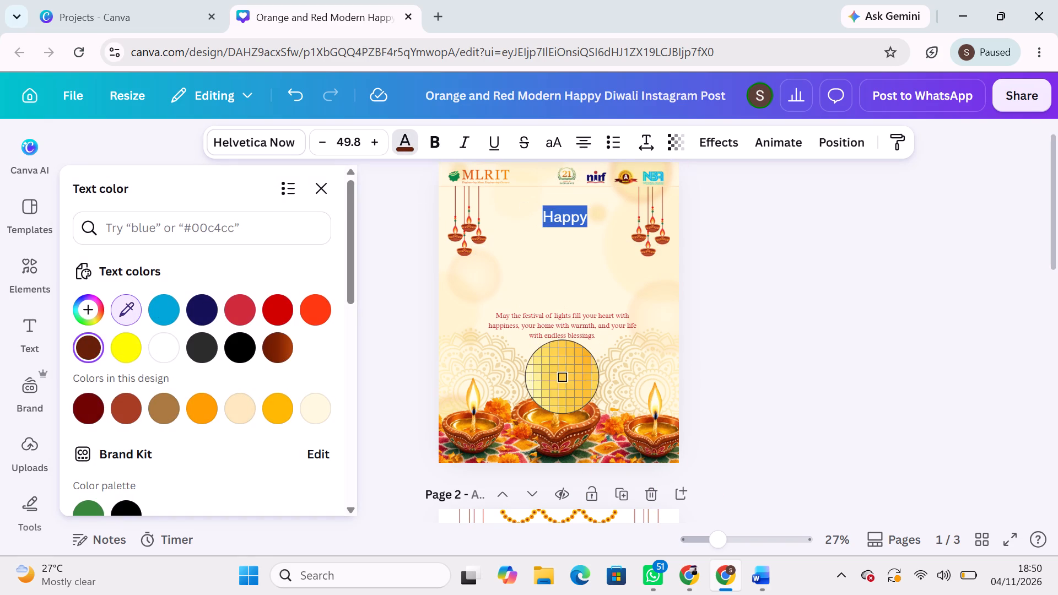
click(560, 377)
click(763, 311)
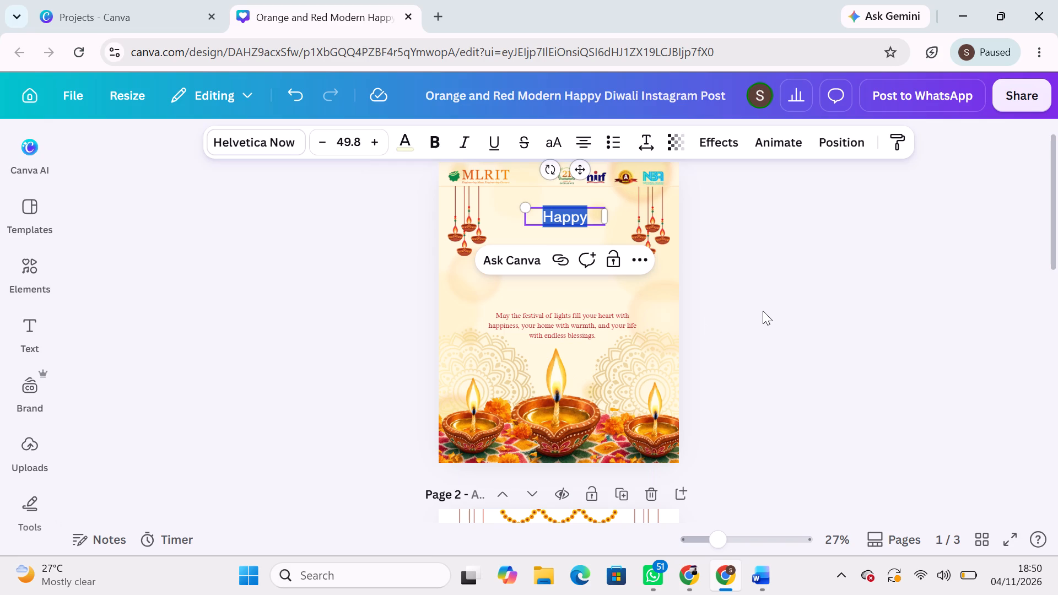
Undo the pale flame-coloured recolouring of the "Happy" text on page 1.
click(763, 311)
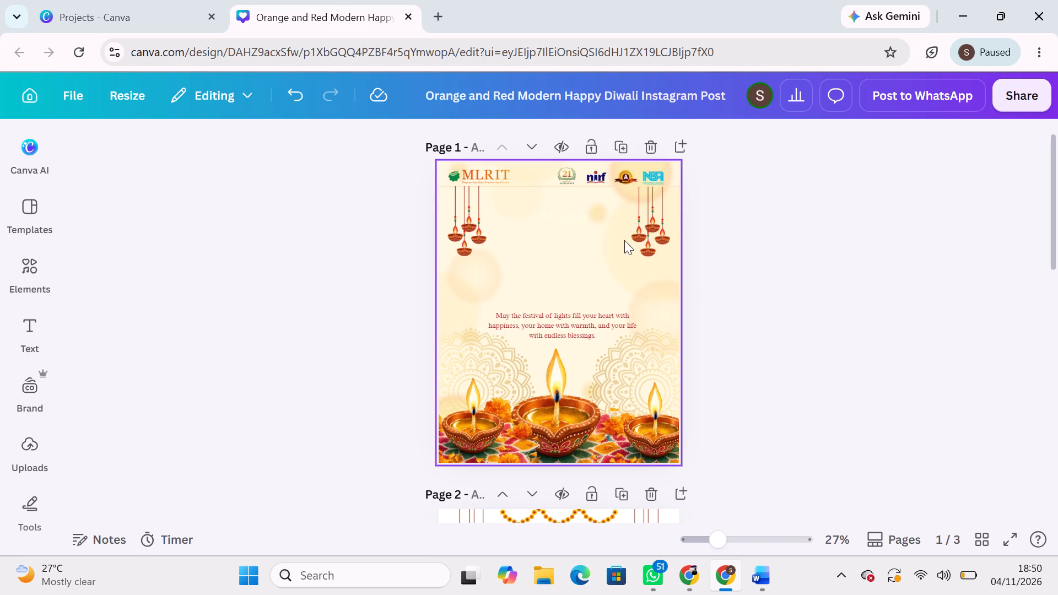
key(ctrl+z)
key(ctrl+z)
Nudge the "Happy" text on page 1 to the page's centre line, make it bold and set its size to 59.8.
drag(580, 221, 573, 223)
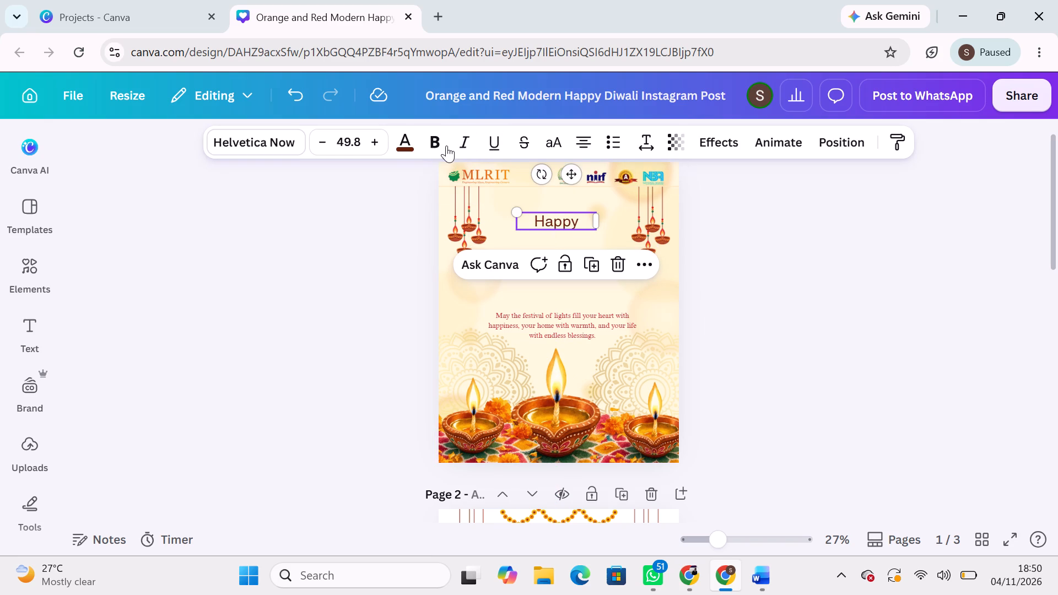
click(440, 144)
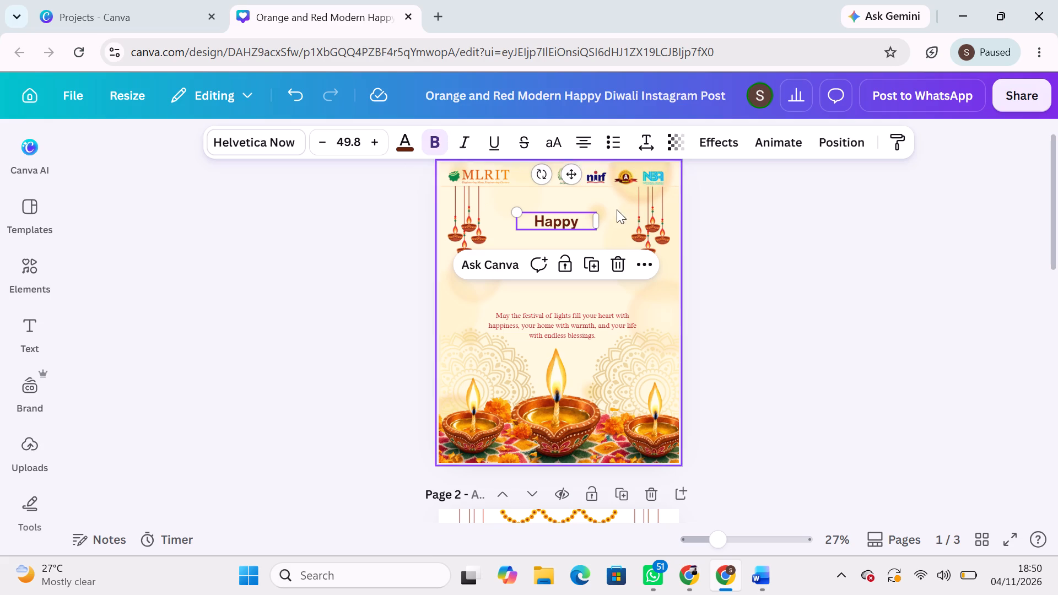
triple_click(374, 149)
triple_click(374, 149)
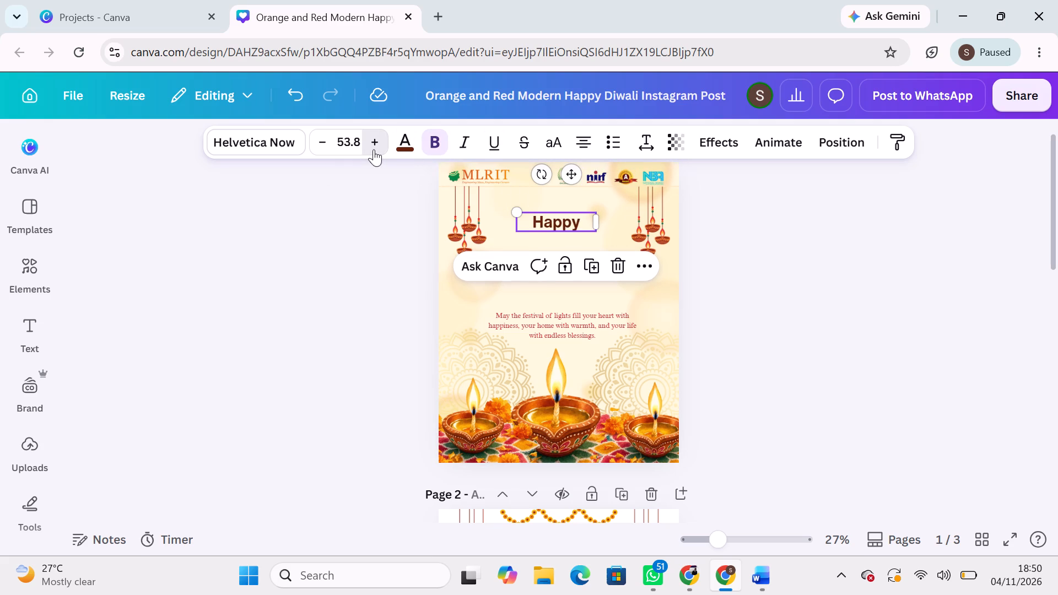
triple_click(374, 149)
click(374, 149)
Copy the gradient "Diwali" heading from page 2 and paste it onto page 1 beneath the word "Happy".
scroll(768, 412, down, 3)
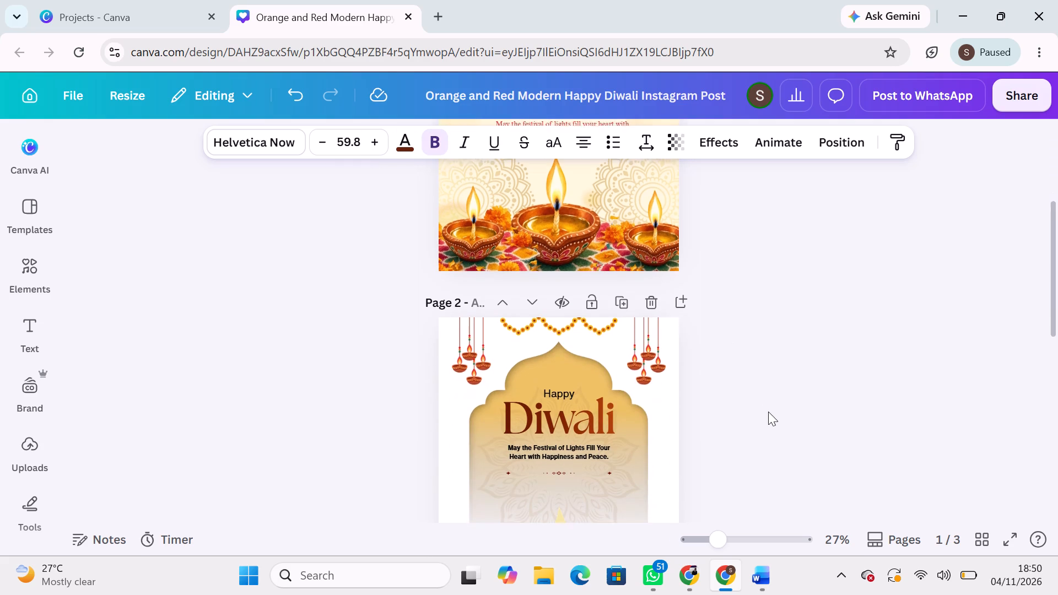
click(600, 410)
key(ctrl+c)
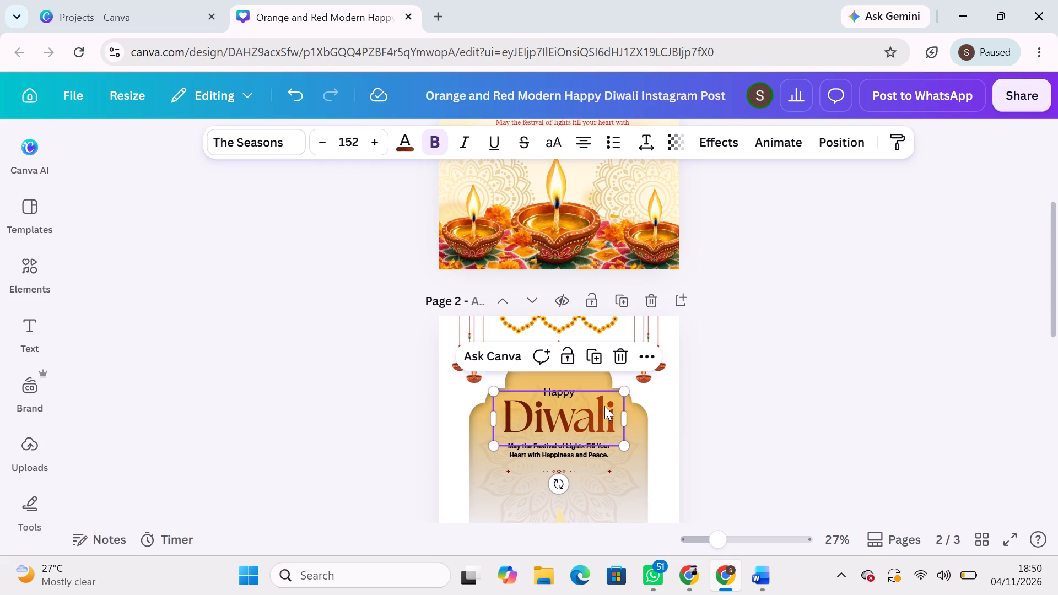
scroll(797, 317, up, 3)
key(ctrl+v)
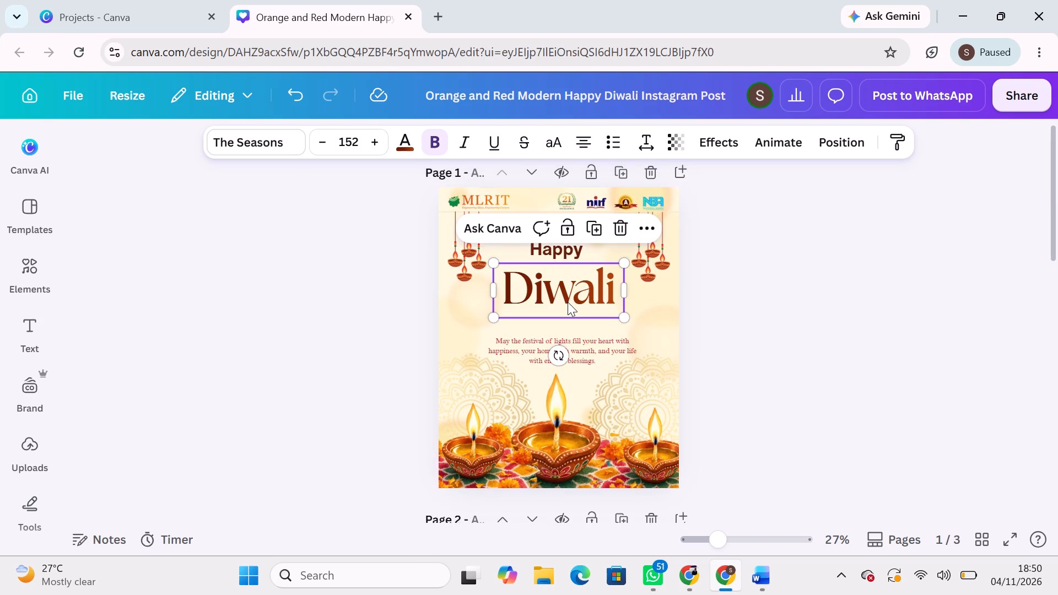
click(724, 303)
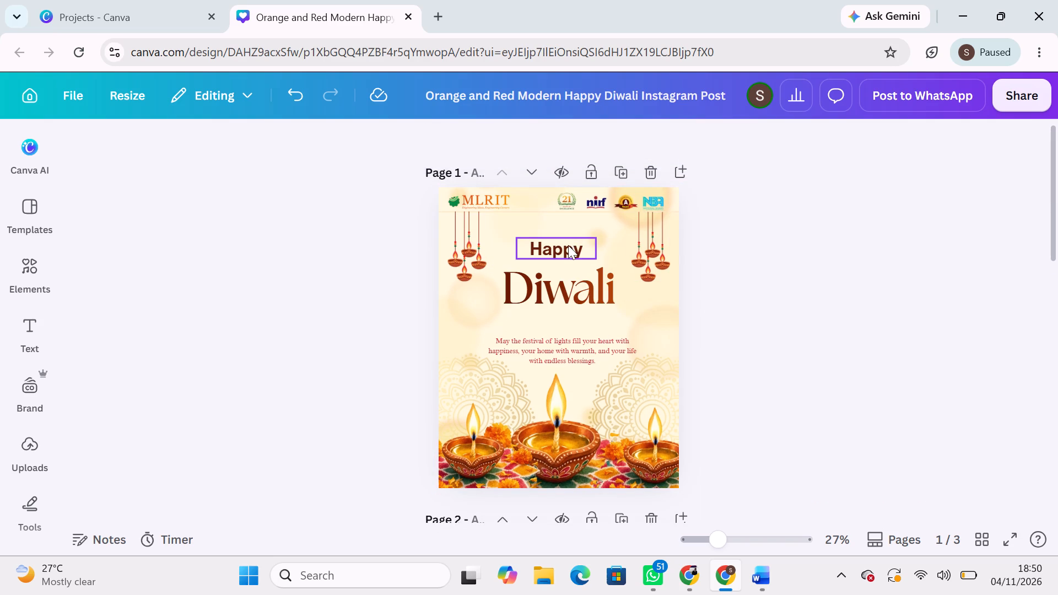
Delete the "Happy" text above the "Diwali" heading on page 1.
click(569, 246)
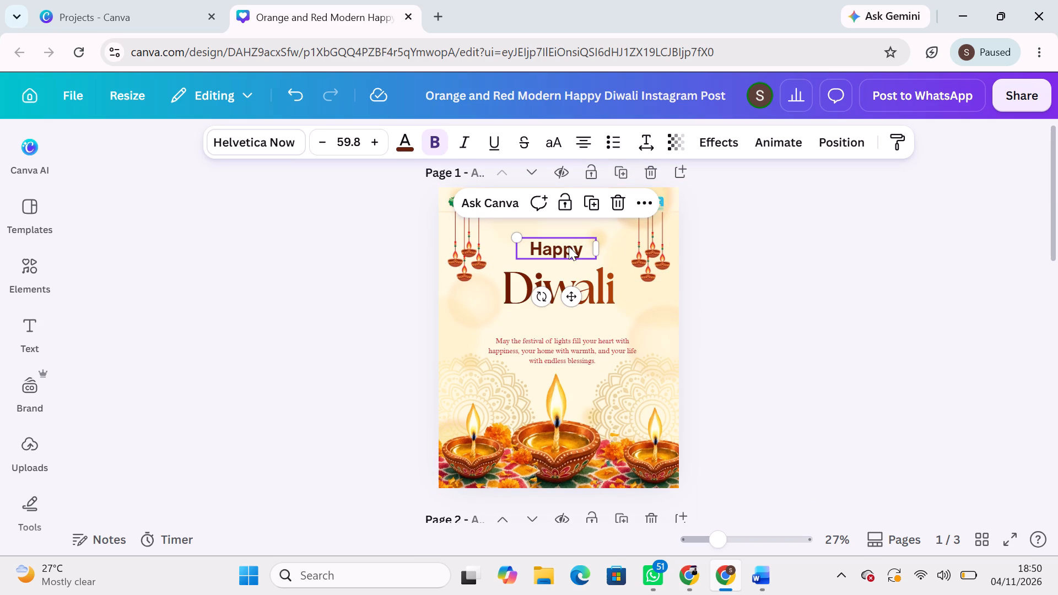
key(BackSpace)
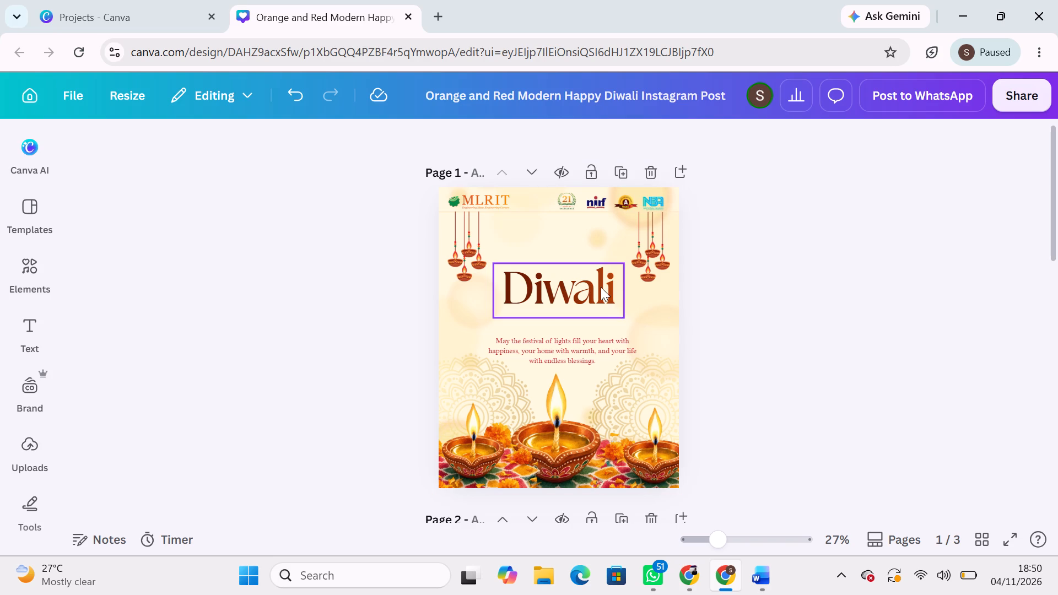
Move the "Diwali" heading on page 1 down so it sits just above the greeting paragraph.
drag(601, 287, 601, 305)
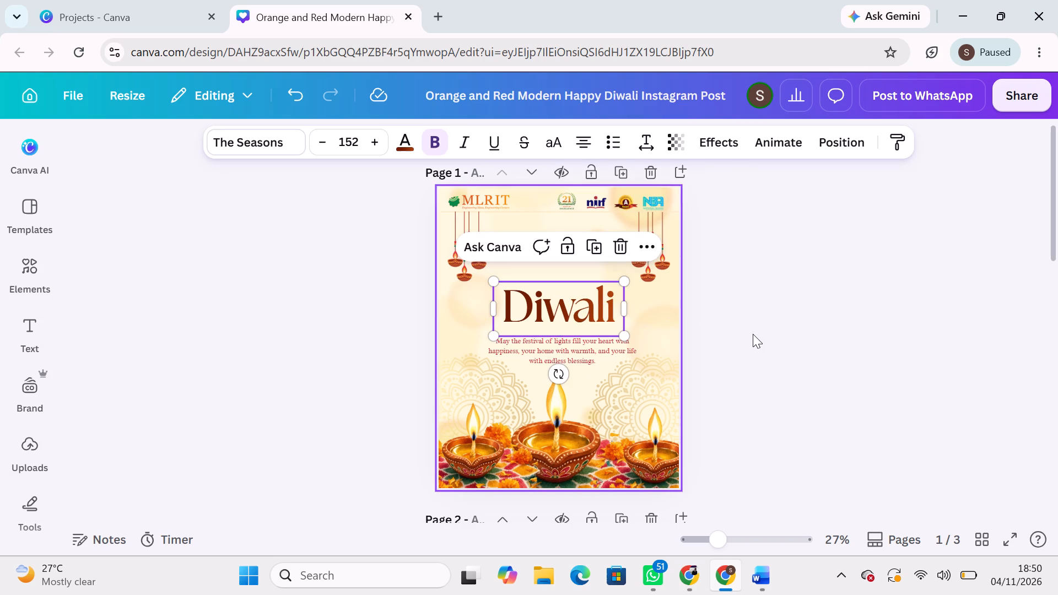
click(753, 334)
Copy the dark red ornamental divider from page 2 and place it on page 1 between the "Diwali" heading and the greeting paragraph.
scroll(753, 334, down, 3)
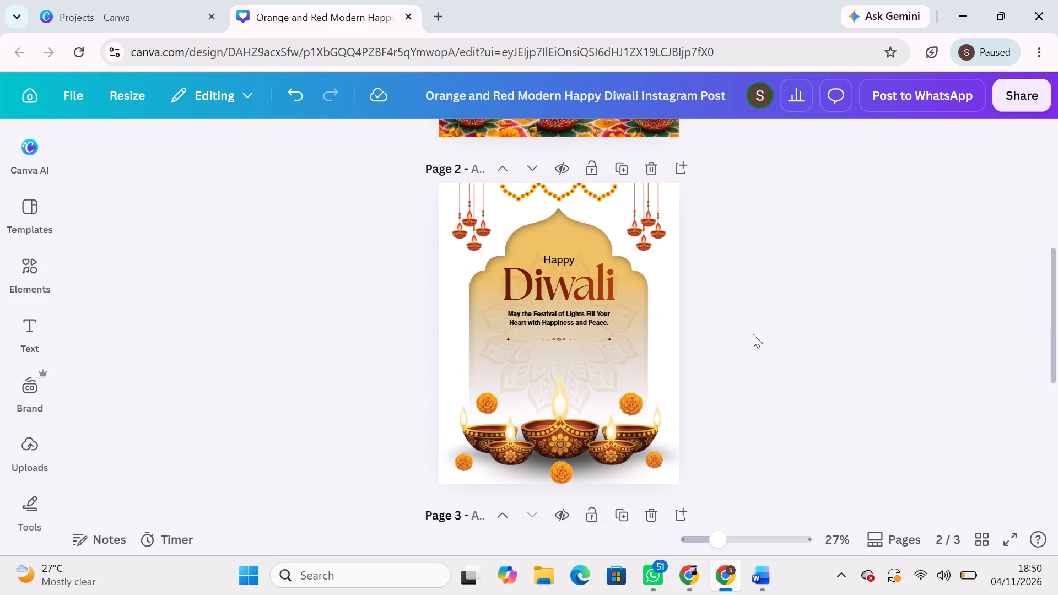
click(565, 334)
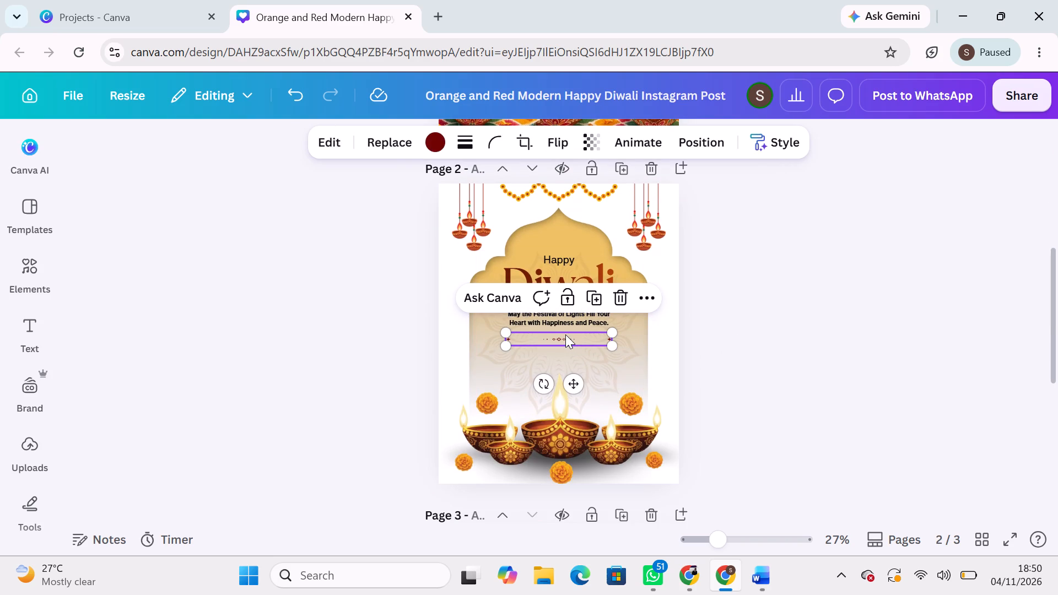
key(ctrl+c)
scroll(746, 347, up, 2)
scroll(694, 280, up, 1)
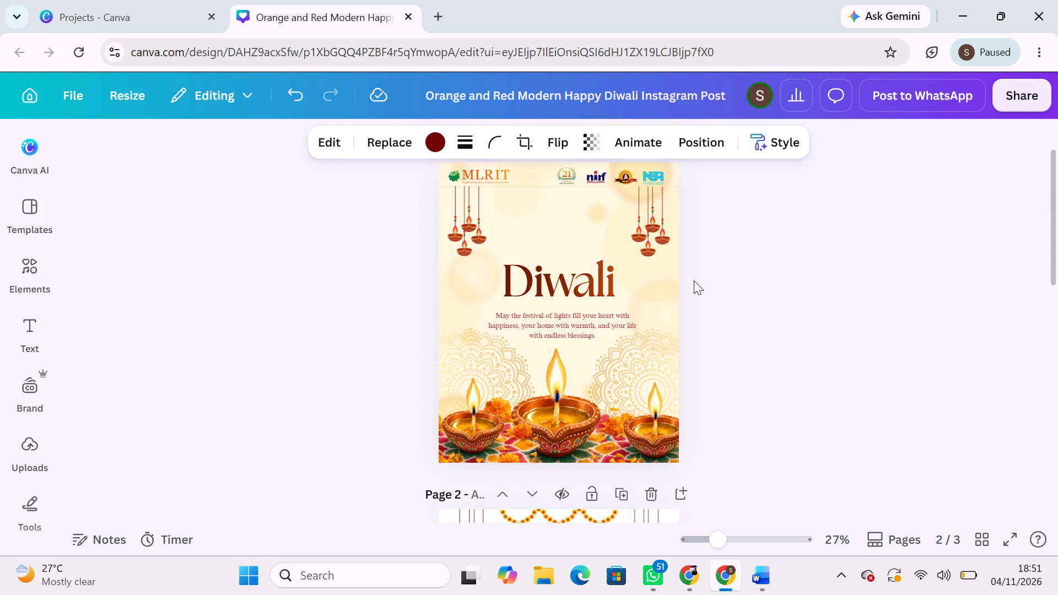
scroll(694, 280, up, 1)
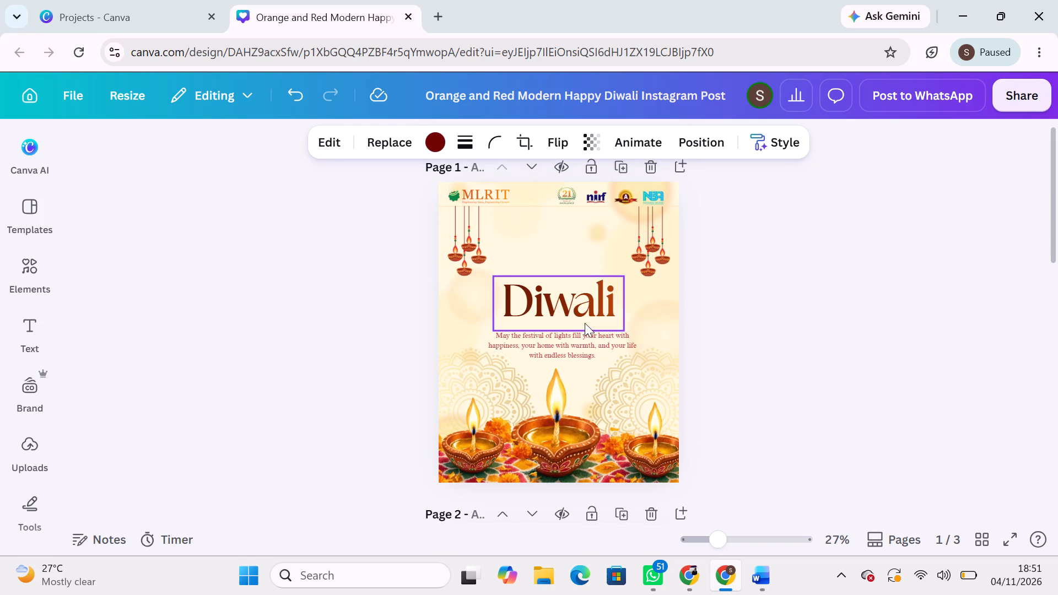
click(645, 323)
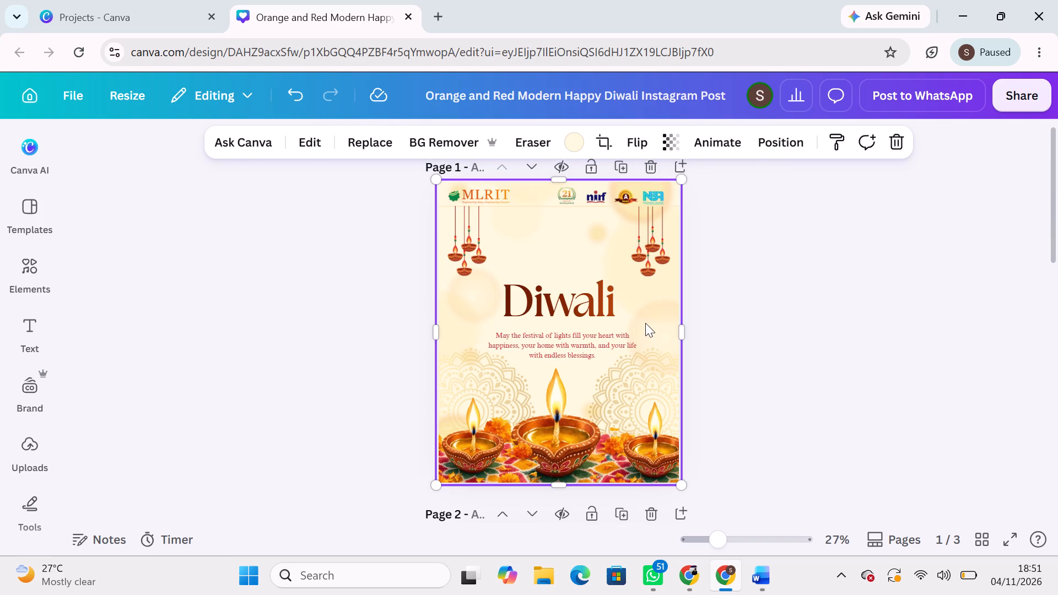
key(ctrl+v)
drag(587, 339, 587, 337)
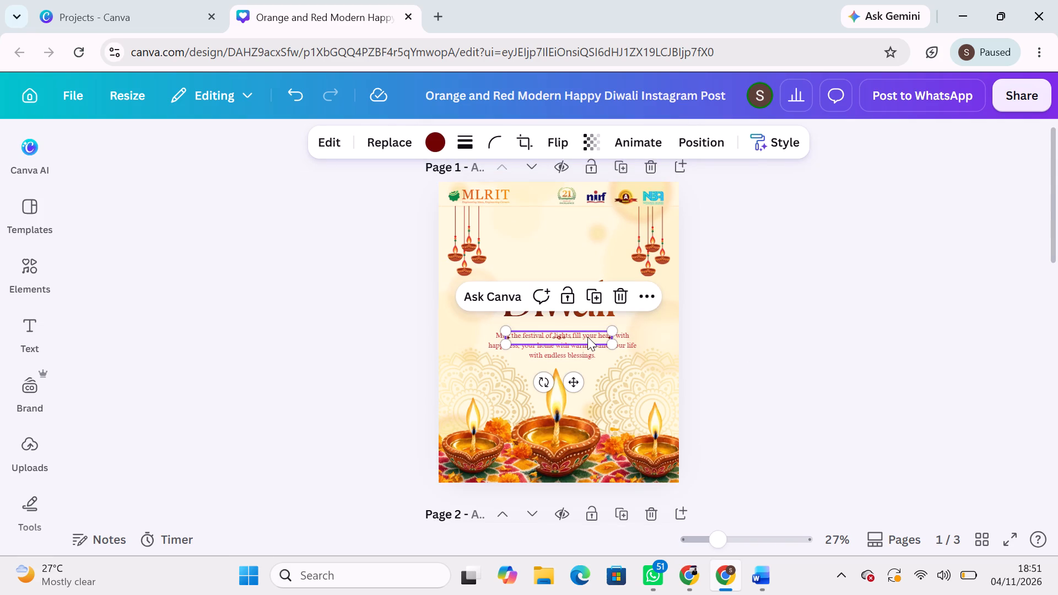
drag(587, 337, 589, 325)
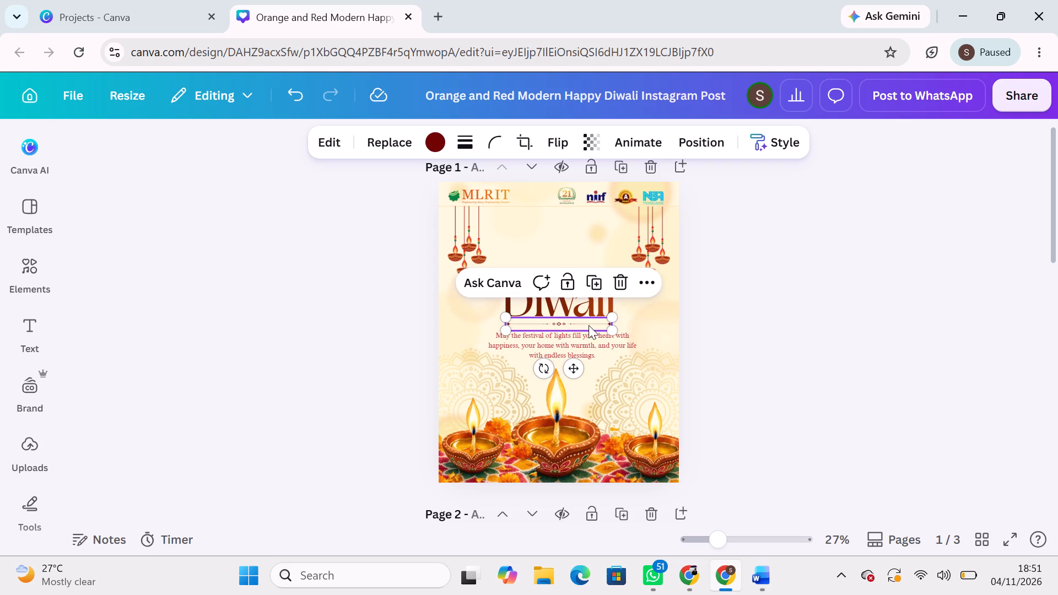
click(812, 309)
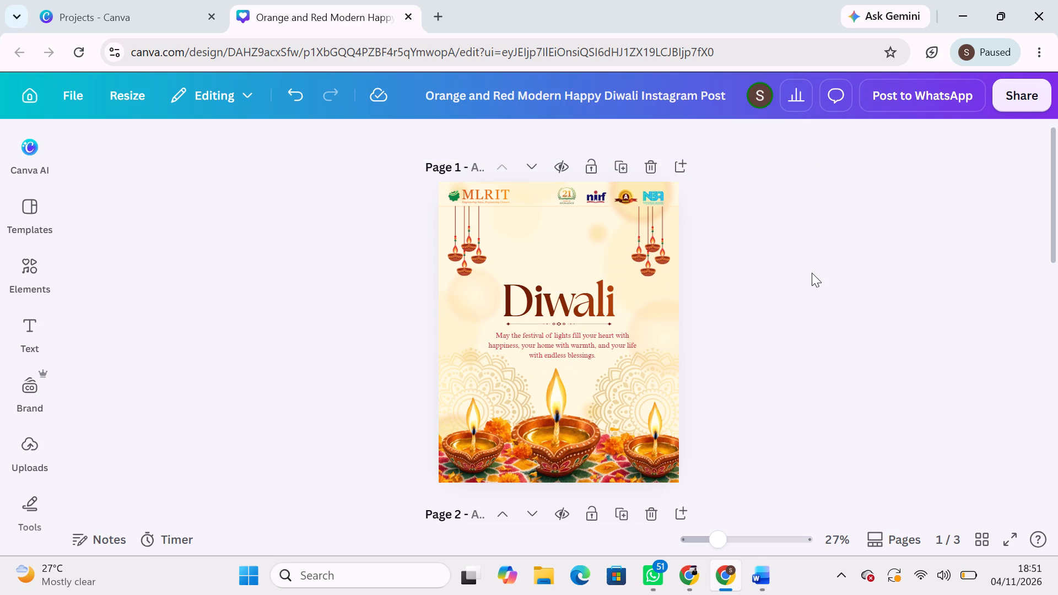
Delete page 3, which holds the MLR Institute of Technology banner.
scroll(768, 355, down, 1)
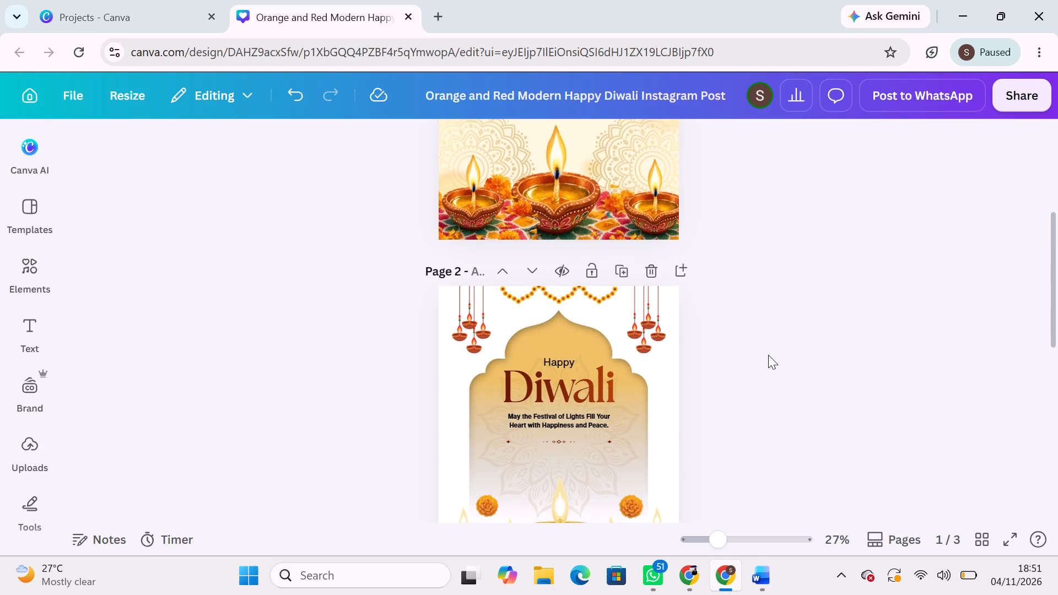
scroll(768, 355, down, 2)
scroll(741, 380, up, 1)
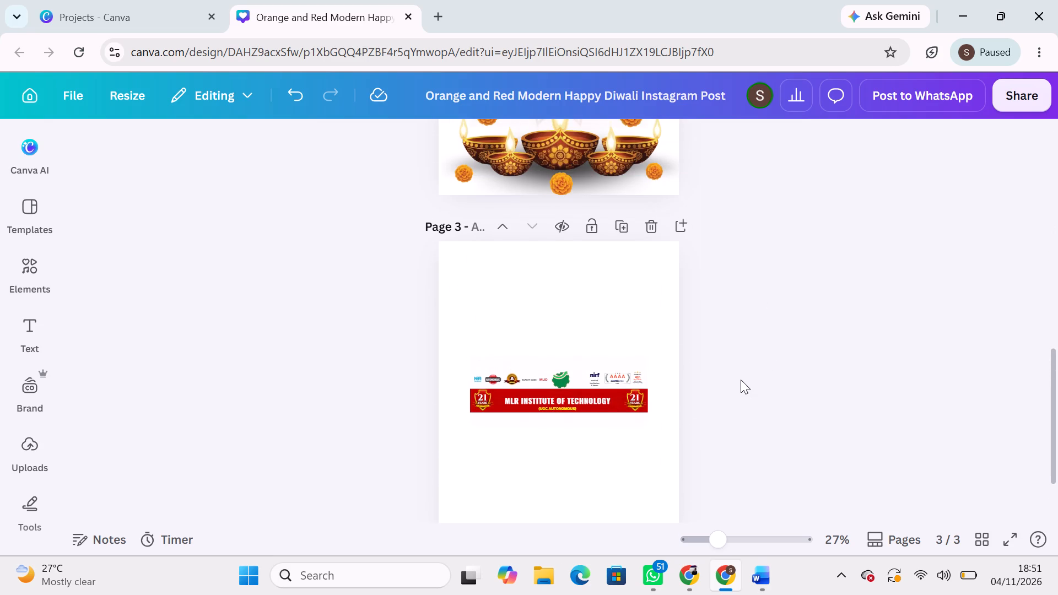
click(617, 399)
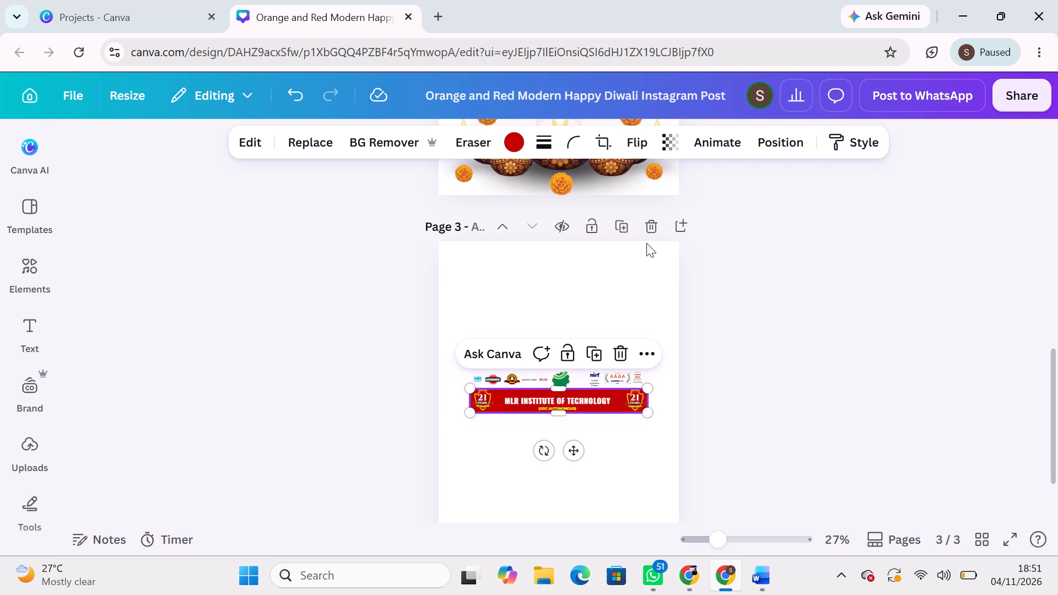
click(657, 228)
Delete page 2 with the arched Happy Diwali design.
scroll(735, 232, up, 1)
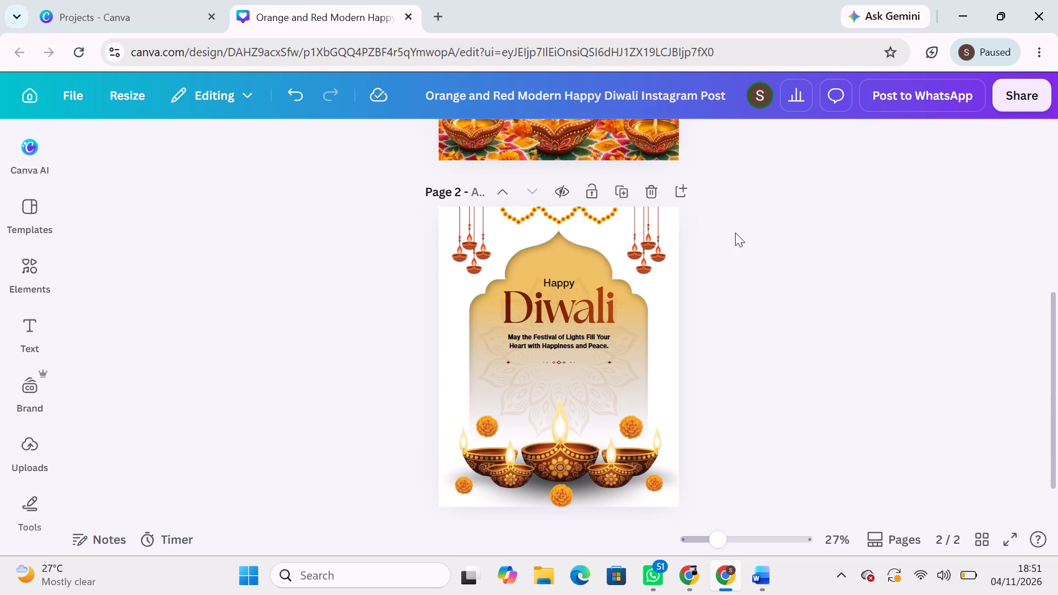
scroll(735, 232, up, 2)
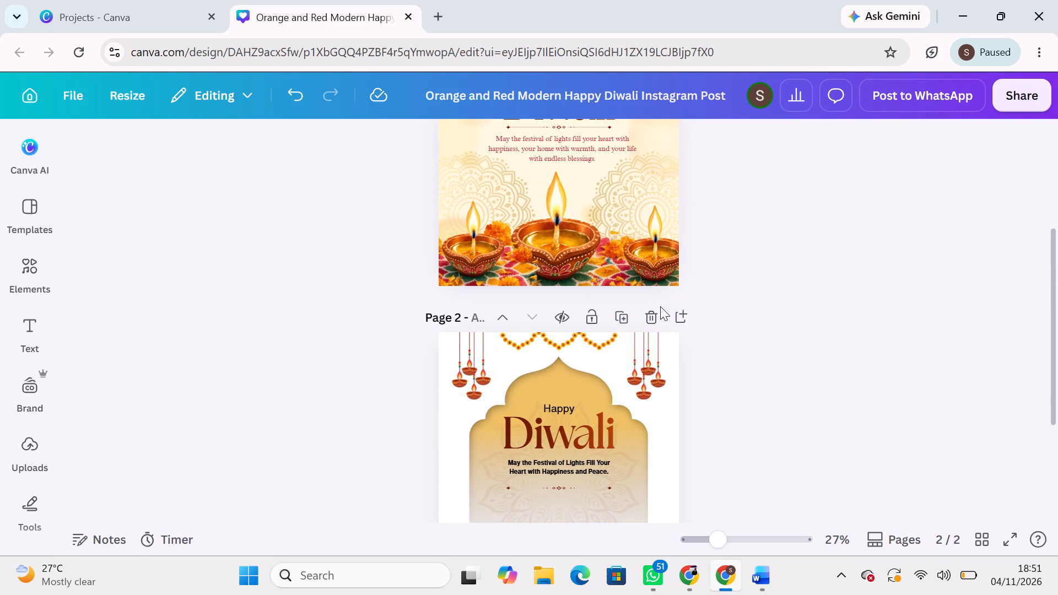
click(660, 322)
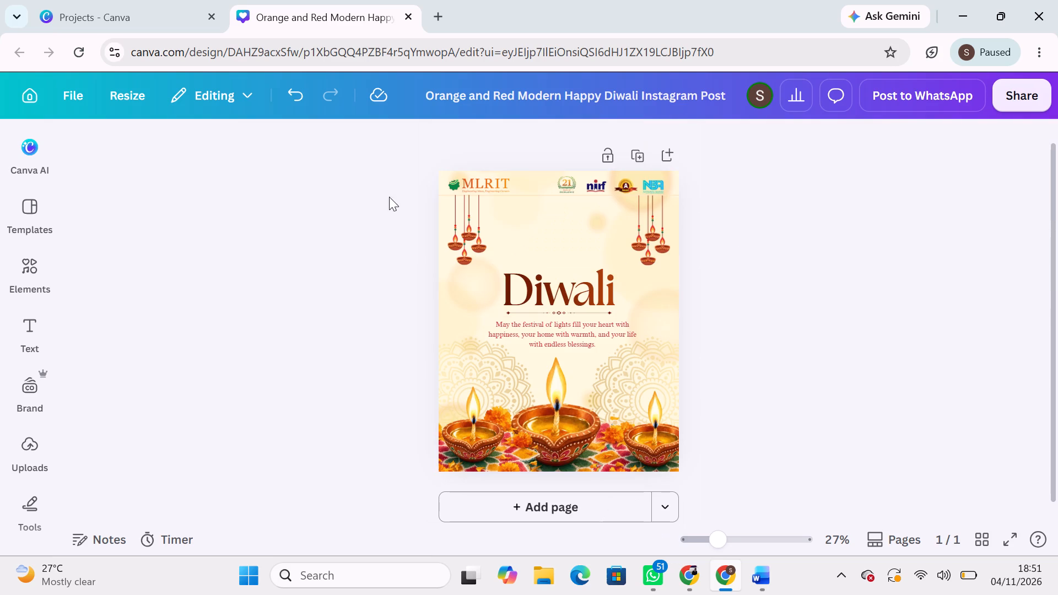
Add a new page 2 and apply the pale blue Happy Diwali template with gold lettering and one large golden diya.
click(467, 503)
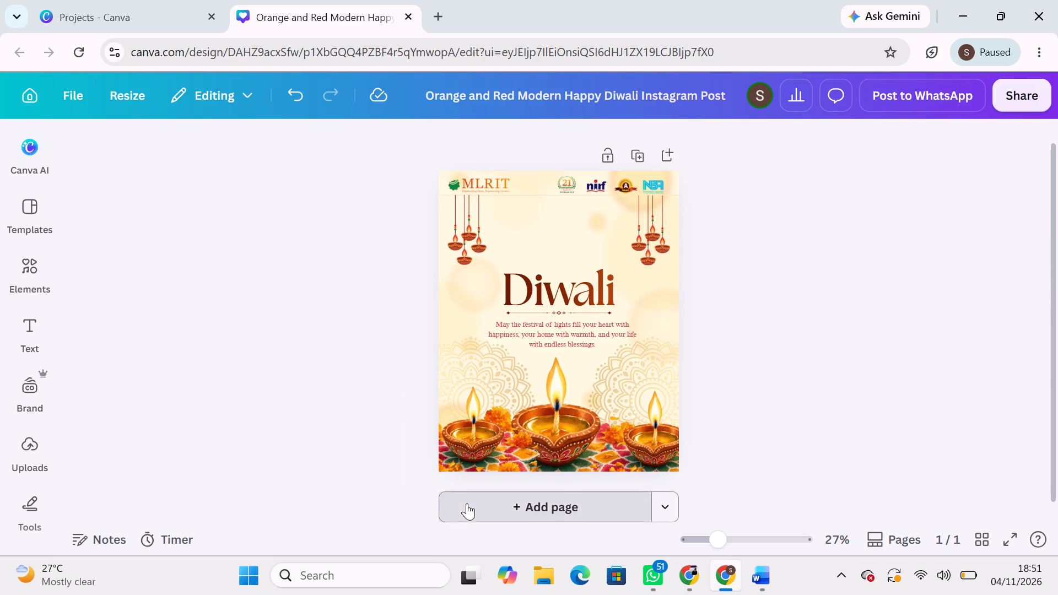
click(34, 219)
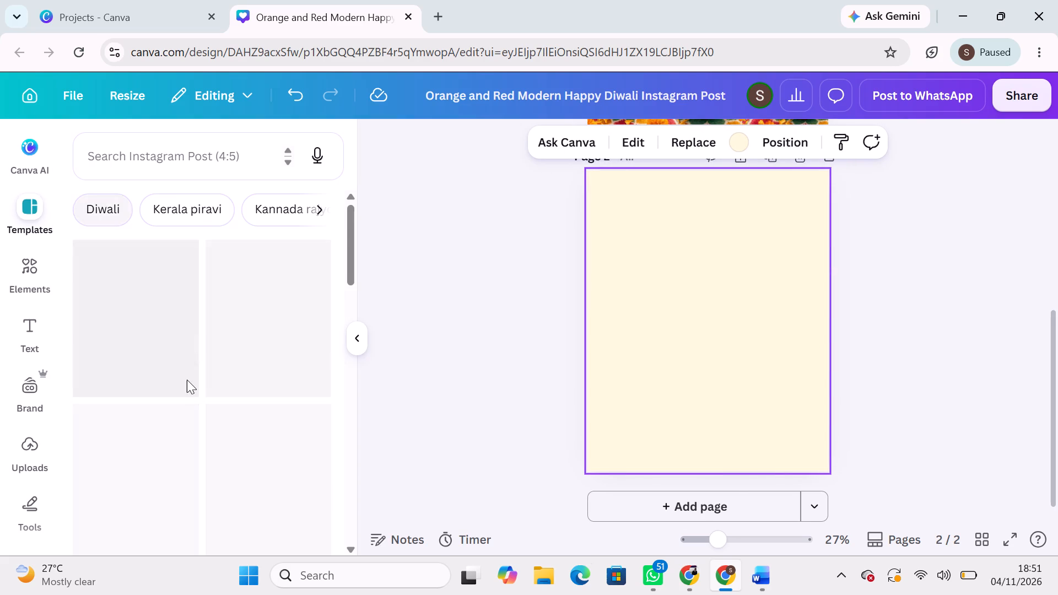
scroll(228, 397, down, 2)
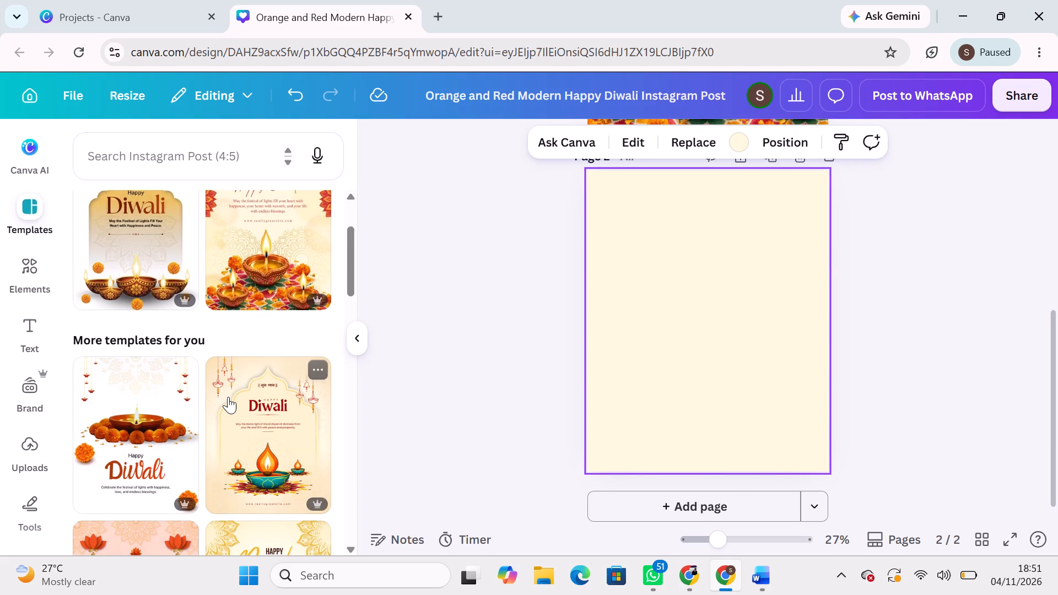
scroll(228, 397, down, 2)
scroll(257, 459, down, 1)
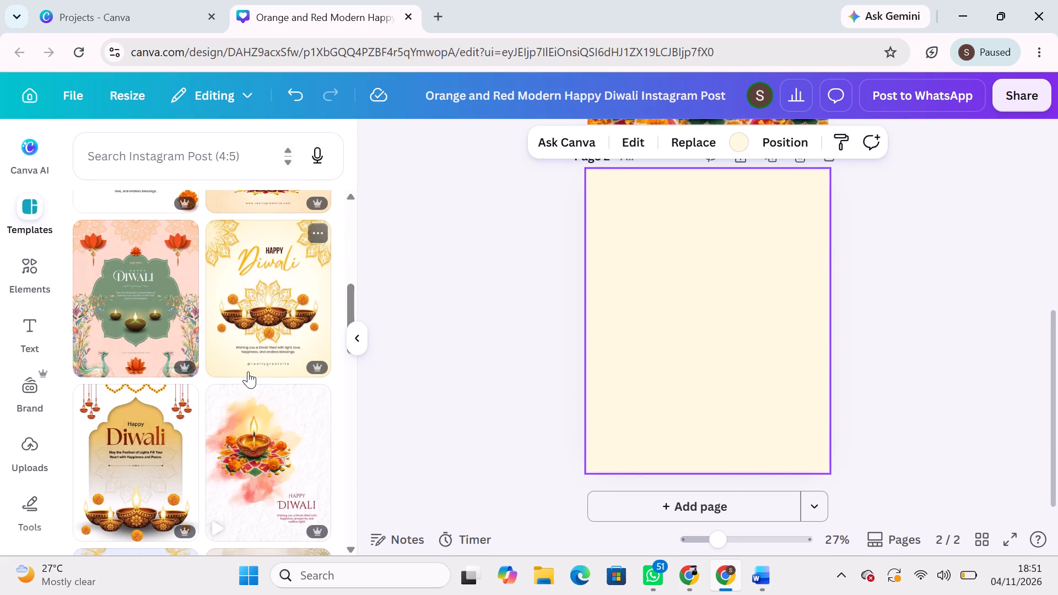
scroll(248, 371, down, 2)
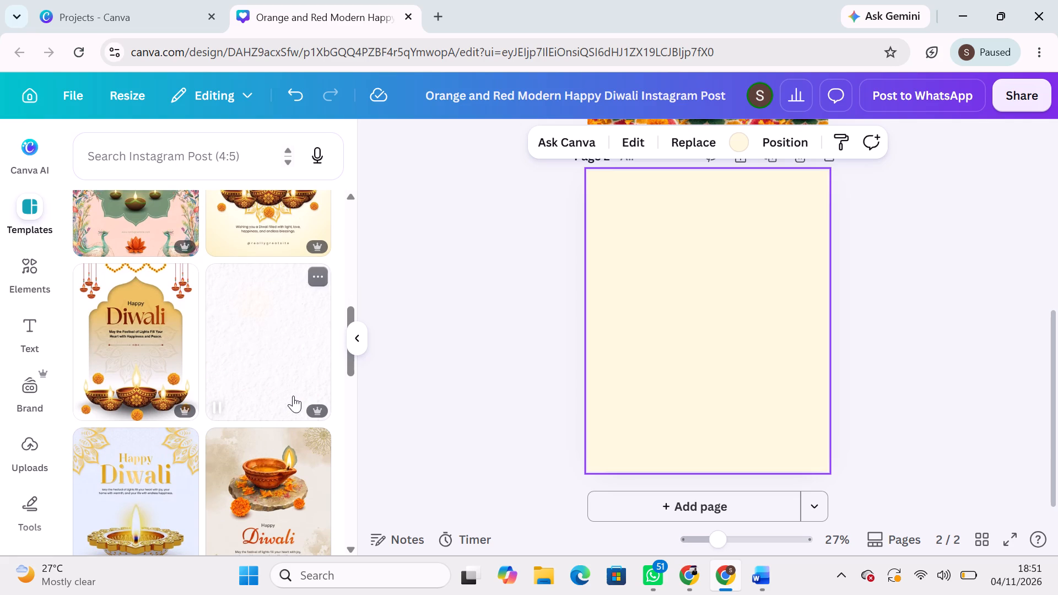
scroll(293, 394, down, 2)
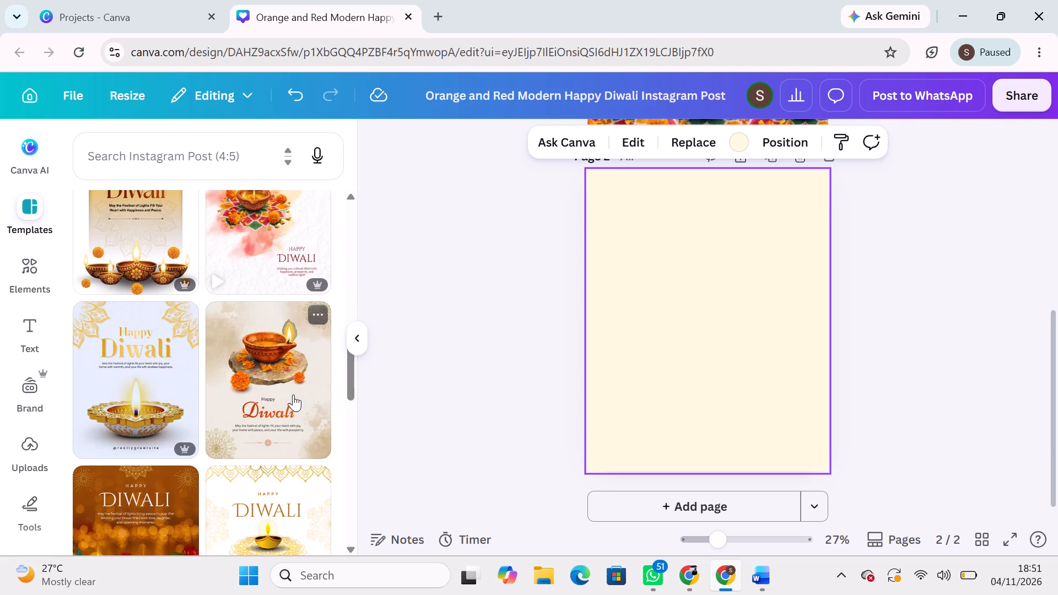
click(136, 365)
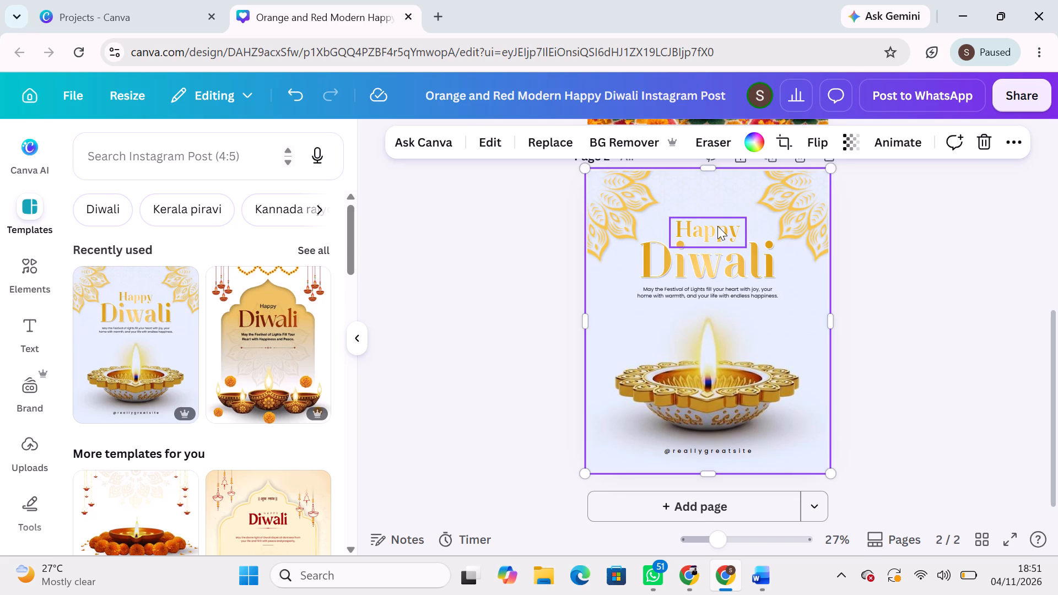
Copy the gold "Happy" text from page 2 and place it centred above the "Diwali" heading on page 1.
click(717, 226)
key(ctrl+c)
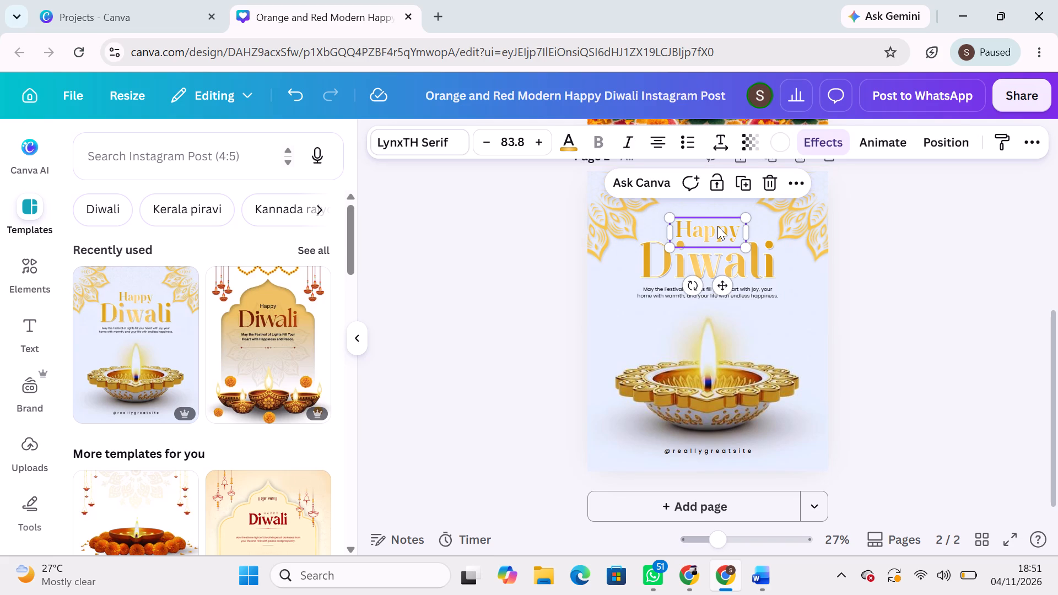
scroll(883, 251, up, 4)
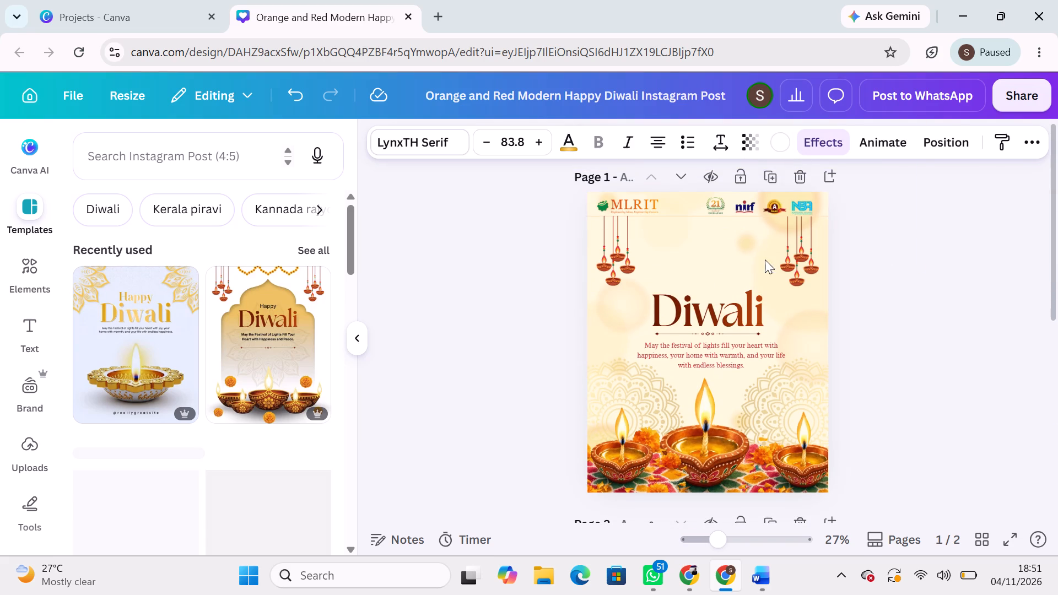
key(ctrl+v)
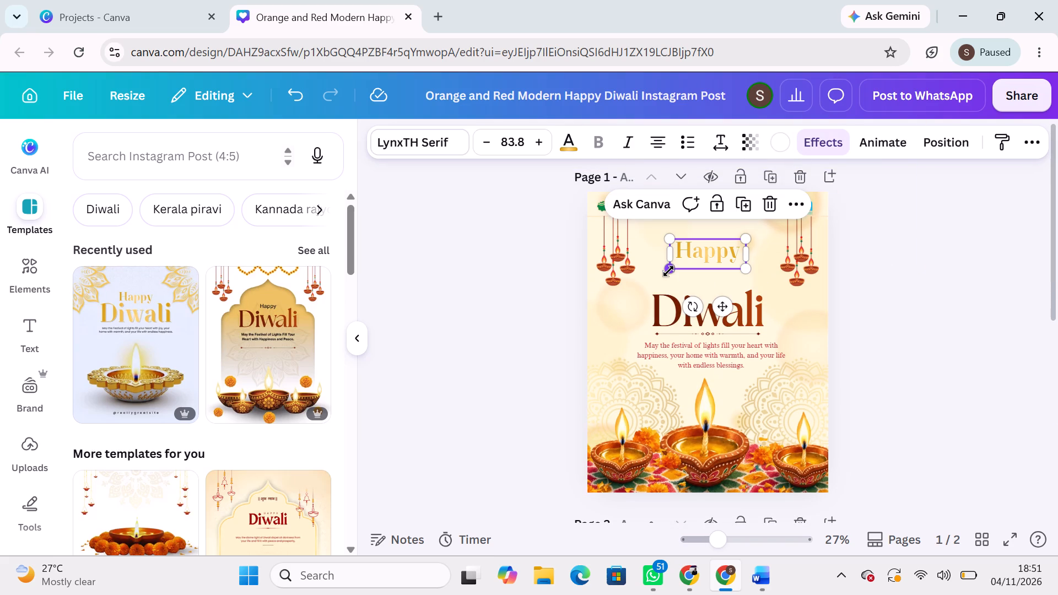
drag(716, 255, 716, 274)
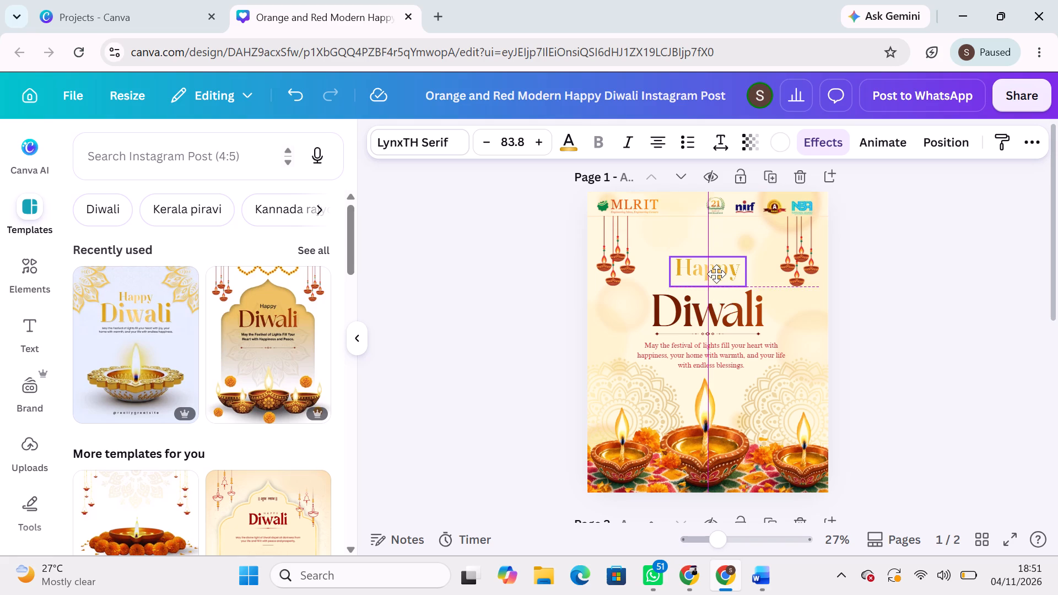
drag(716, 274, 716, 267)
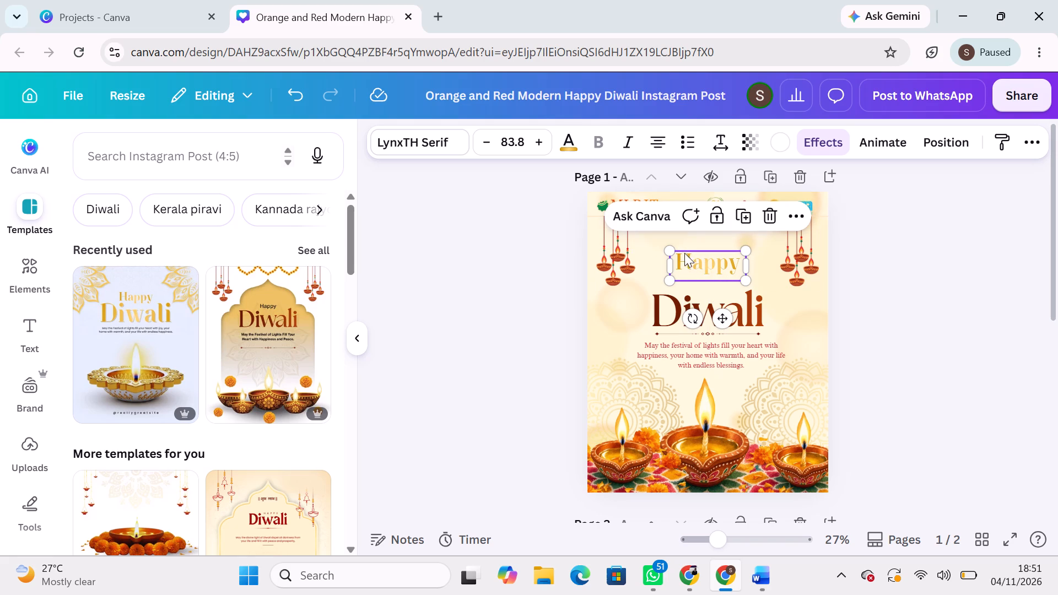
click(937, 299)
Recolour the "Happy" text with the dark brown-red linear gradient #691900, #7d2200, #b4430b.
click(732, 273)
click(570, 150)
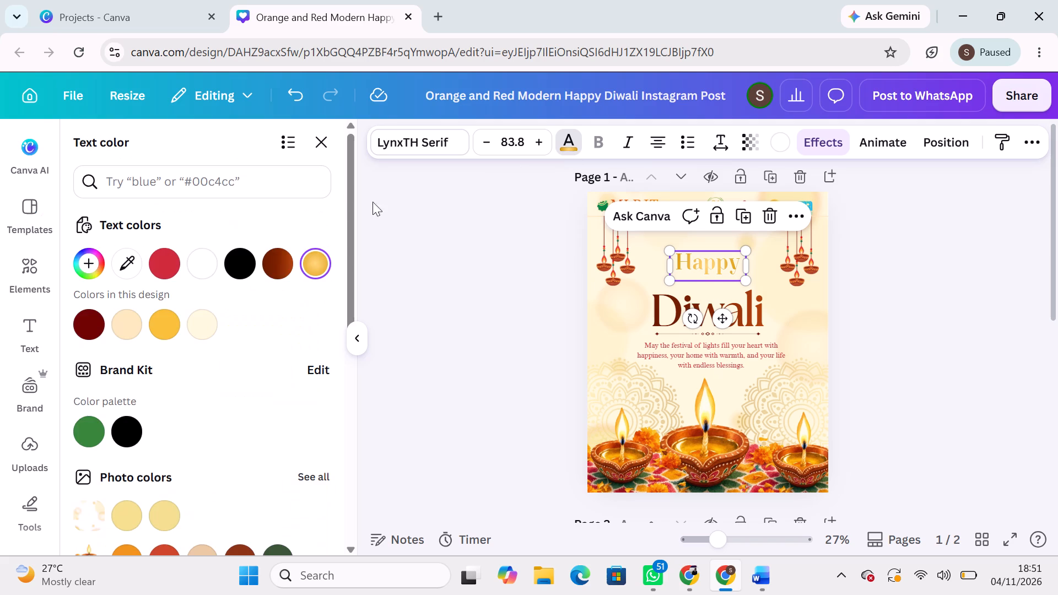
click(282, 267)
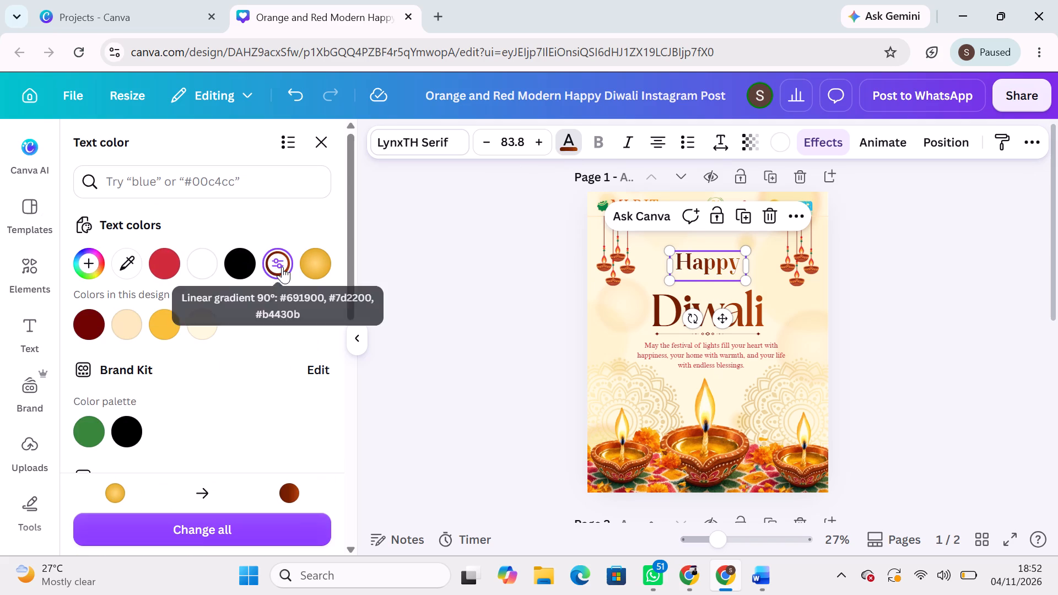
click(479, 272)
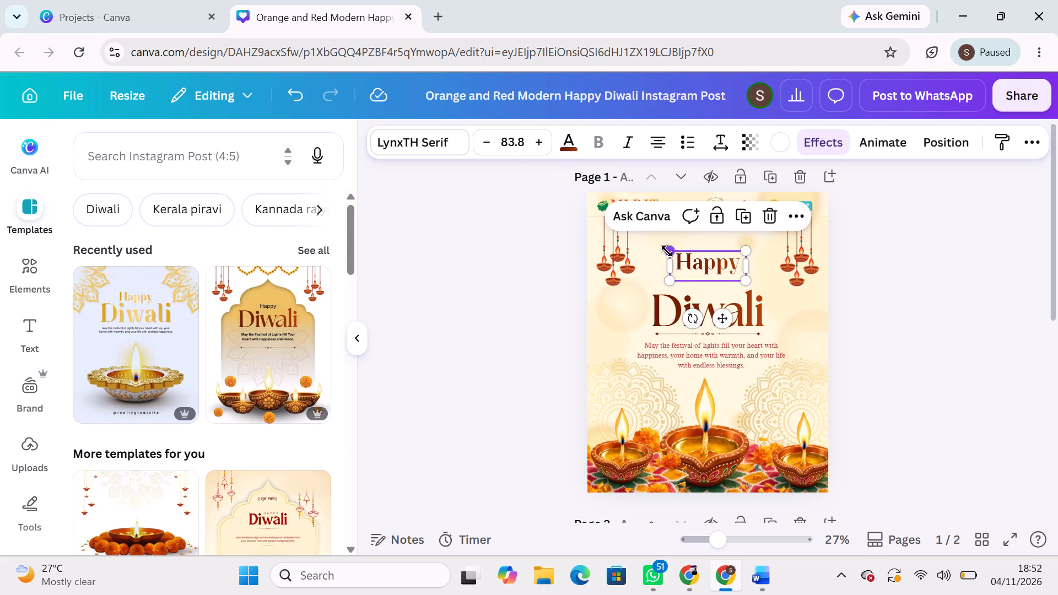
Enlarge the "Happy" text to font size 100 and recentre it above "Diwali".
drag(667, 251, 652, 245)
drag(711, 258, 722, 265)
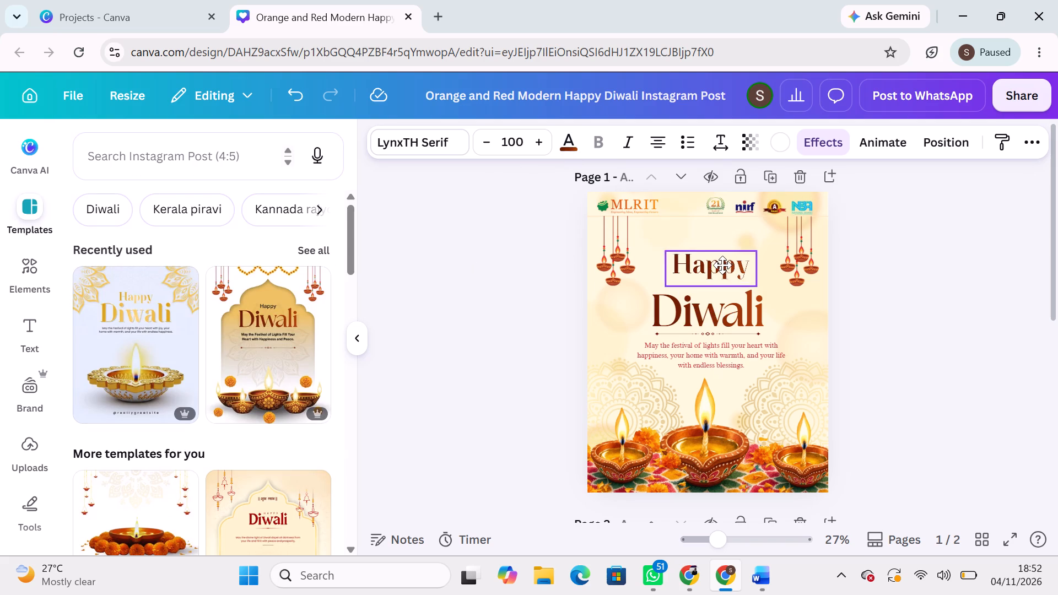
drag(722, 265, 720, 267)
click(880, 308)
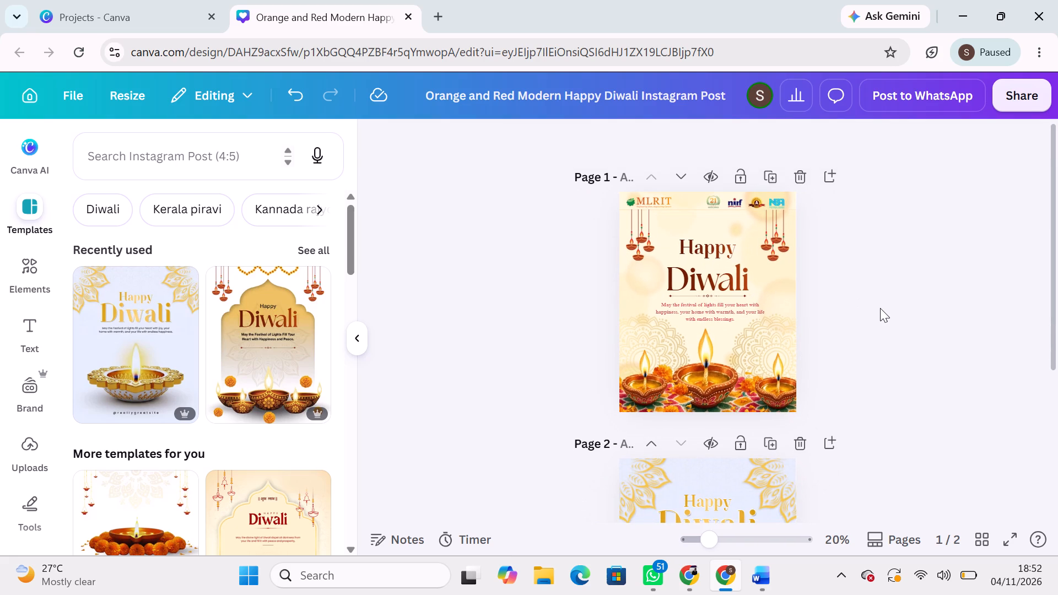
Move the large central diya on page 1 slightly up and to the right.
scroll(880, 308, up, 1)
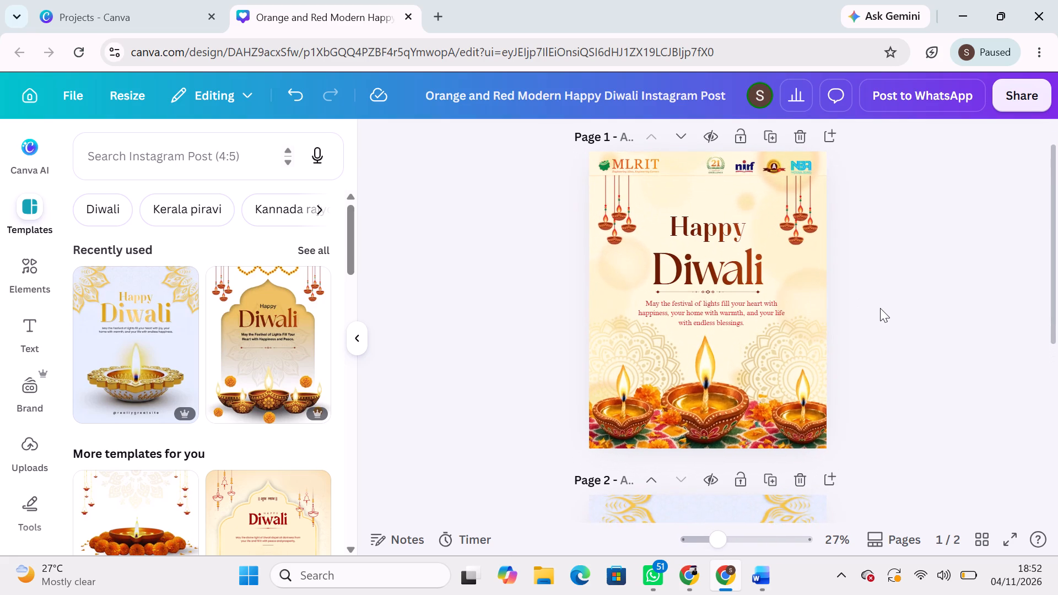
scroll(880, 308, up, 1)
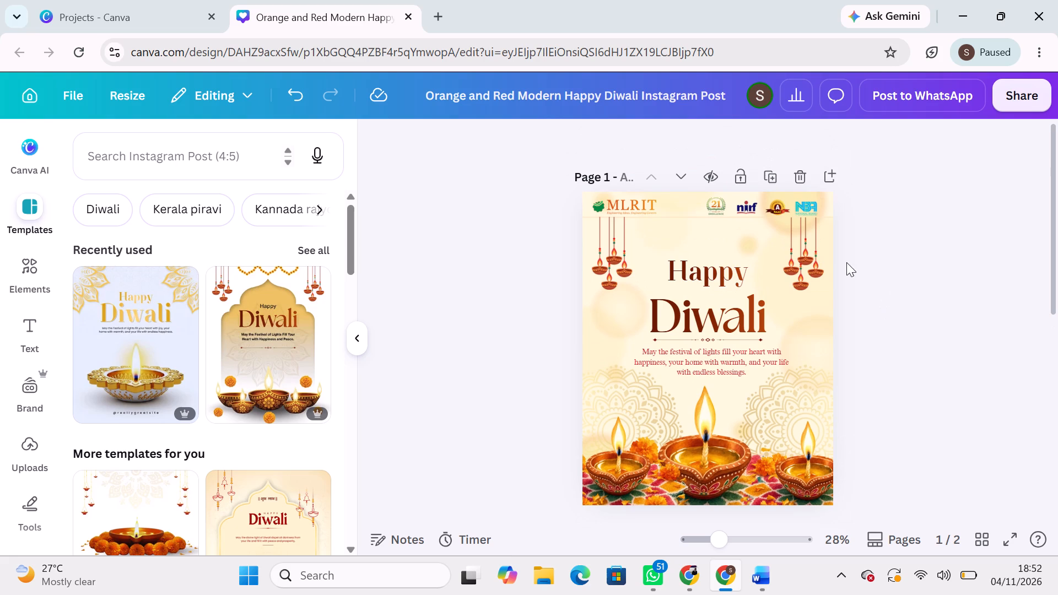
scroll(882, 380, down, 1)
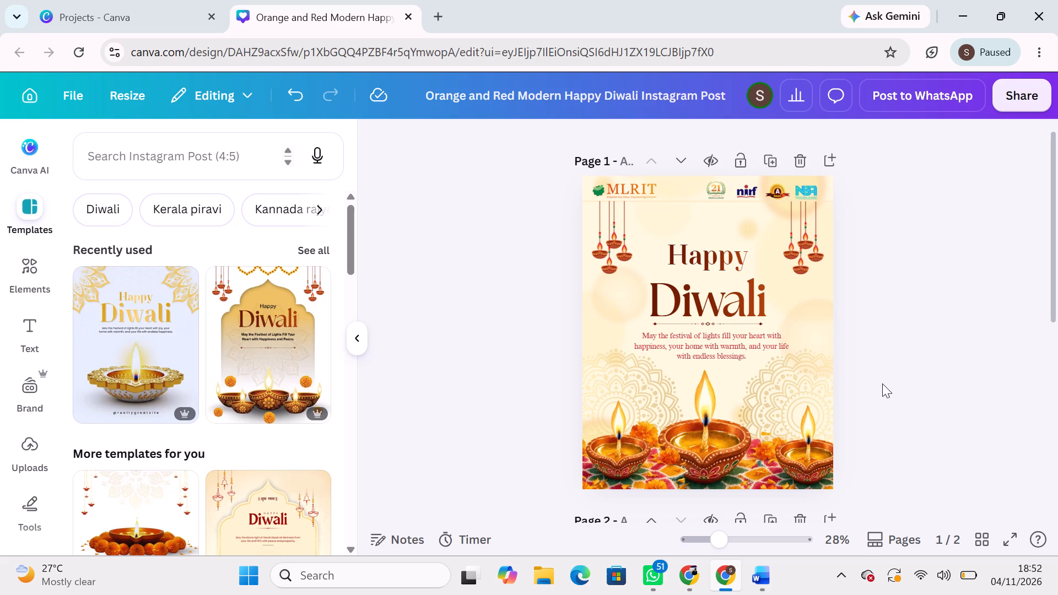
drag(708, 442, 715, 443)
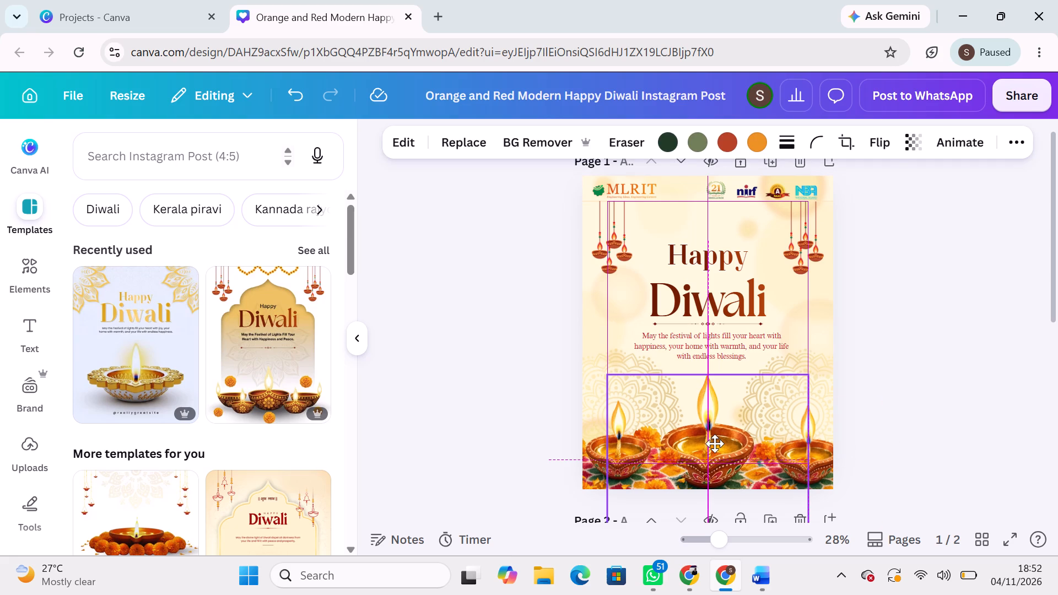
drag(715, 443, 716, 440)
click(932, 438)
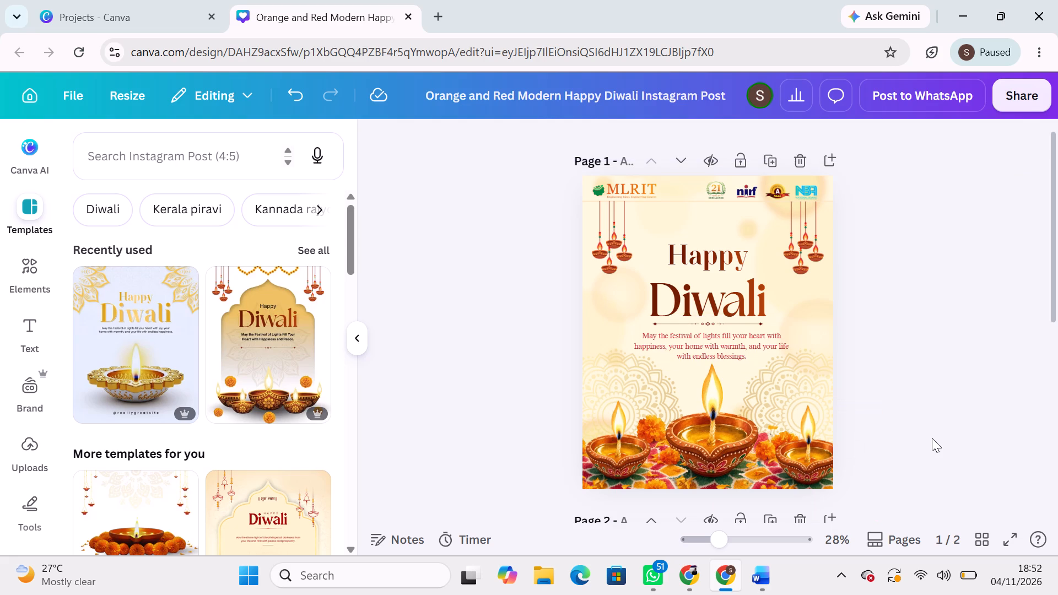
Move the small diya on the right of page 1 slightly inward, towards the central diya.
drag(818, 466, 813, 466)
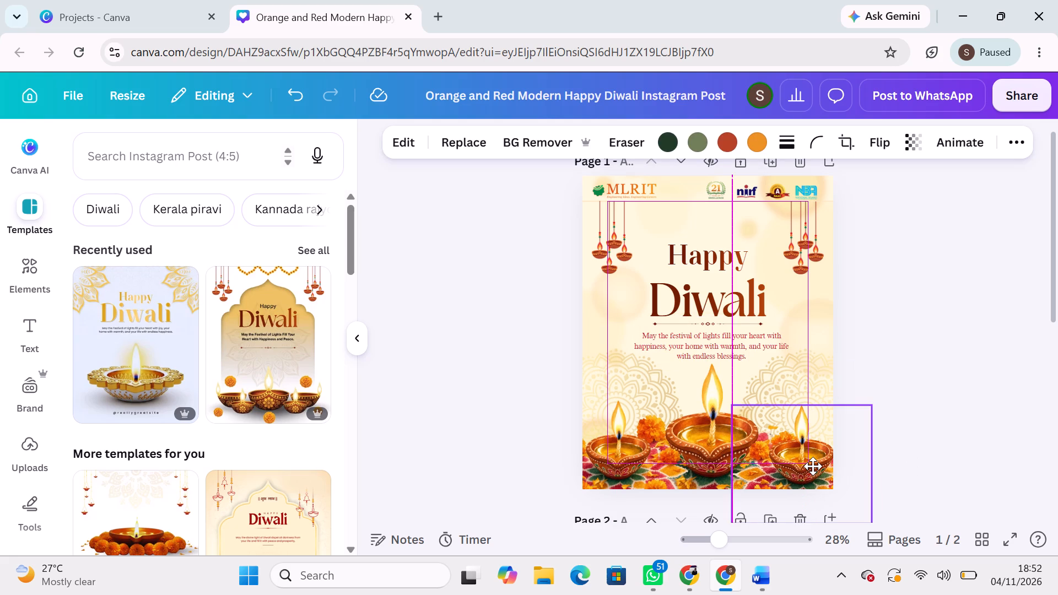
drag(813, 466, 808, 467)
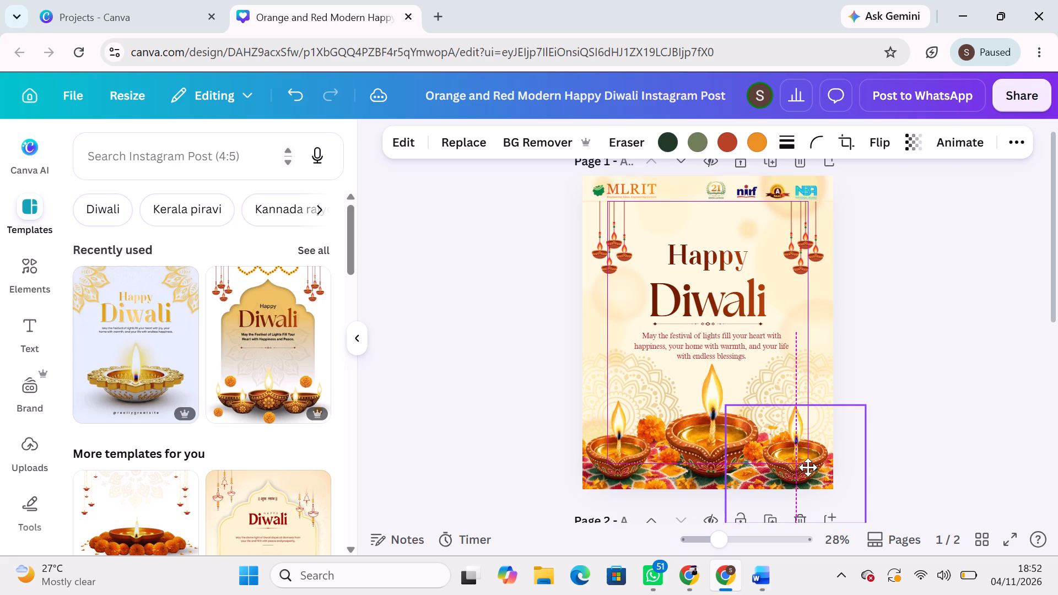
drag(808, 467, 809, 468)
click(970, 396)
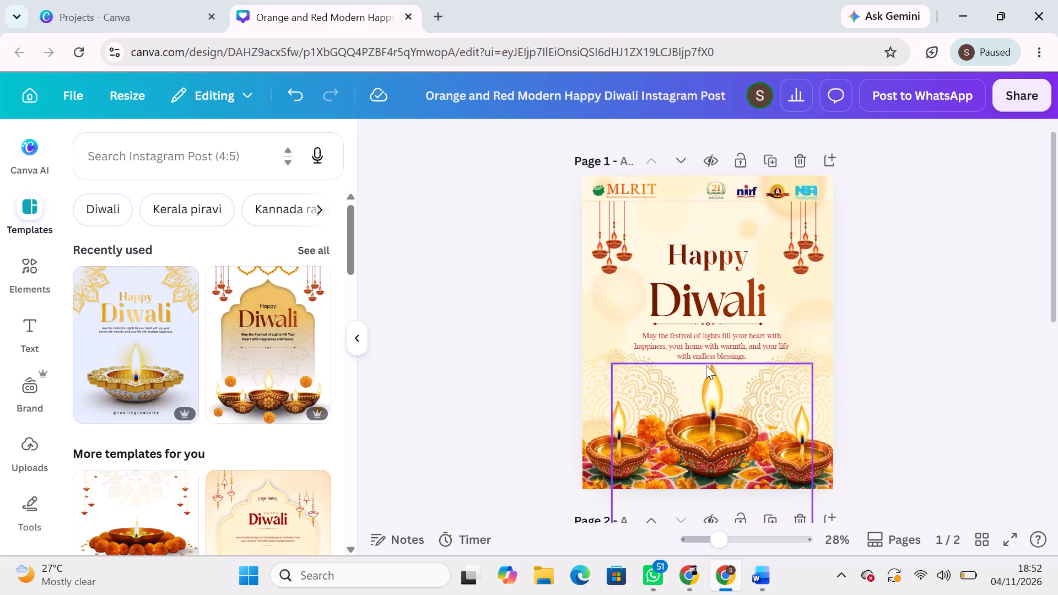
Adjust the positions of the two pale mandala ornaments behind the left and right diyas on page 1.
drag(809, 360, 801, 350)
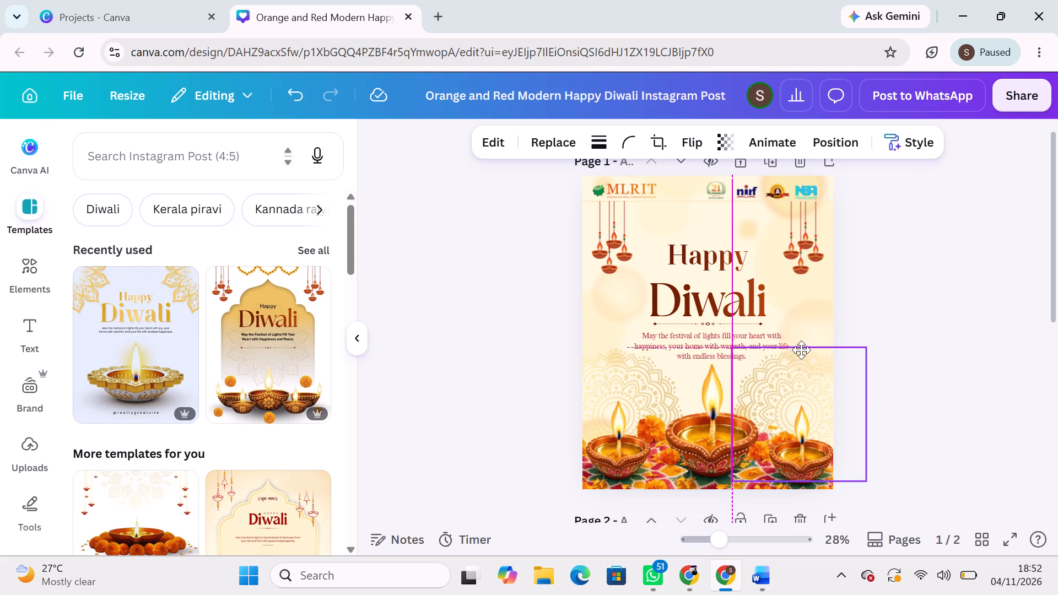
drag(801, 350, 802, 354)
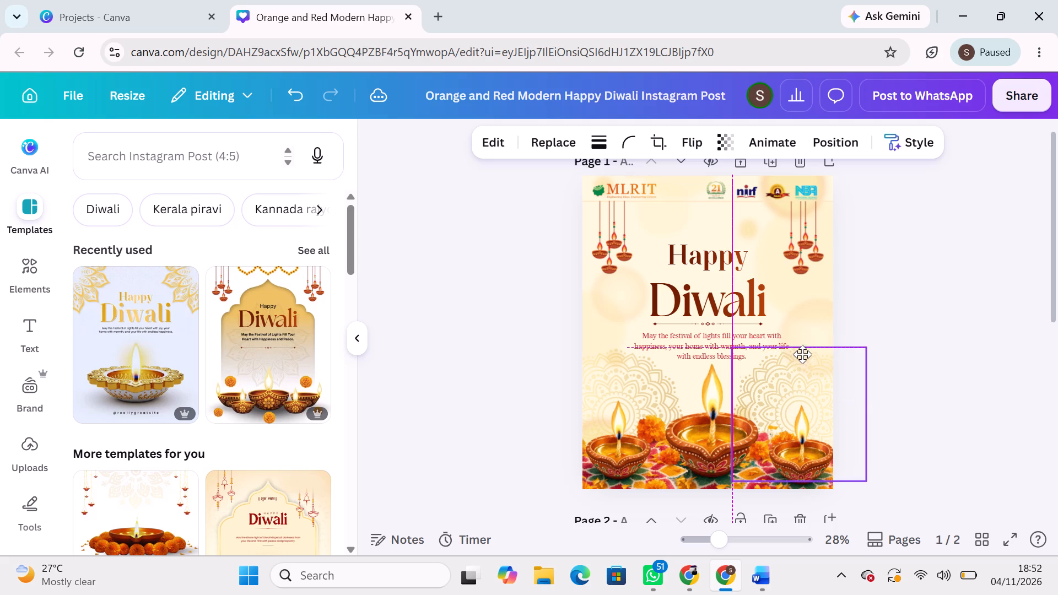
drag(802, 354, 803, 354)
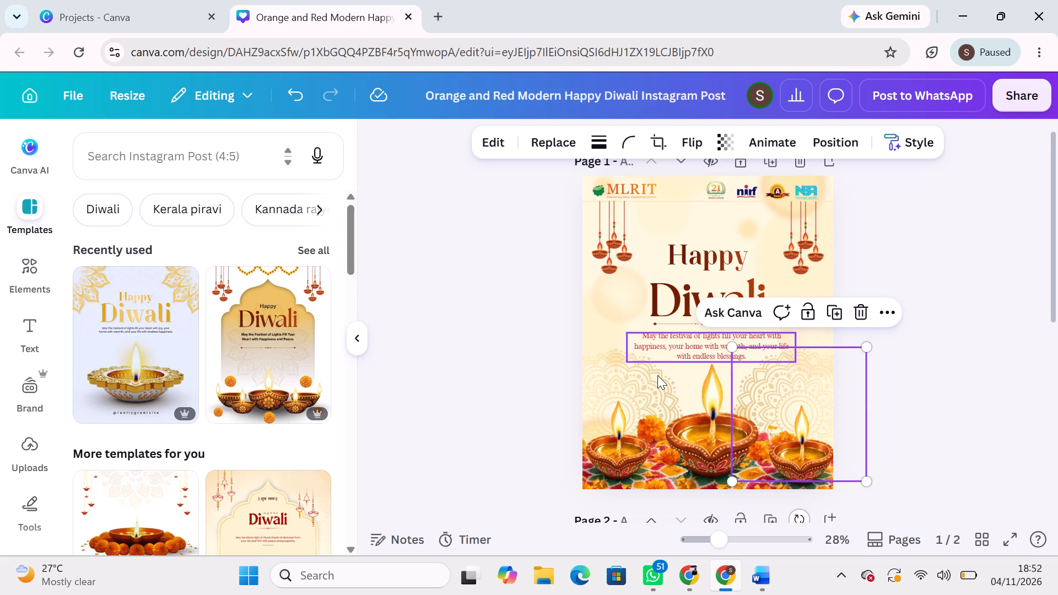
drag(597, 375, 601, 369)
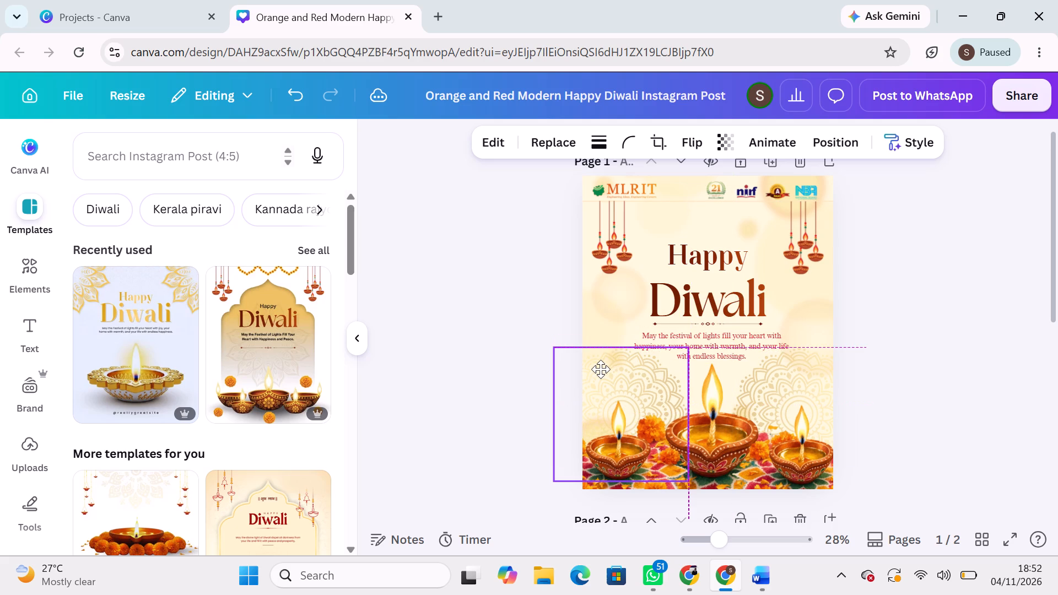
drag(601, 369, 600, 369)
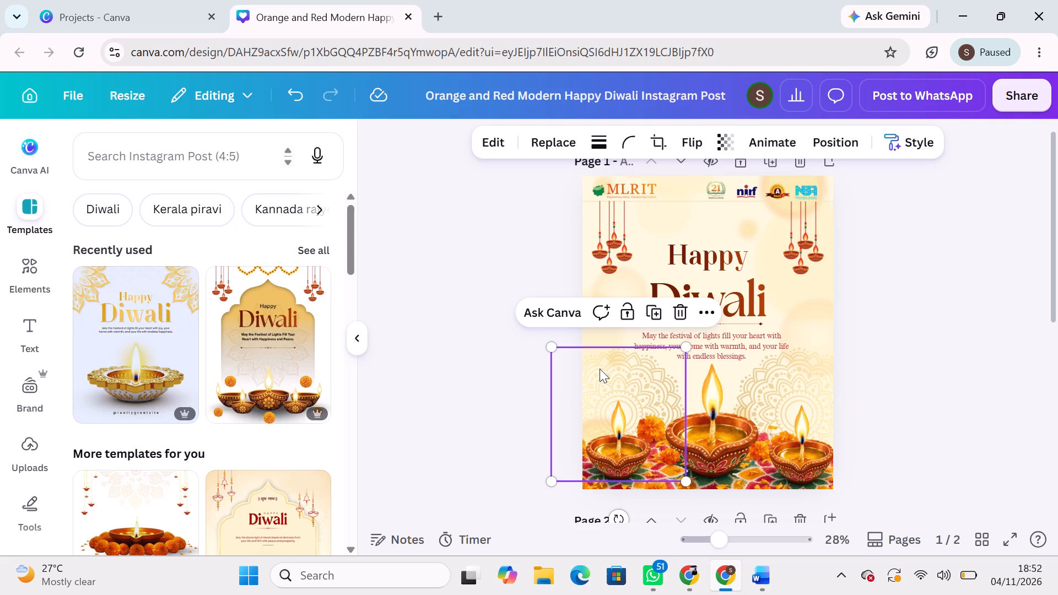
click(818, 377)
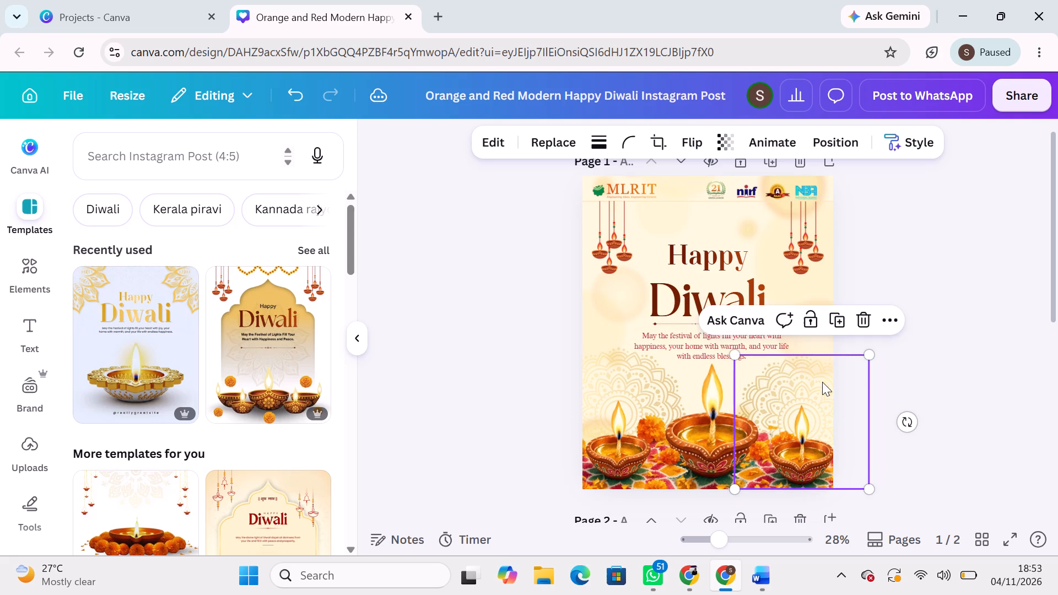
click(936, 325)
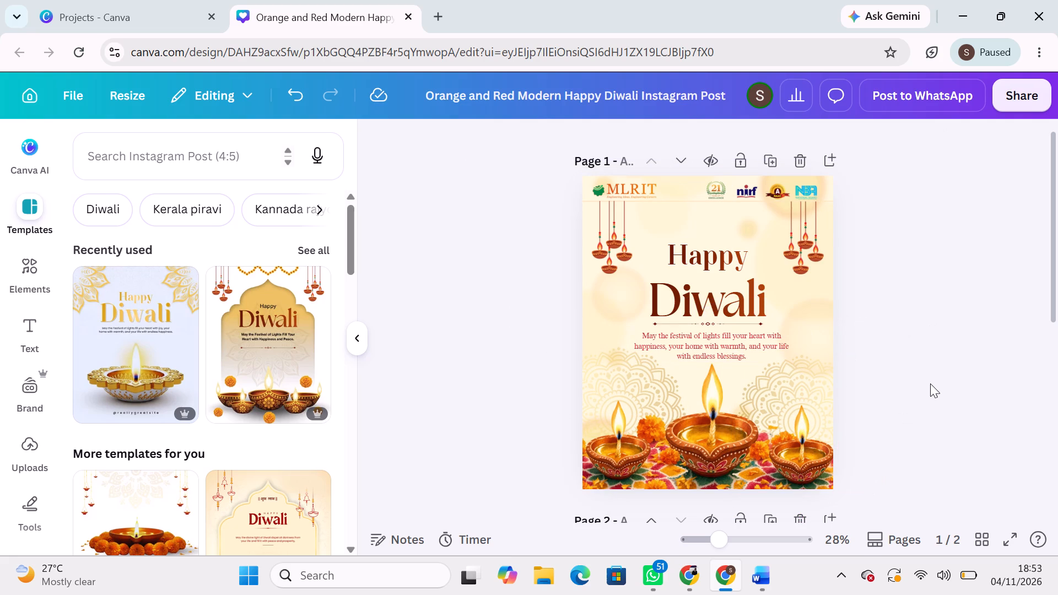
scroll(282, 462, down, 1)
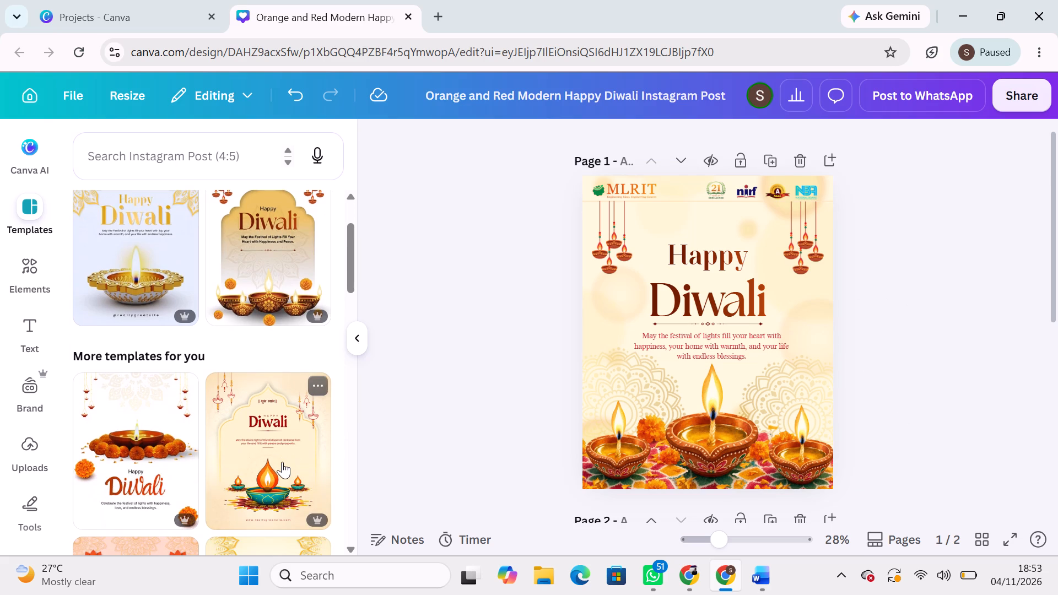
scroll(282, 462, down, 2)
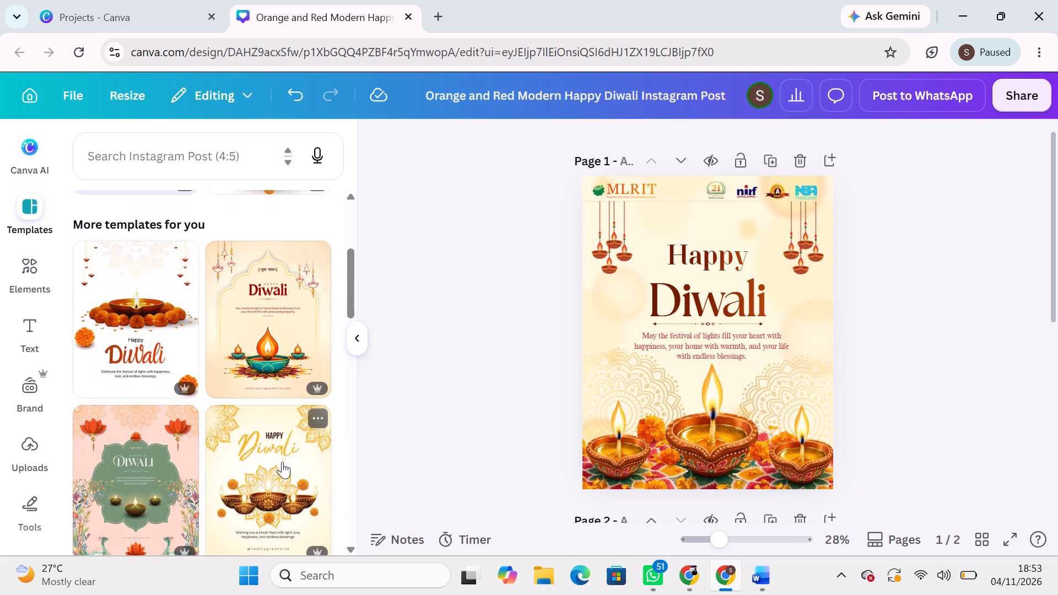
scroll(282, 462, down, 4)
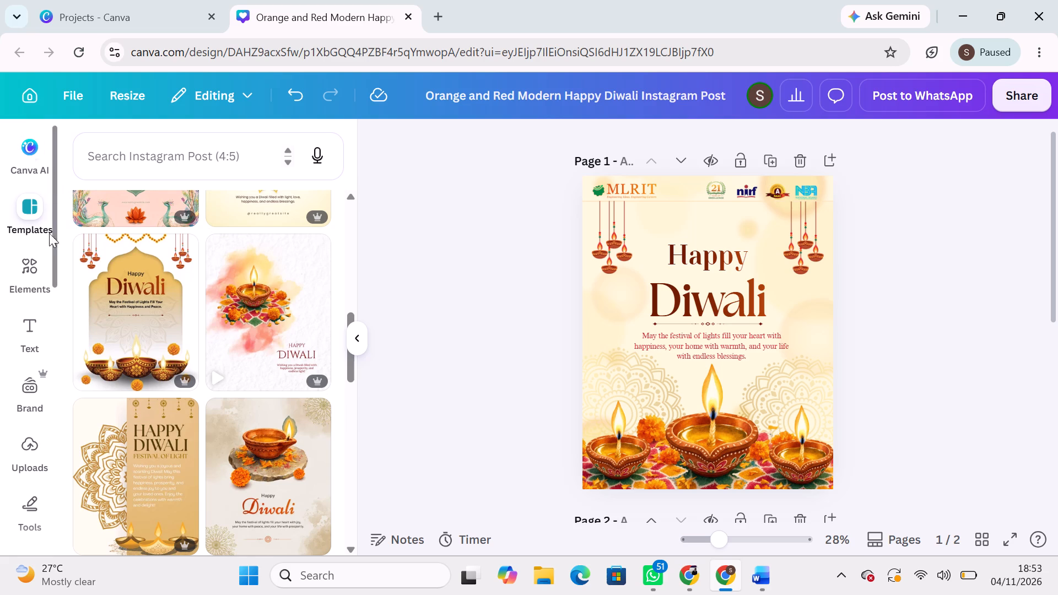
Search the design elements for "rocket".
click(34, 251)
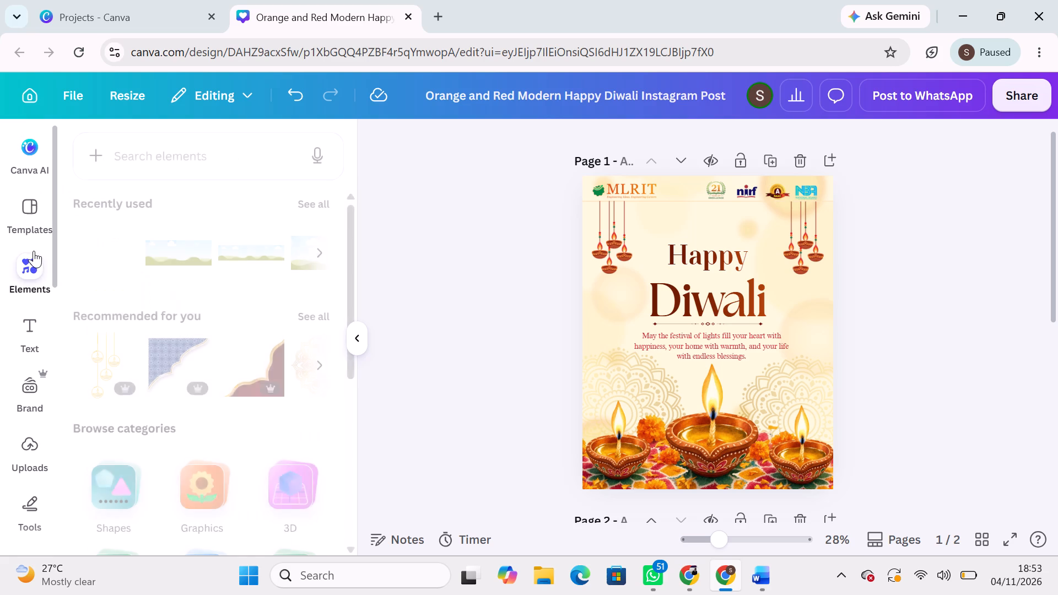
click(194, 155)
text(rock)
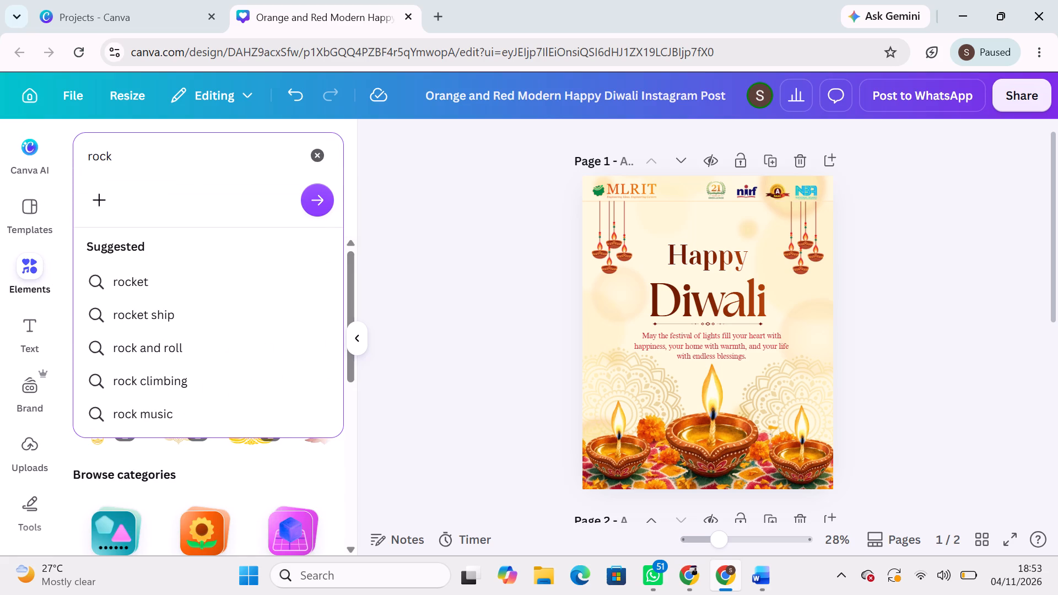
click(150, 296)
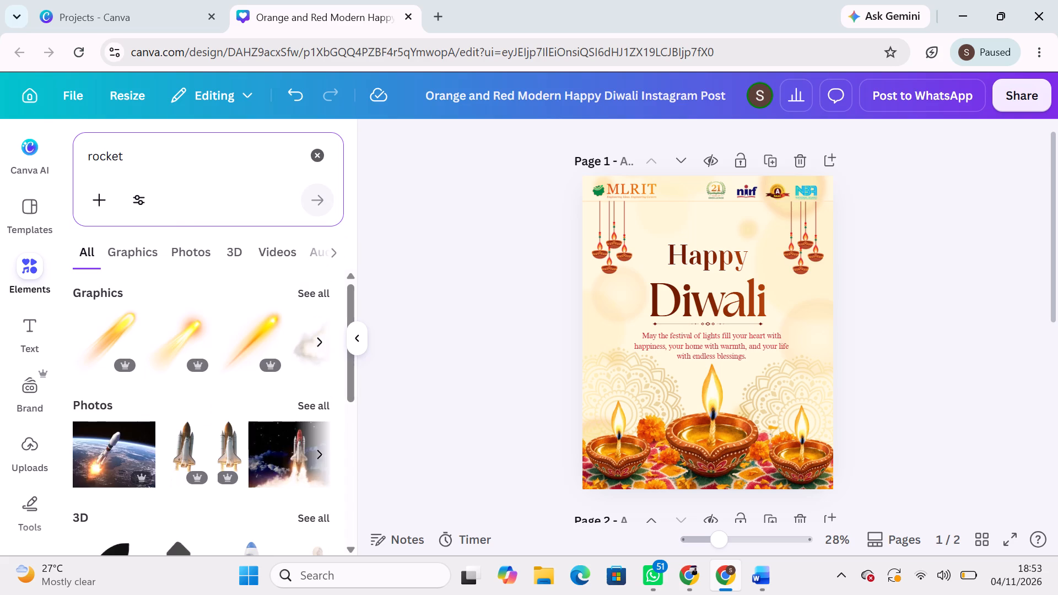
Search the design elements for "rockets and crickers".
key(space)
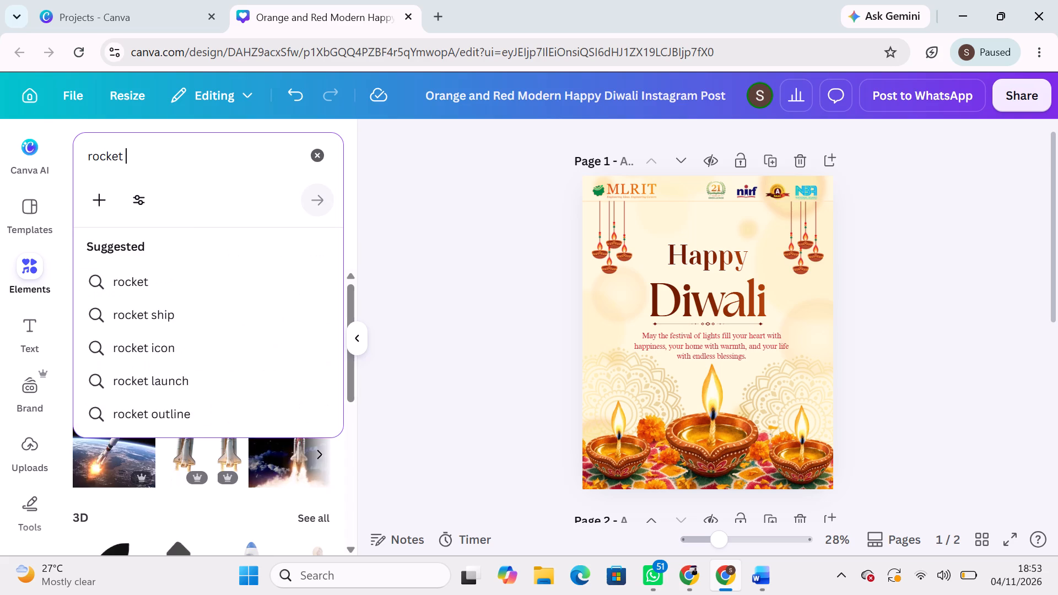
key(BackSpace)
text(s and cri)
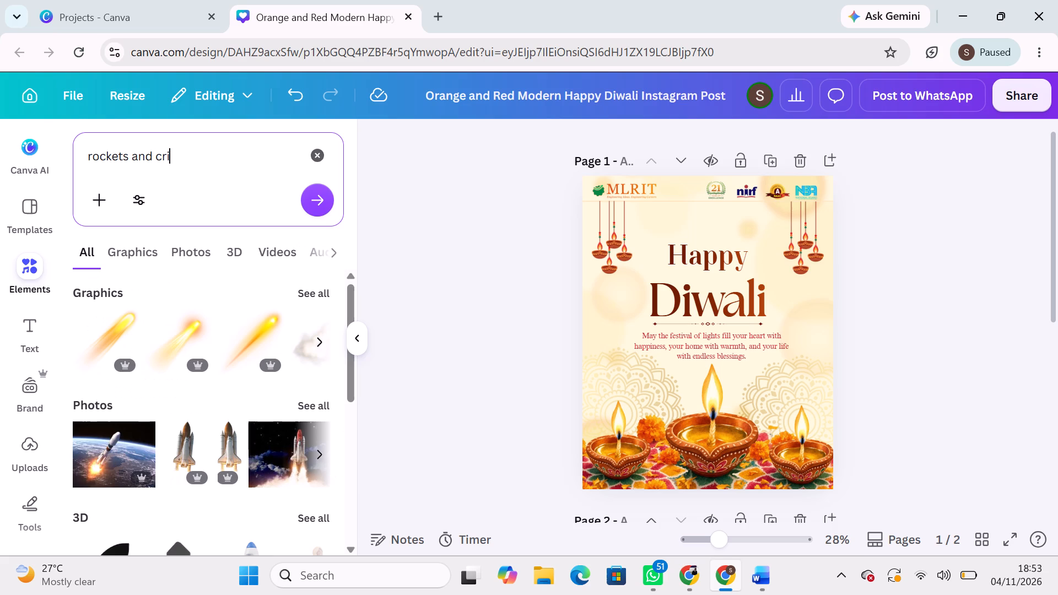
text(ckers)
key(Return)
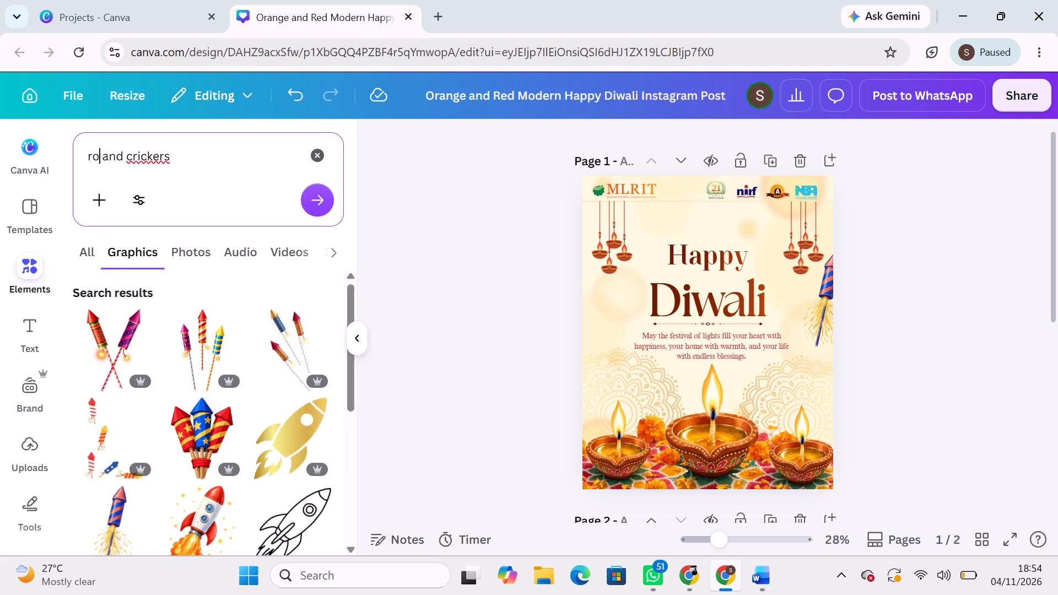
key(Return)
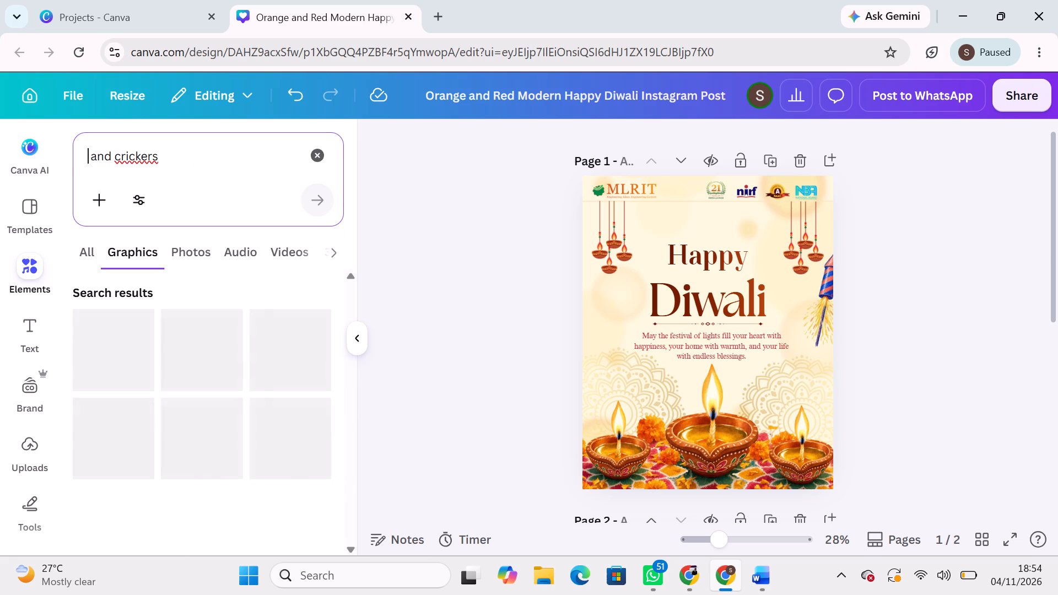
scroll(198, 423, down, 2)
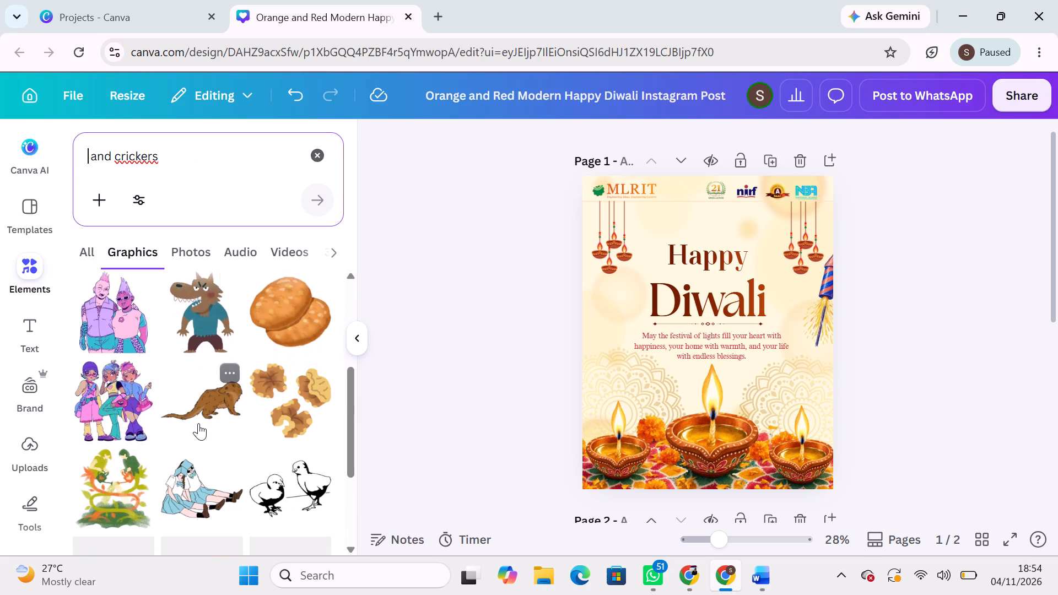
scroll(198, 423, down, 1)
Search the graphics for "fire crackers" in place of the previous search term.
click(178, 175)
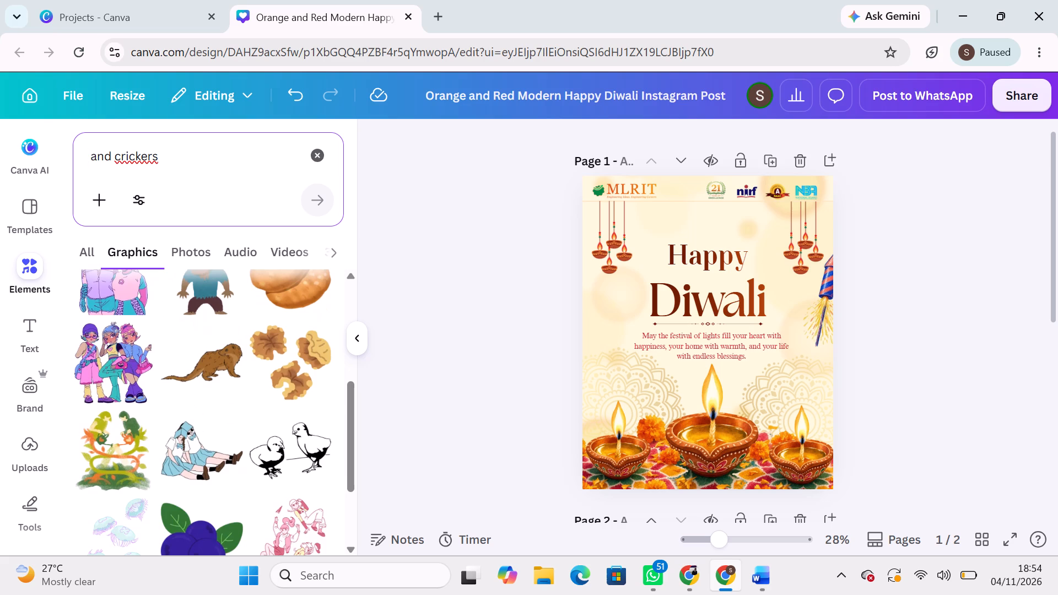
click(185, 163)
key(BackSpace)
key(BackSpace)
key(BackSpace)
key(BackSpace)
key(BackSpace)
key(BackSpace)
key(BackSpace)
key(BackSpace)
key(BackSpace)
key(BackSpace)
key(BackSpace)
key(BackSpace)
key(BackSpace)
key(BackSpace)
key(BackSpace)
key(BackSpace)
key(BackSpace)
key(BackSpace)
key(BackSpace)
key(BackSpace)
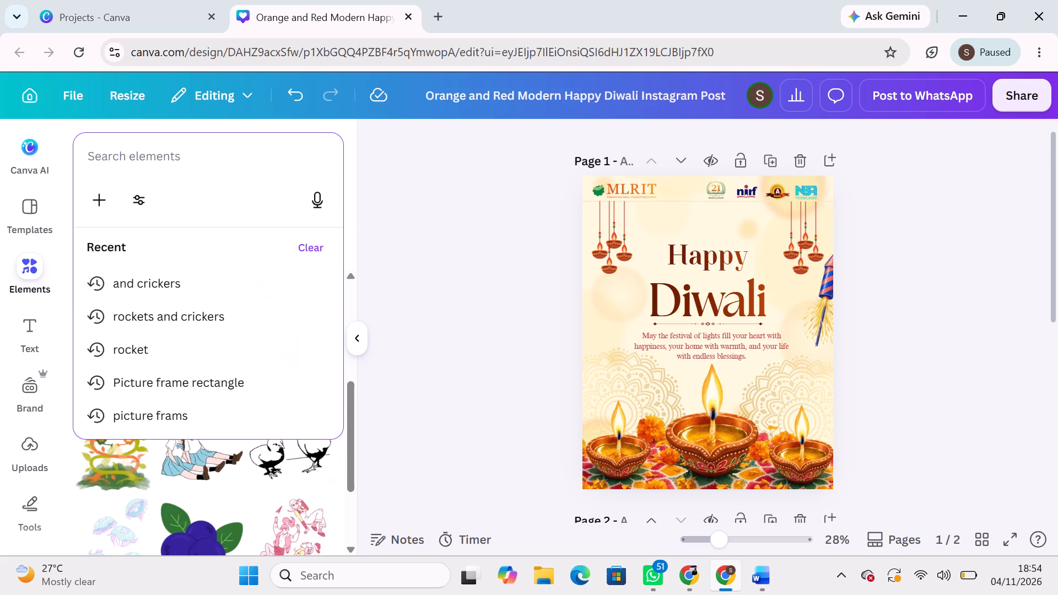
text(fire cr)
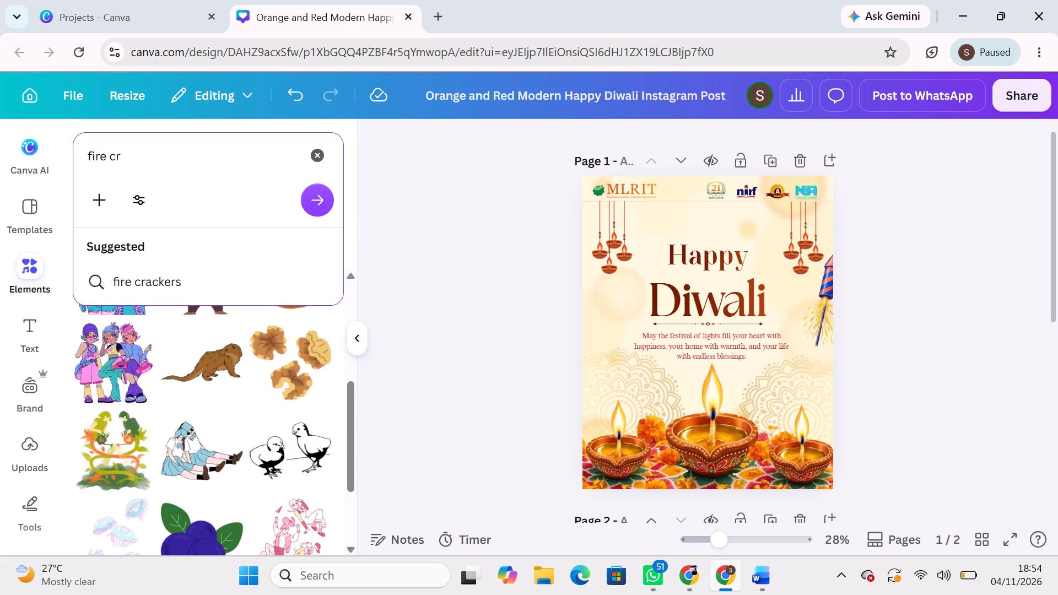
key(a)
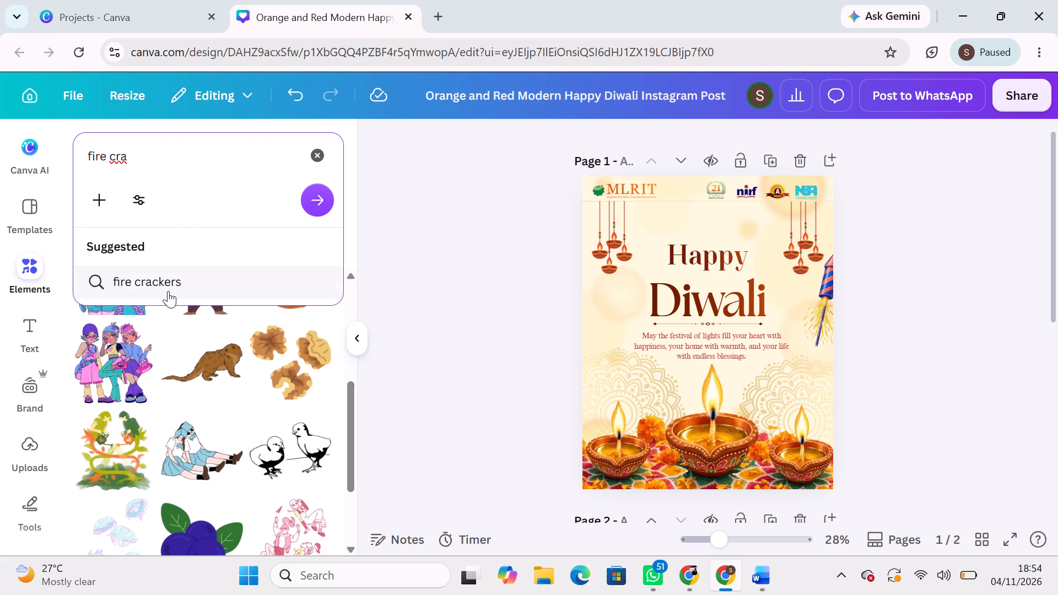
click(168, 291)
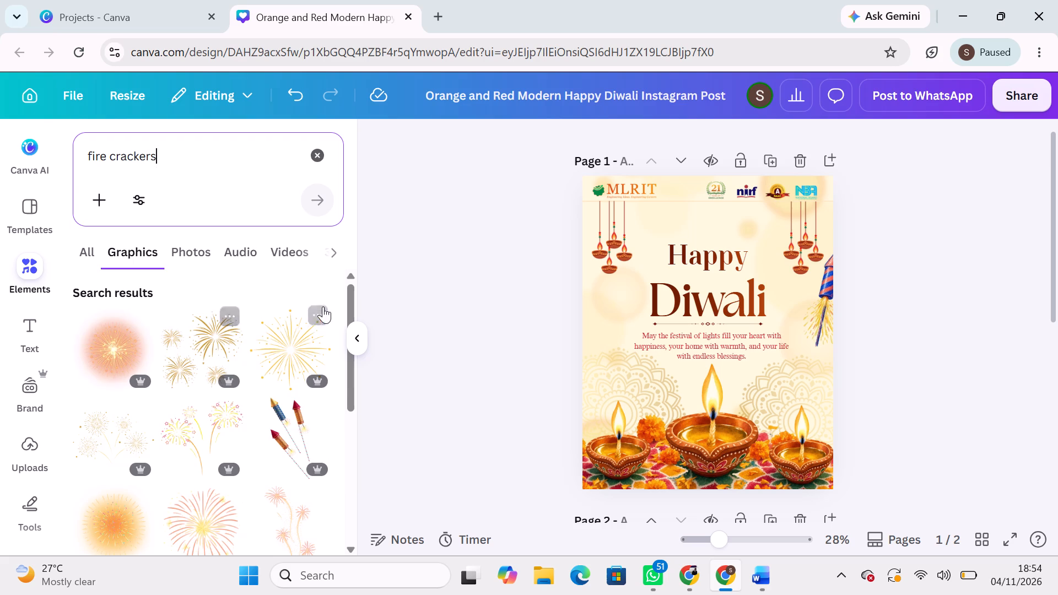
Add the golden starburst firework to page 1, placing it between the MLRIT-side hanging diyas and the word "Happy".
click(295, 348)
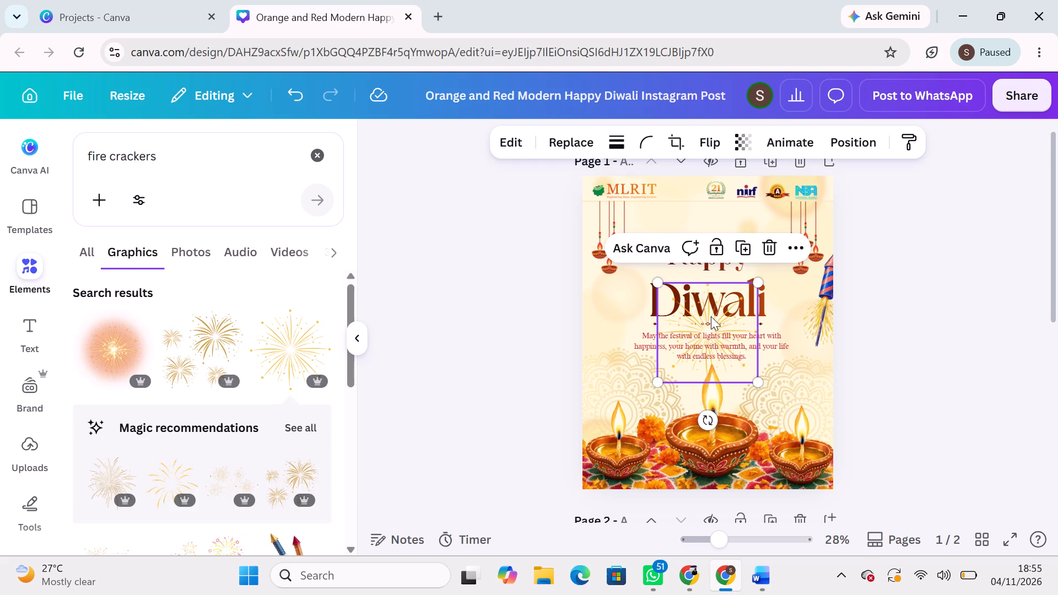
drag(711, 322, 659, 220)
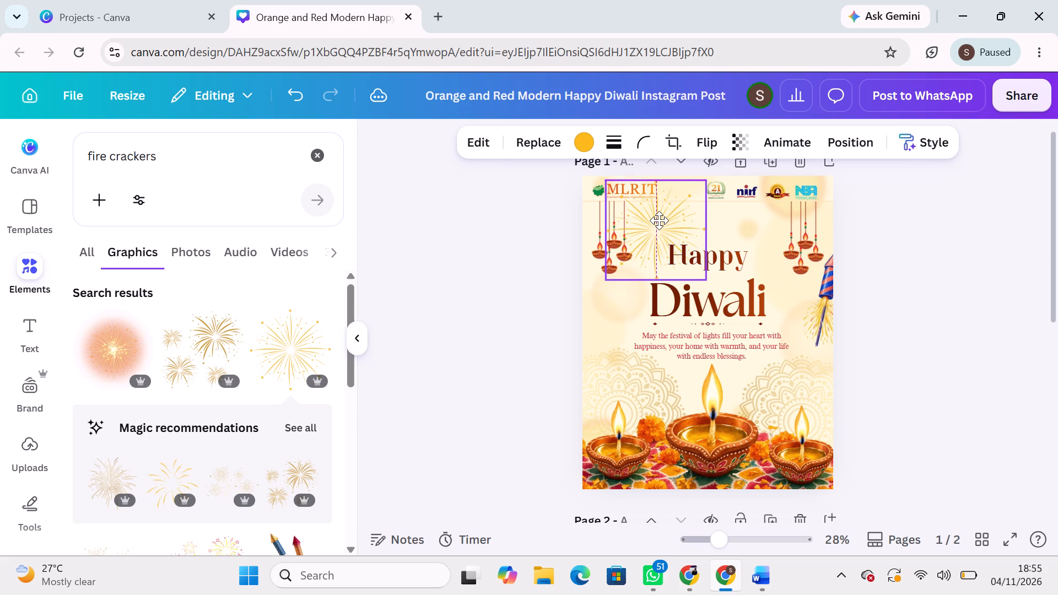
drag(659, 220, 658, 220)
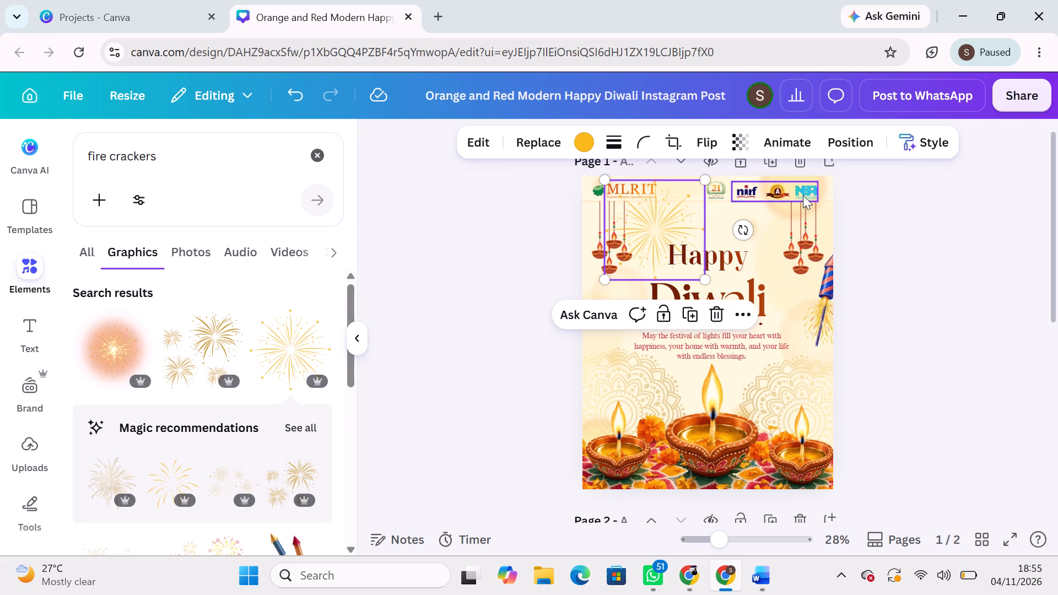
click(926, 217)
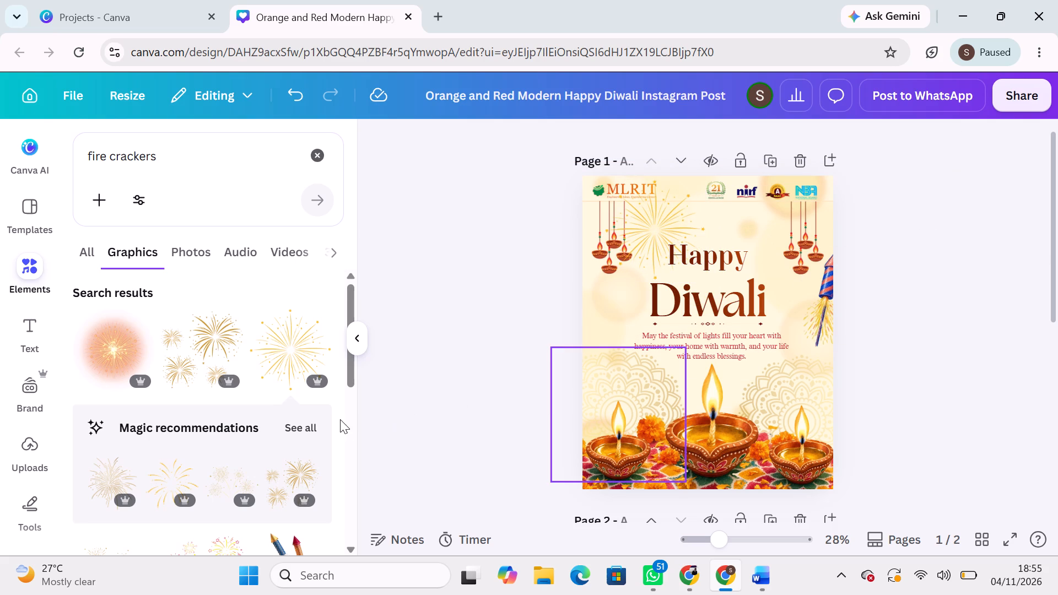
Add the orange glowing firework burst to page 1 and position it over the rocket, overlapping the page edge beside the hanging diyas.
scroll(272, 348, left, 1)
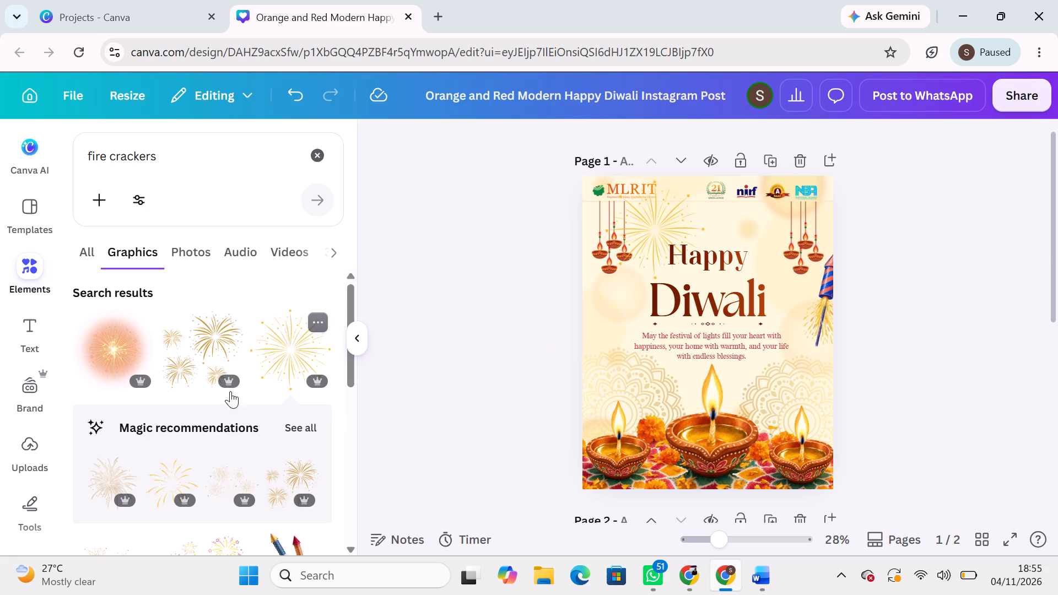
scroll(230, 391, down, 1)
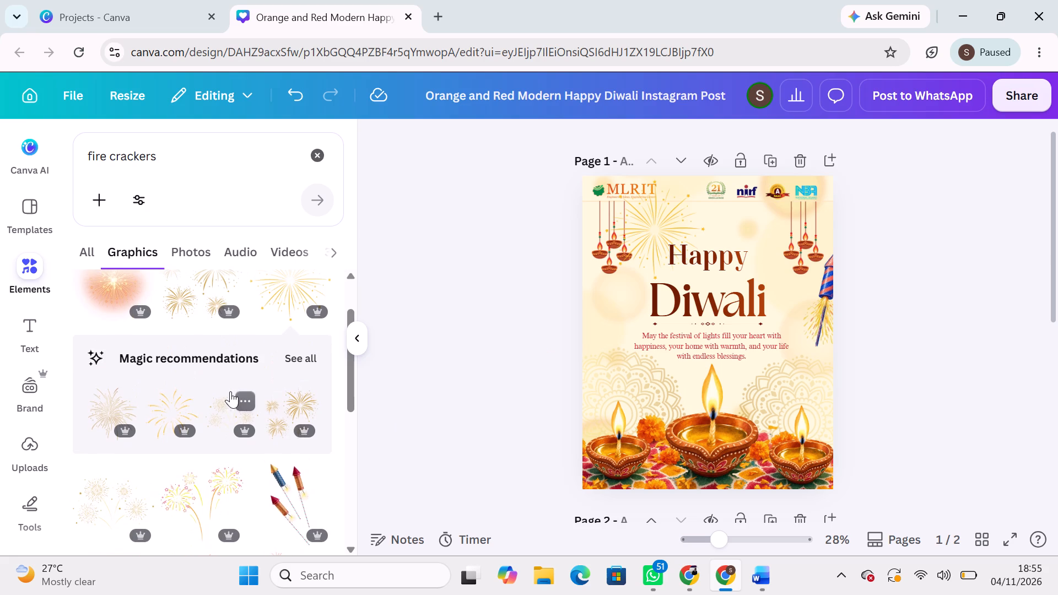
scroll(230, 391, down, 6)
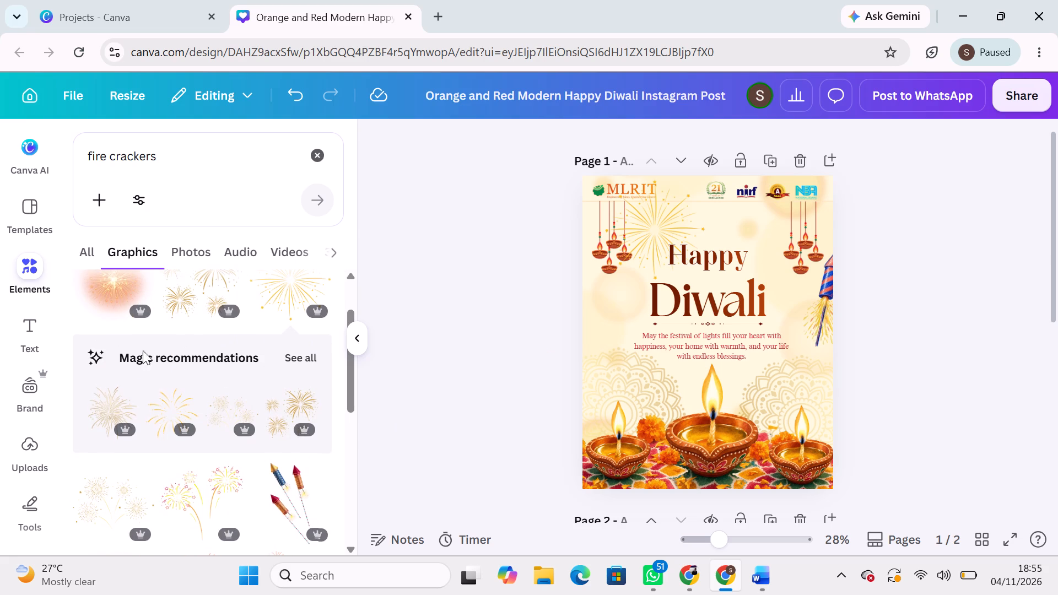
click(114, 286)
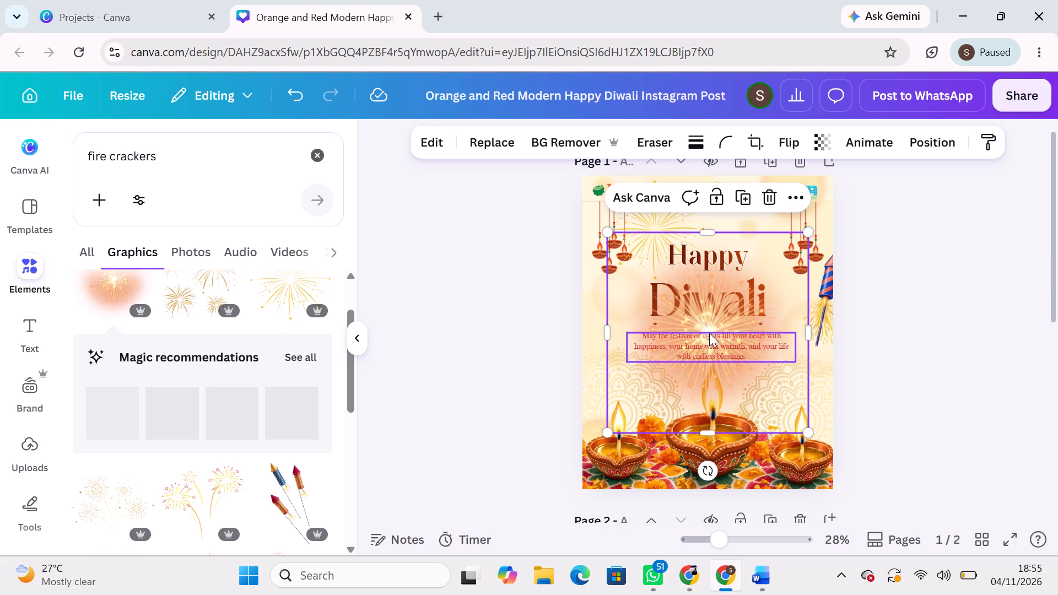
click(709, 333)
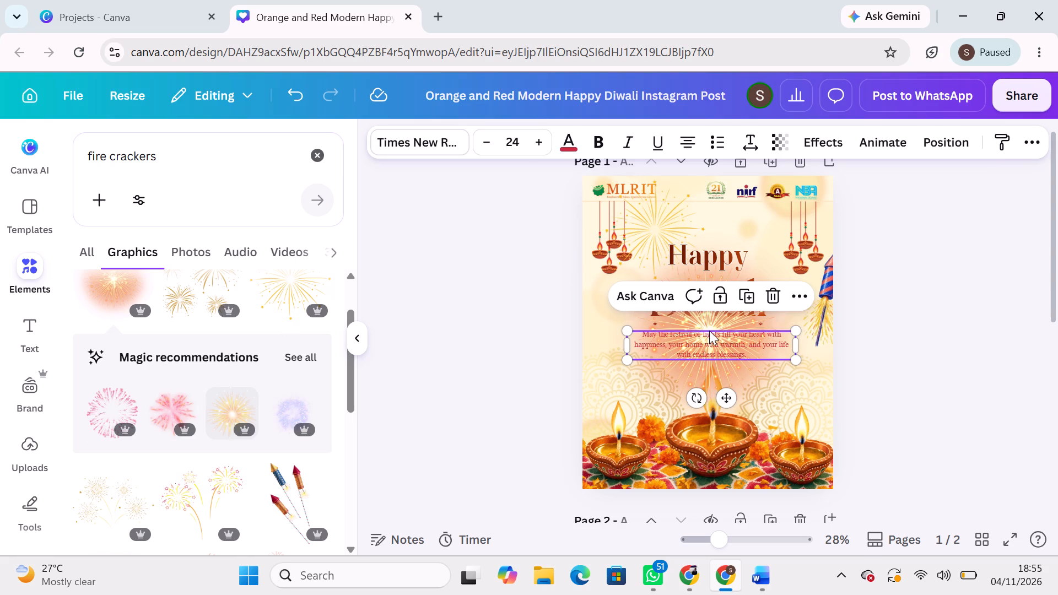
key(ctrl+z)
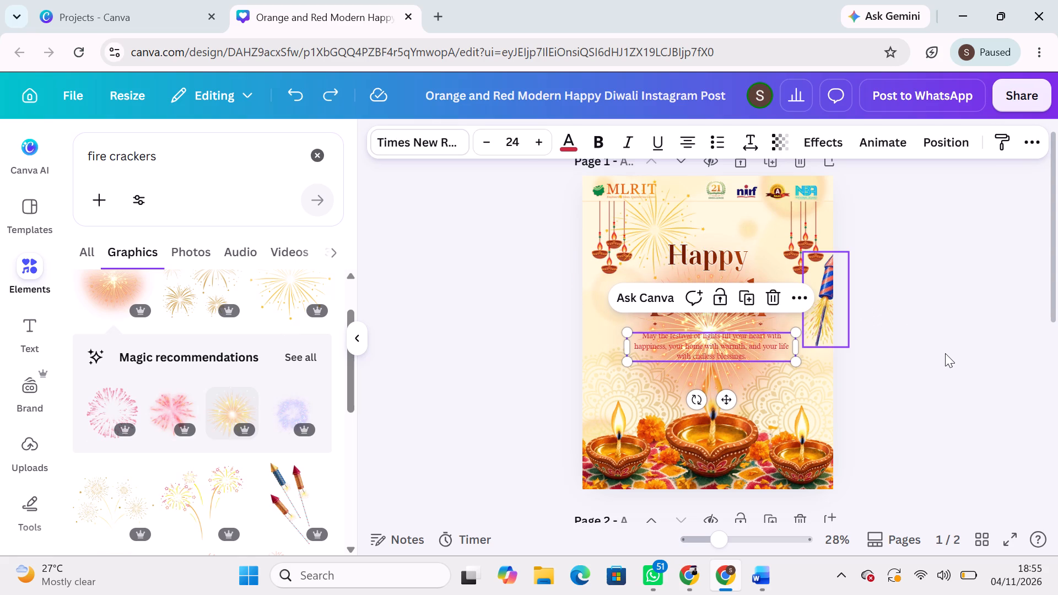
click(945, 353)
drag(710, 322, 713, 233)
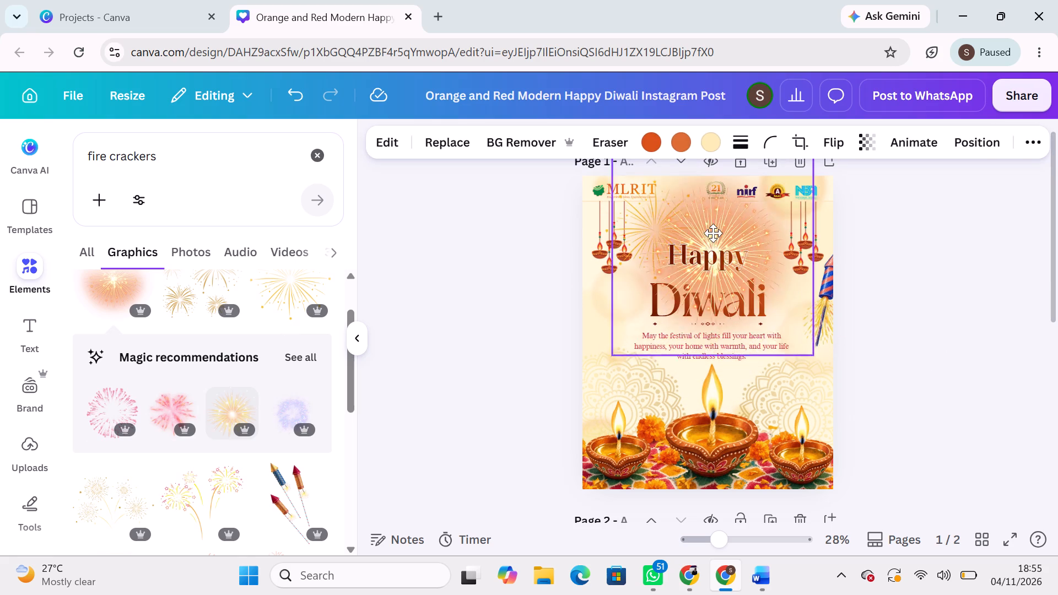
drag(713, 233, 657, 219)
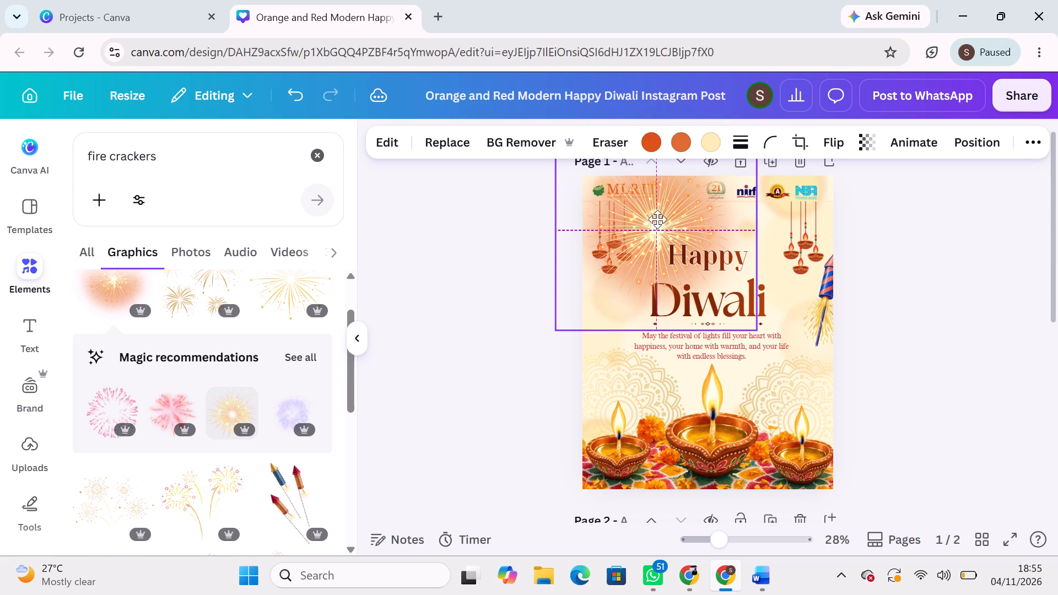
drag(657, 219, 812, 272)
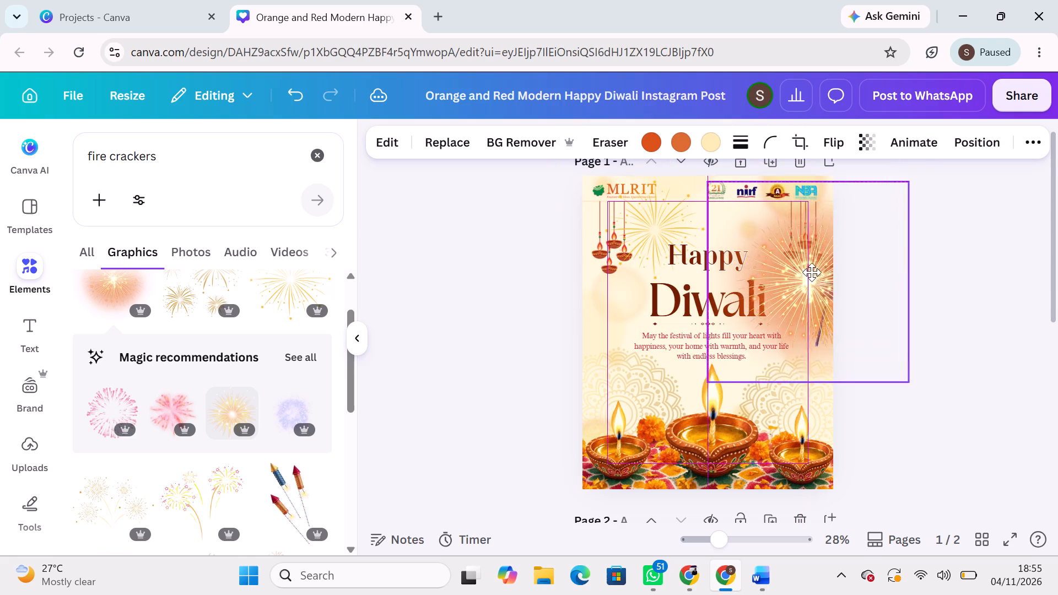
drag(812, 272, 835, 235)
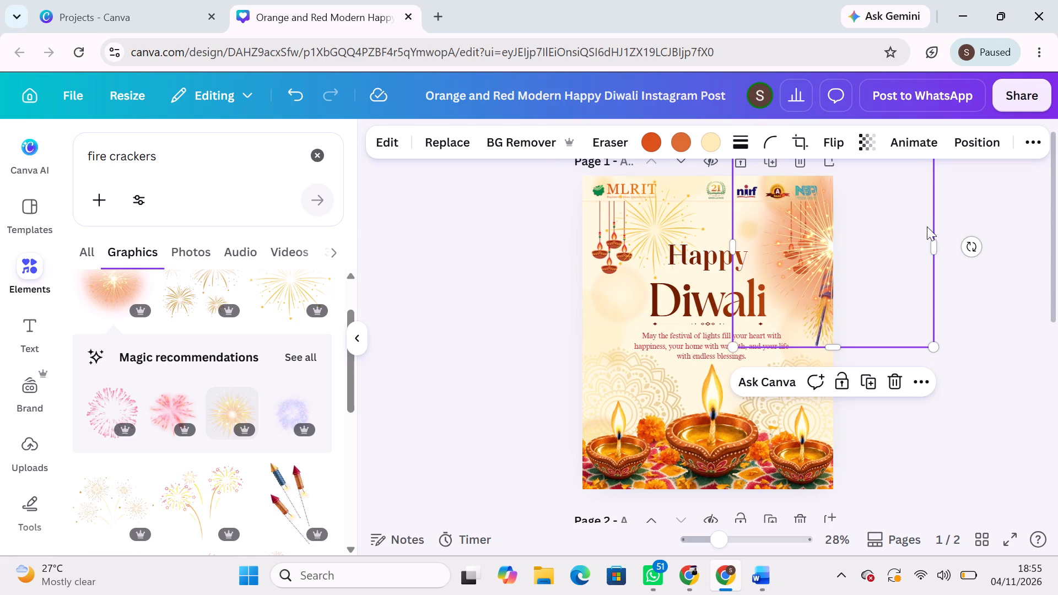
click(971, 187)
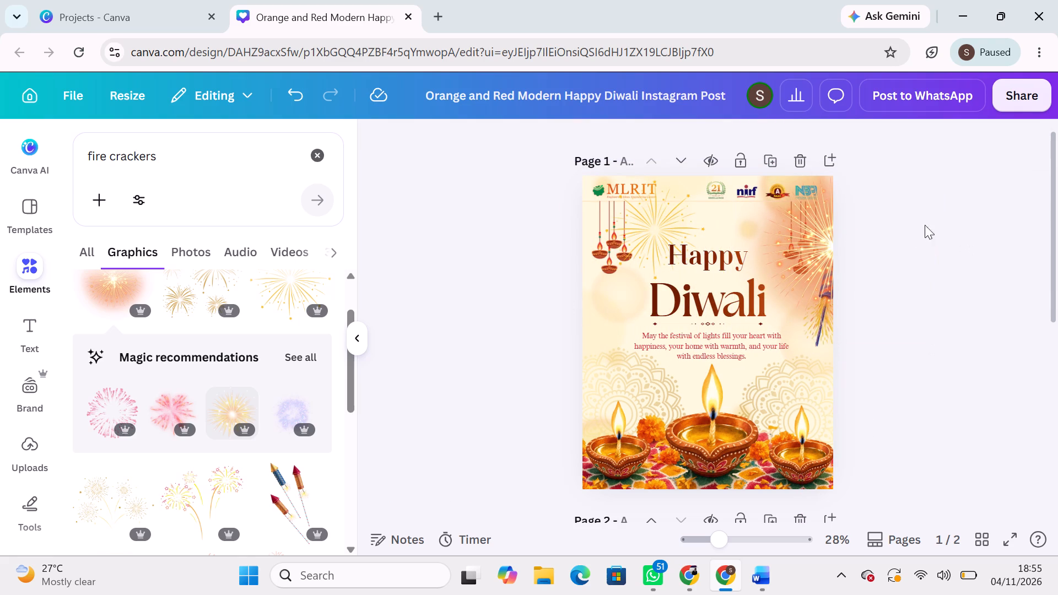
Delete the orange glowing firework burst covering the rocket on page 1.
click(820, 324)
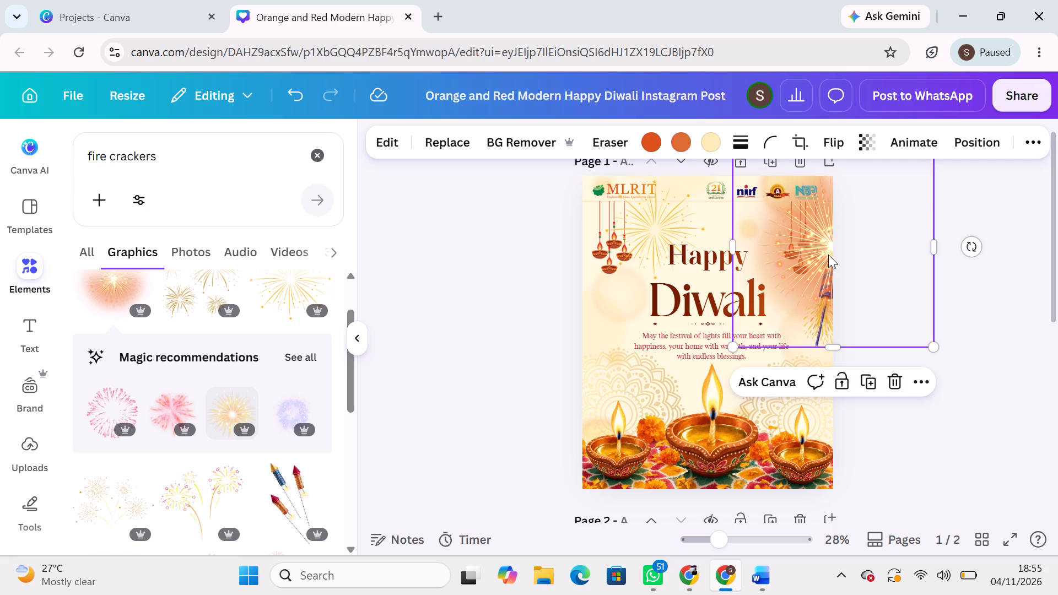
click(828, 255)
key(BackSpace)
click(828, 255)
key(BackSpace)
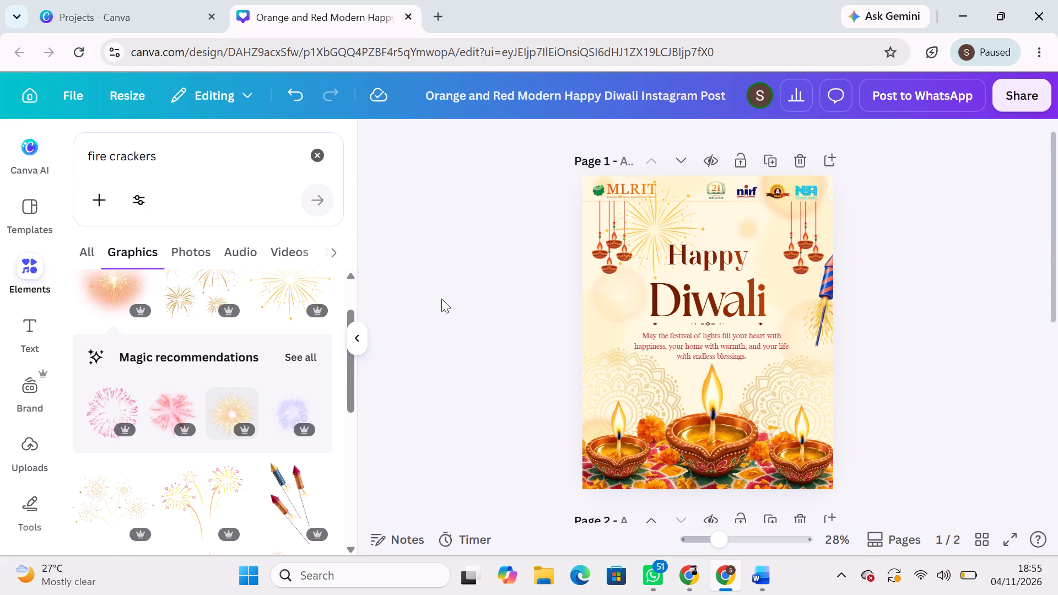
Add the orange sky lantern graphic to page 1, shrink it to a small size, and place it to the left of "Diwali".
scroll(248, 315, down, 1)
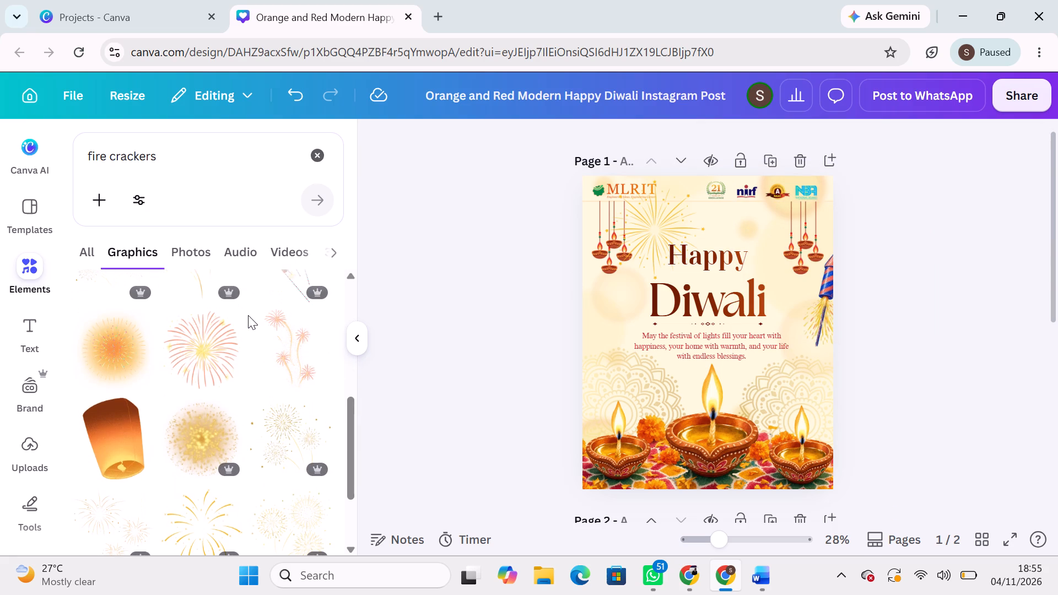
click(132, 458)
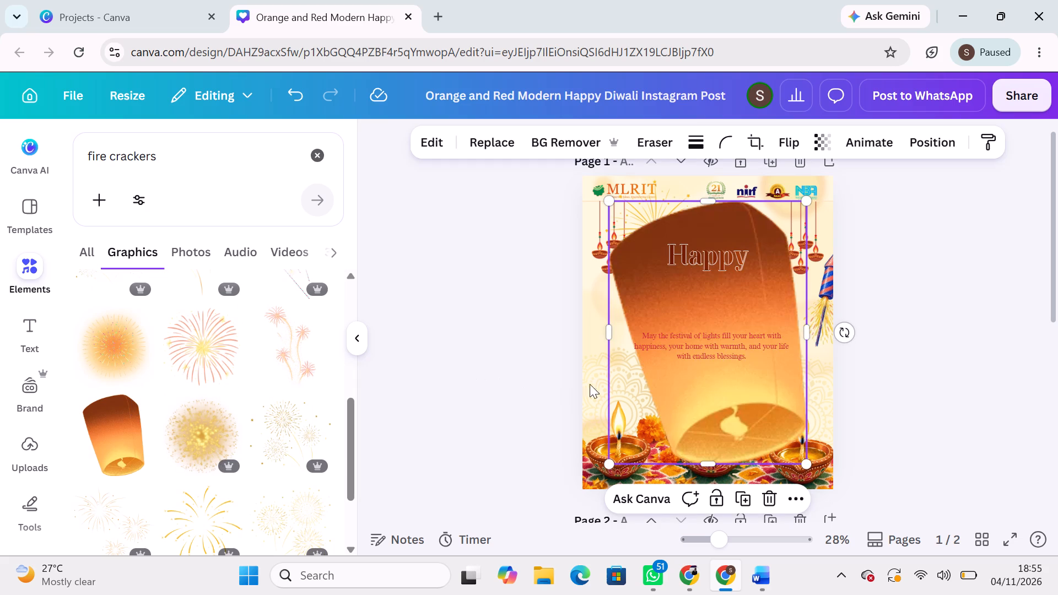
drag(804, 200, 757, 243)
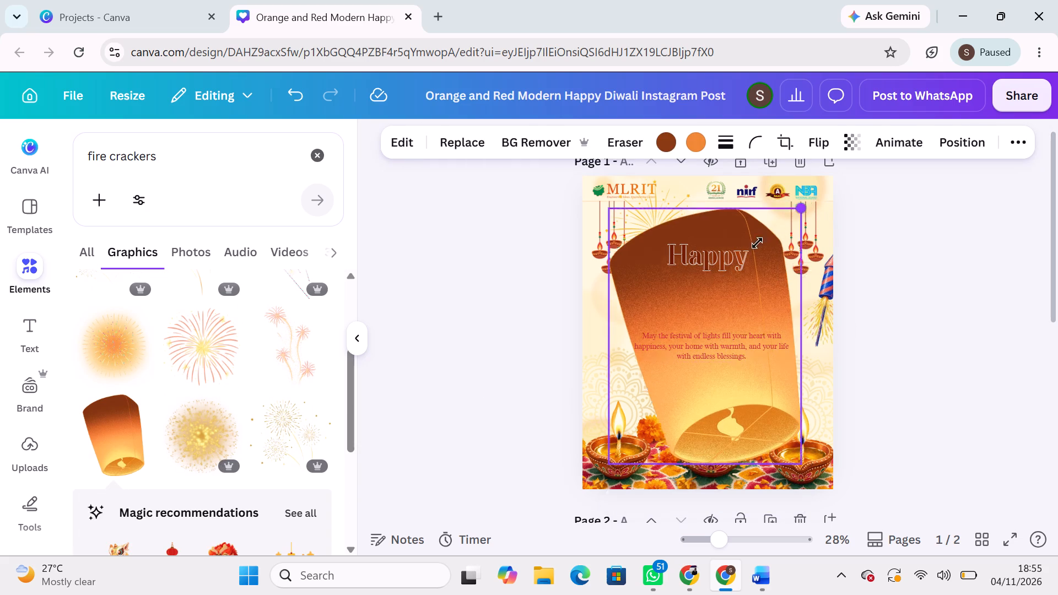
drag(757, 243, 636, 442)
drag(622, 456, 614, 404)
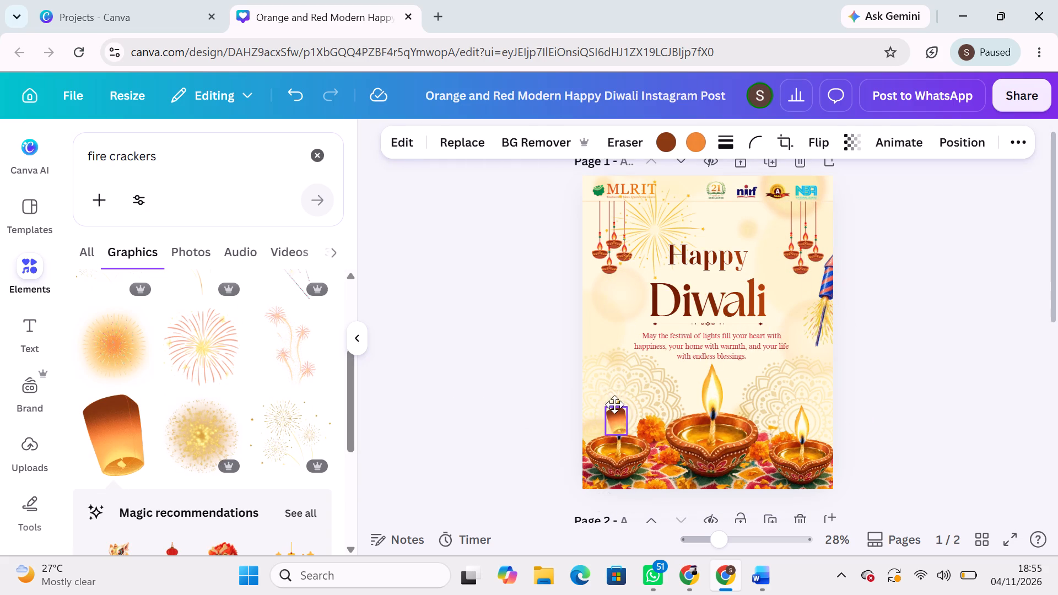
drag(614, 404, 603, 308)
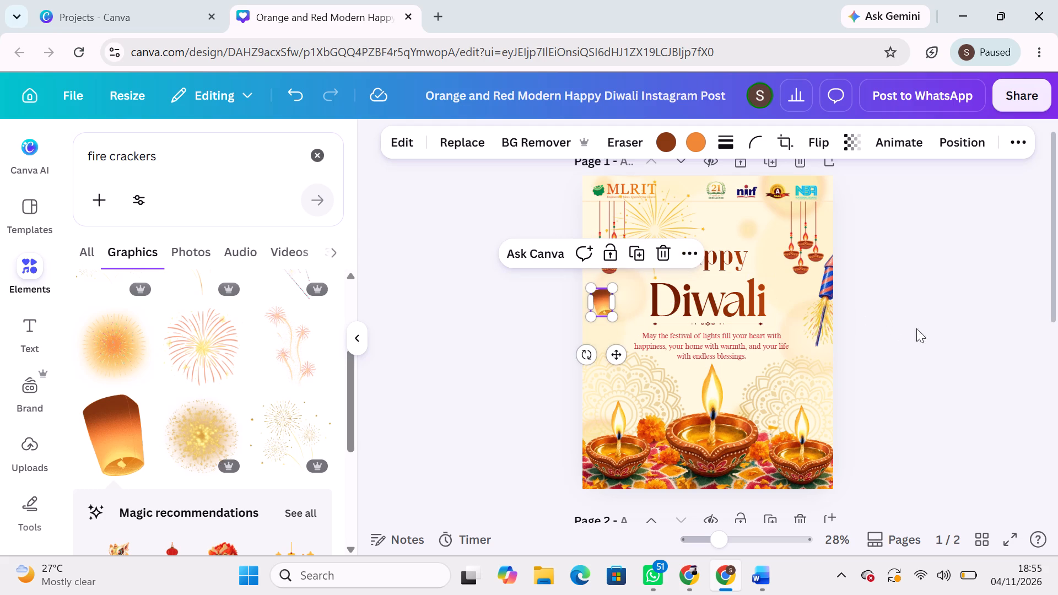
click(938, 331)
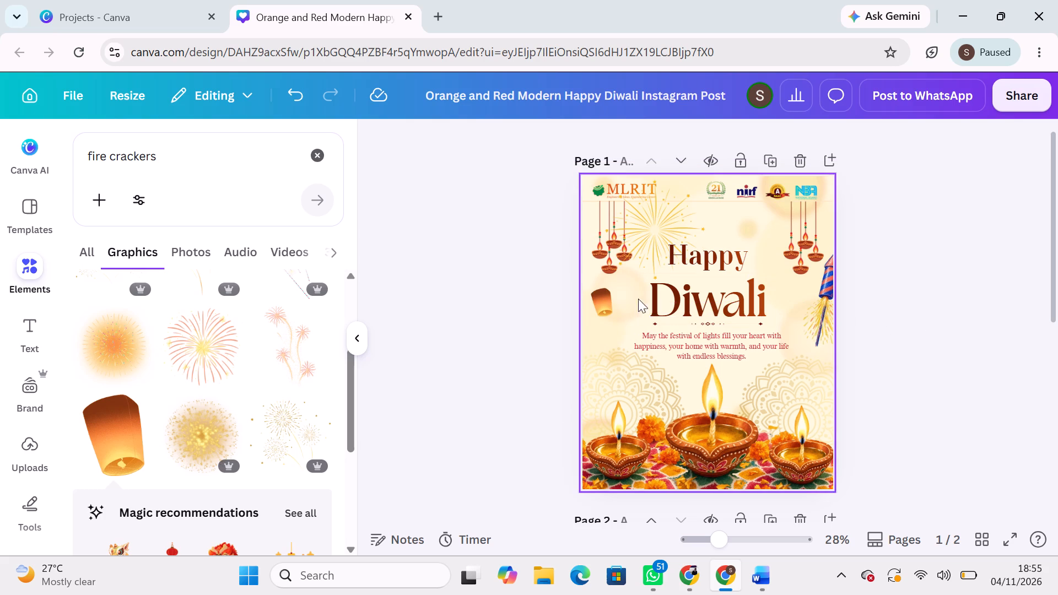
Move the small sky lantern up below the nirf logo, just above the end of "Happy" and beside the rocket-side hanging diyas.
drag(606, 296, 759, 212)
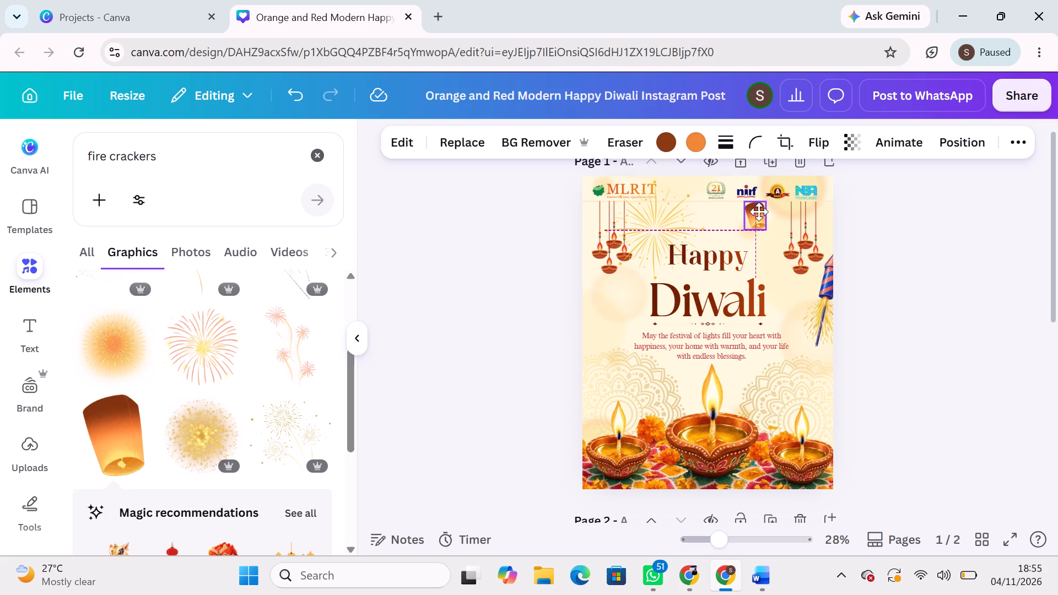
drag(759, 212, 731, 219)
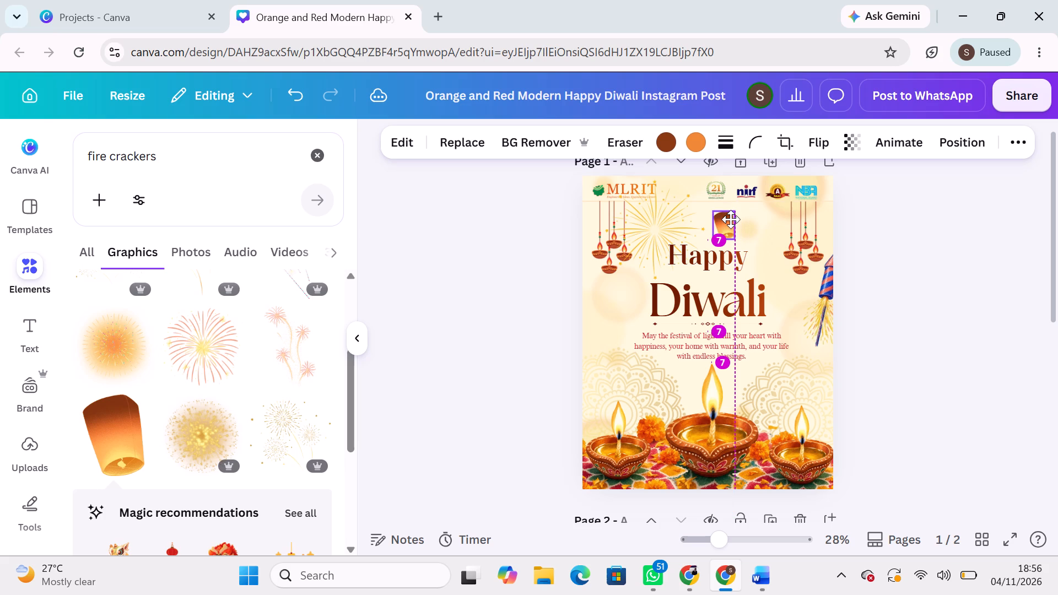
drag(731, 219, 747, 215)
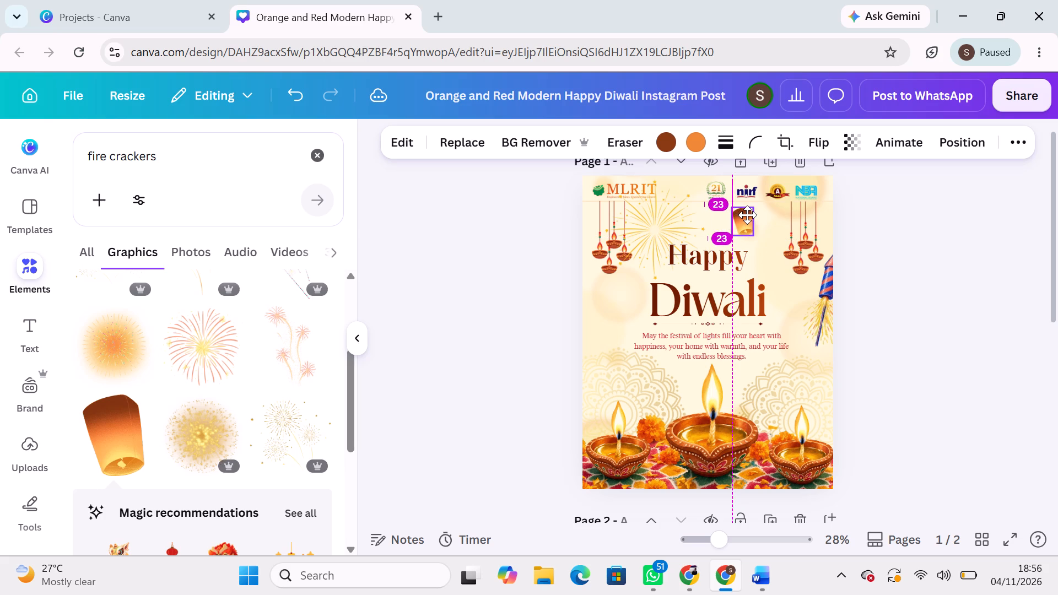
drag(747, 215, 748, 215)
click(950, 264)
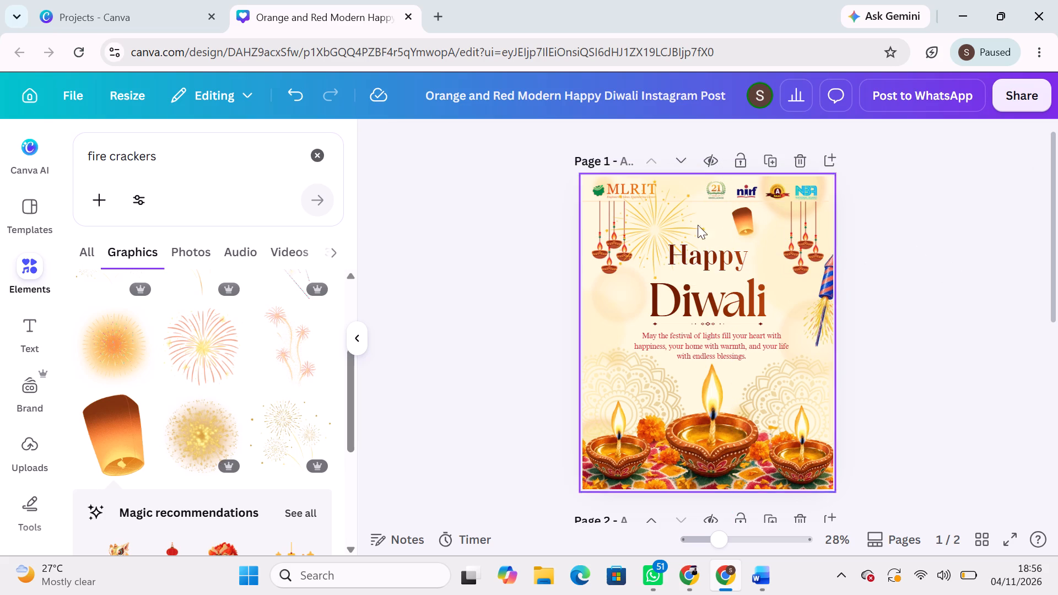
Move the golden firework burst on page 1 from above "Happy" down beside "Diwali", overlapping the page edge below the hanging diyas.
click(662, 223)
drag(662, 223, 619, 297)
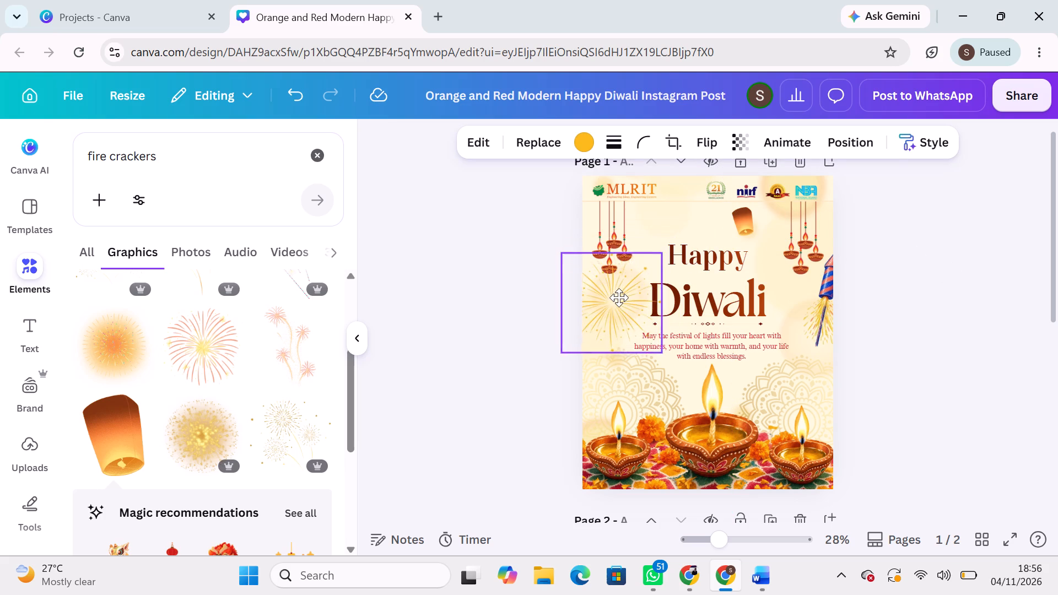
drag(619, 297, 611, 302)
click(863, 292)
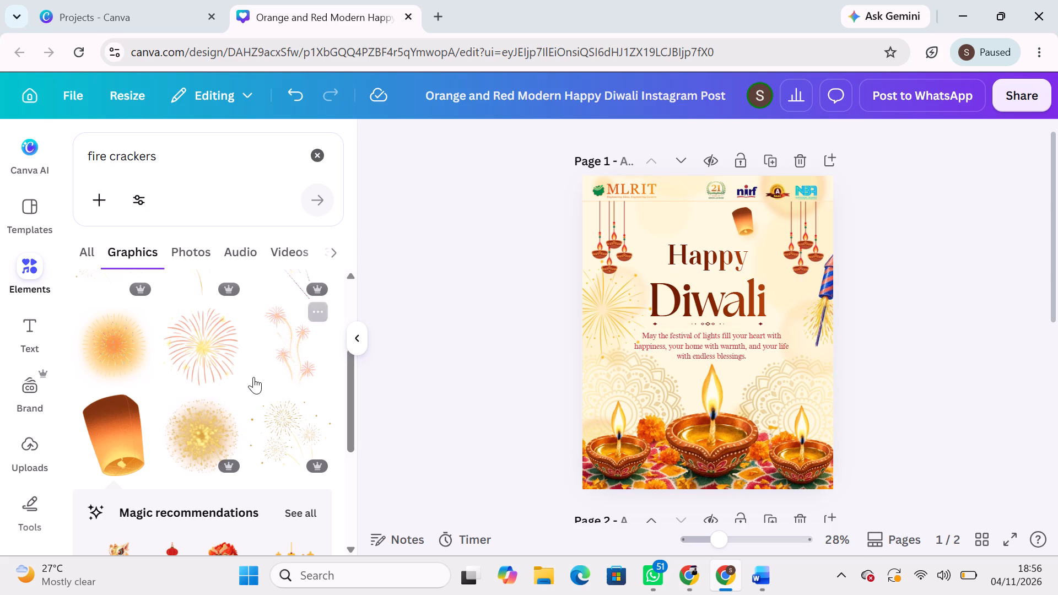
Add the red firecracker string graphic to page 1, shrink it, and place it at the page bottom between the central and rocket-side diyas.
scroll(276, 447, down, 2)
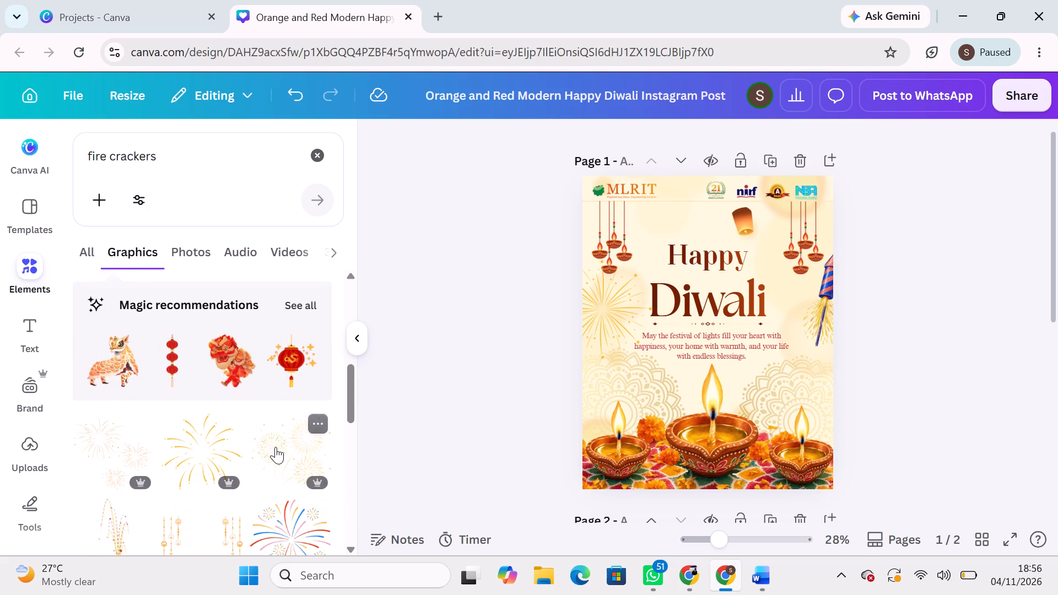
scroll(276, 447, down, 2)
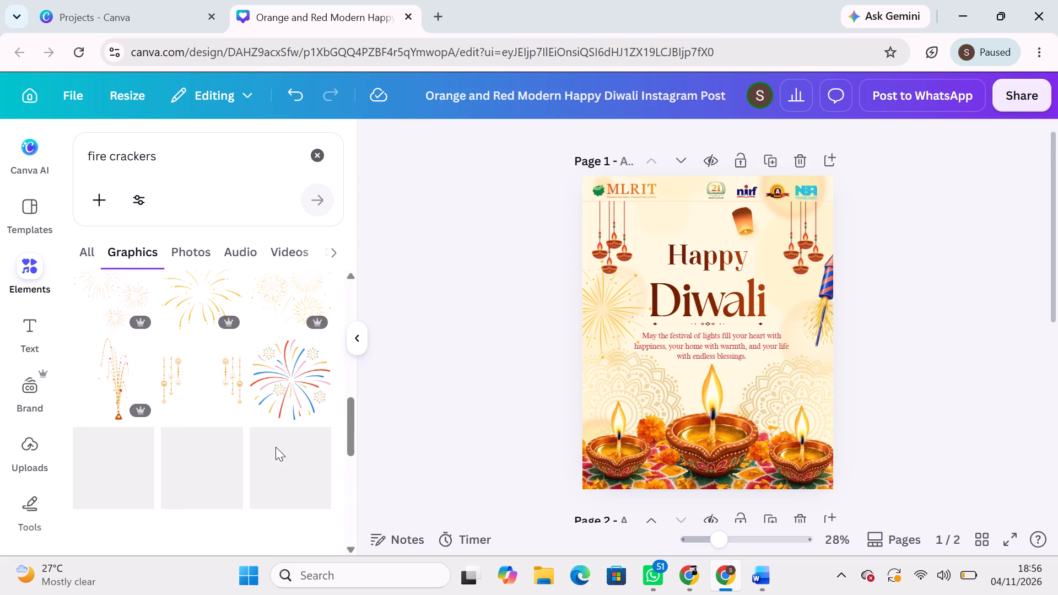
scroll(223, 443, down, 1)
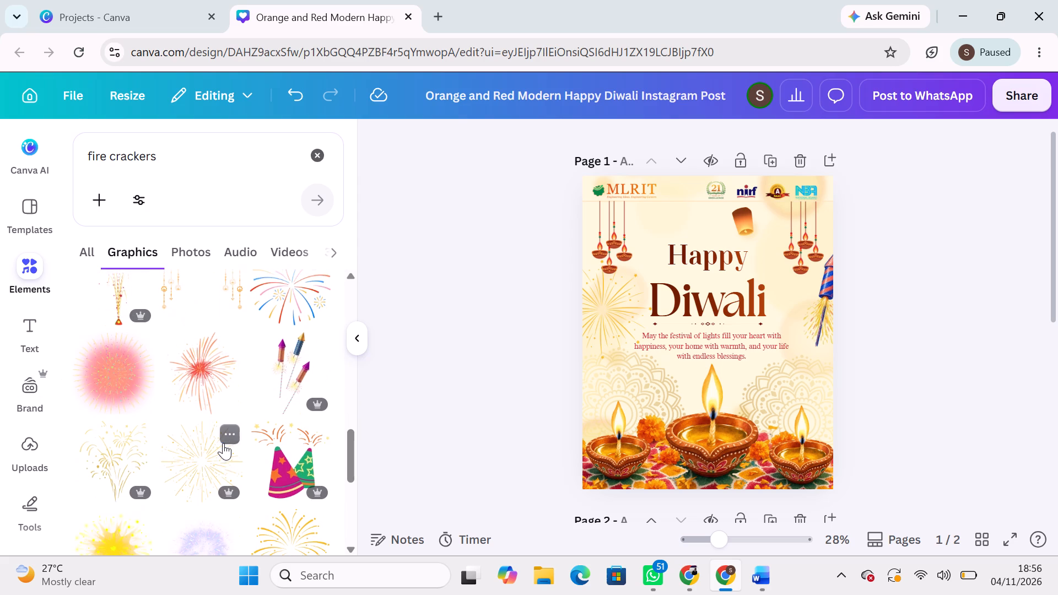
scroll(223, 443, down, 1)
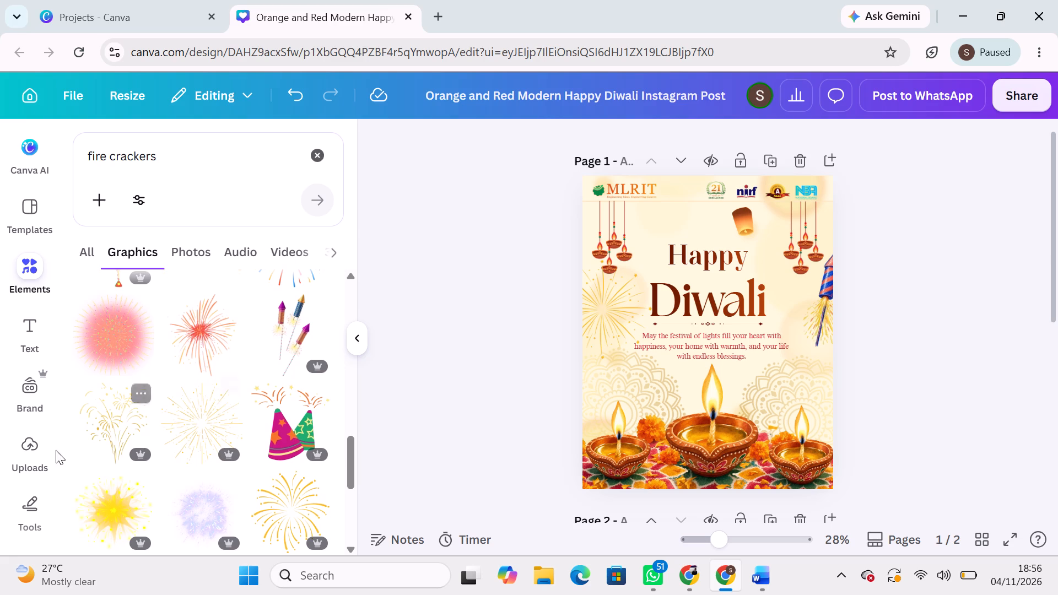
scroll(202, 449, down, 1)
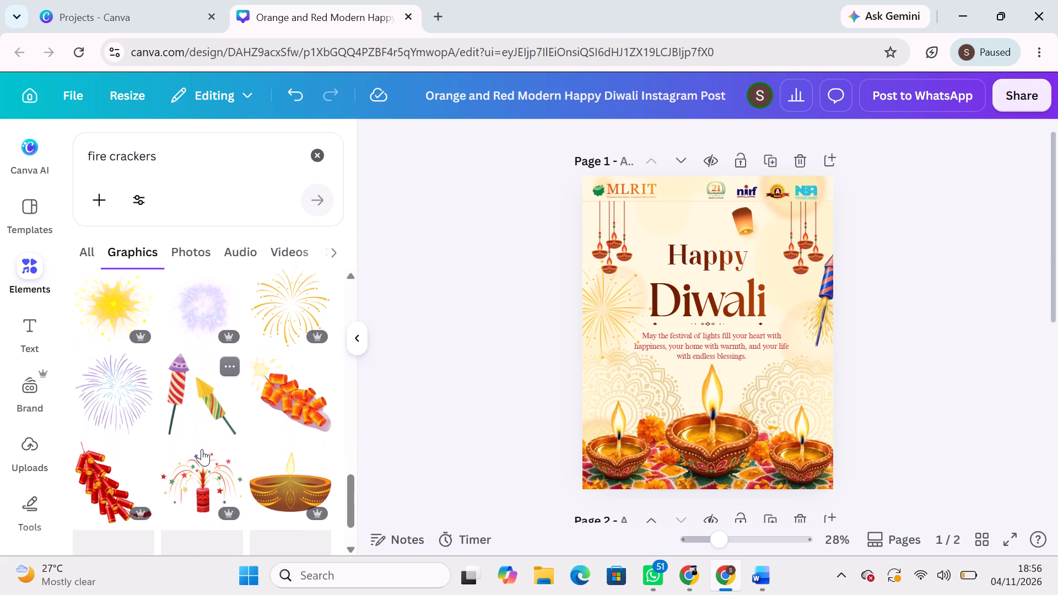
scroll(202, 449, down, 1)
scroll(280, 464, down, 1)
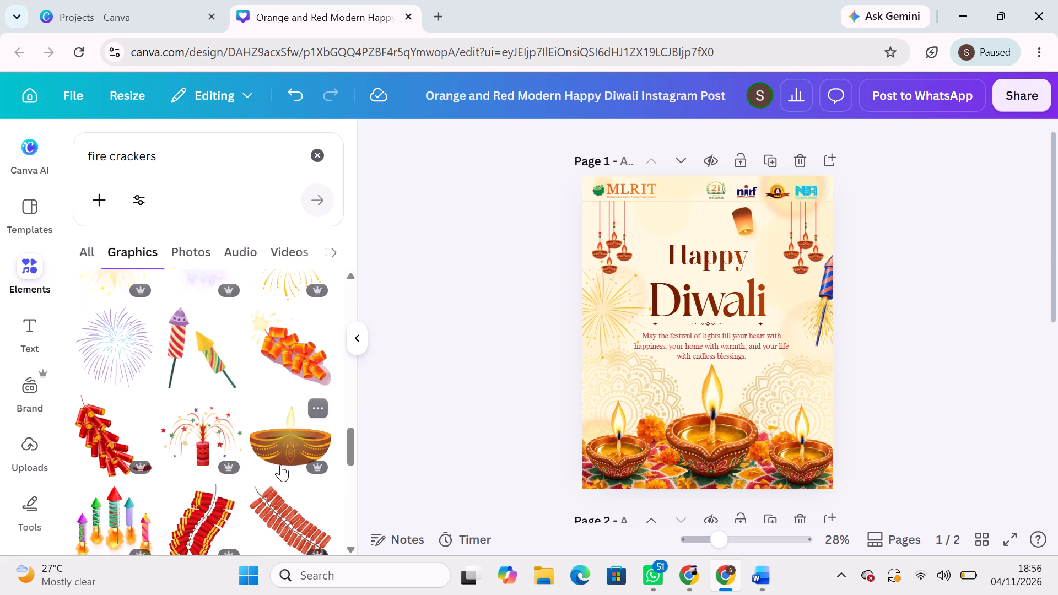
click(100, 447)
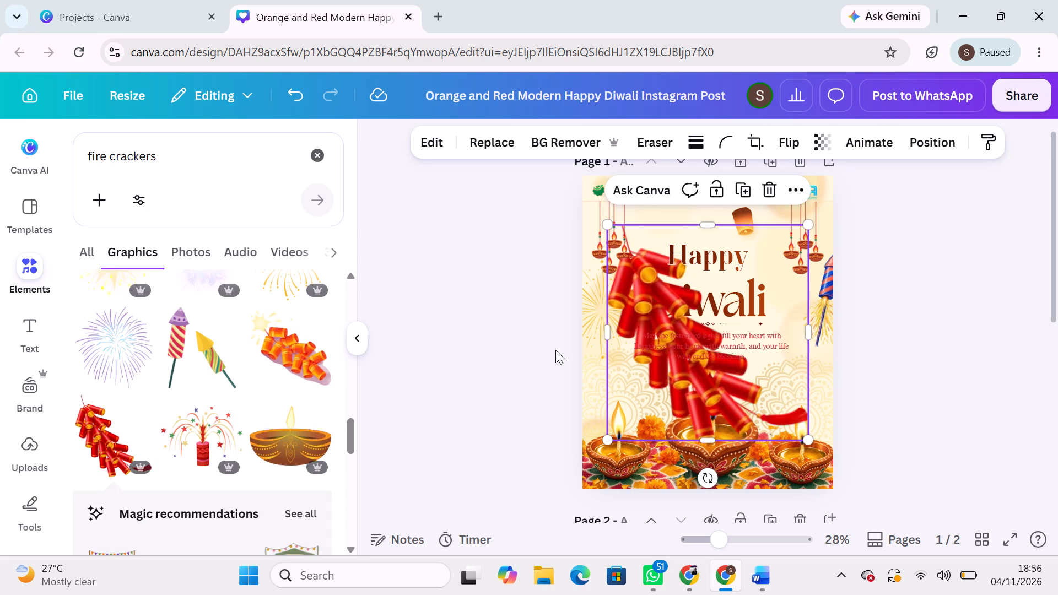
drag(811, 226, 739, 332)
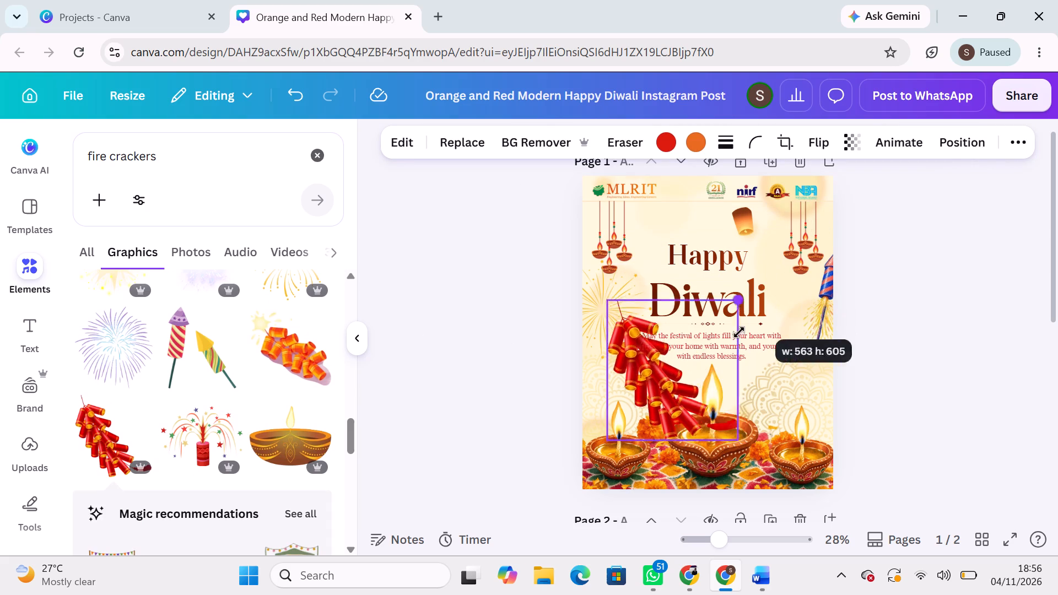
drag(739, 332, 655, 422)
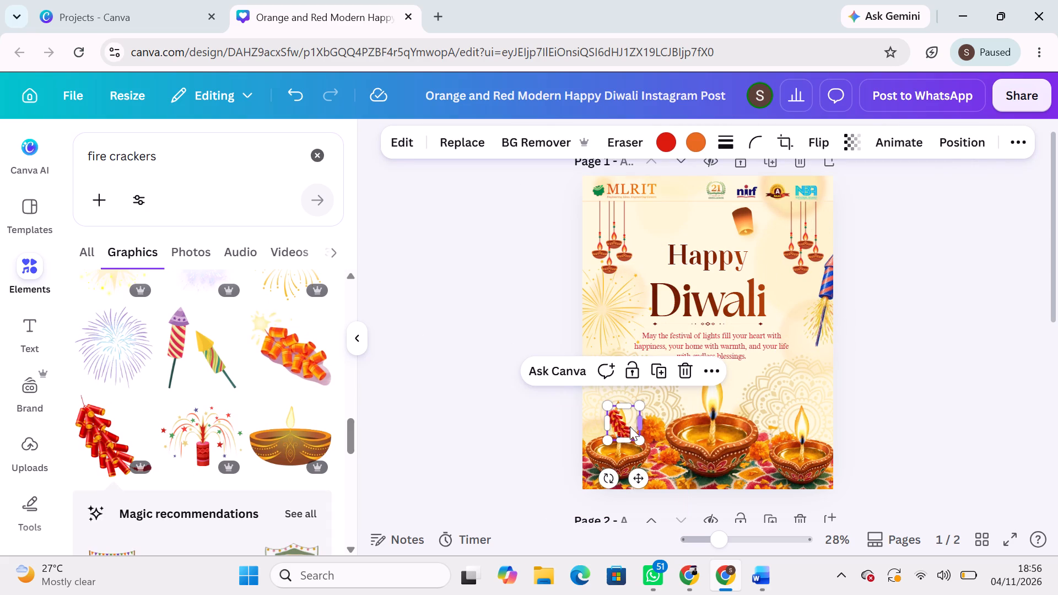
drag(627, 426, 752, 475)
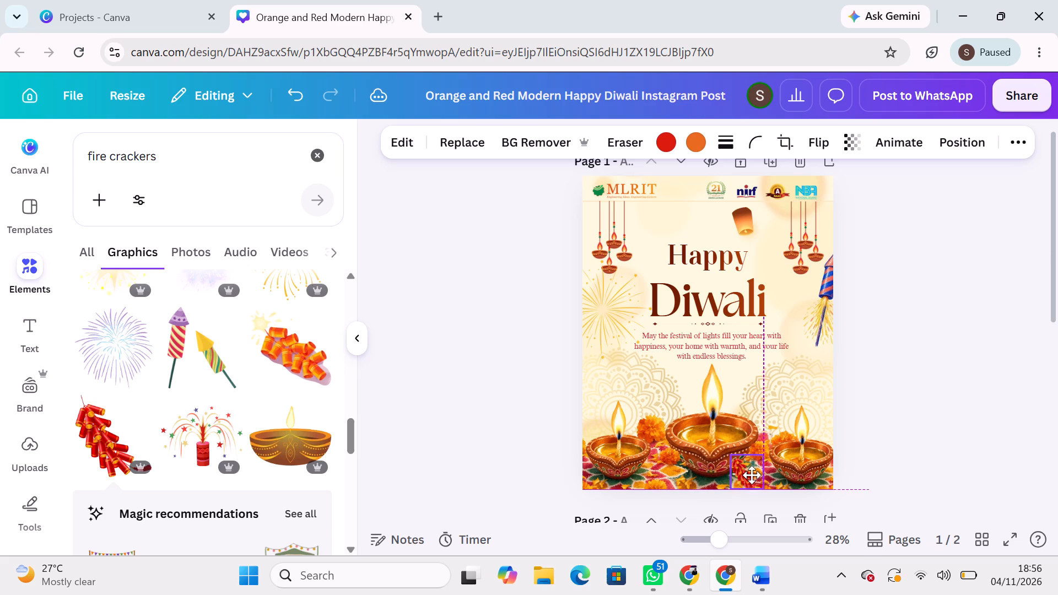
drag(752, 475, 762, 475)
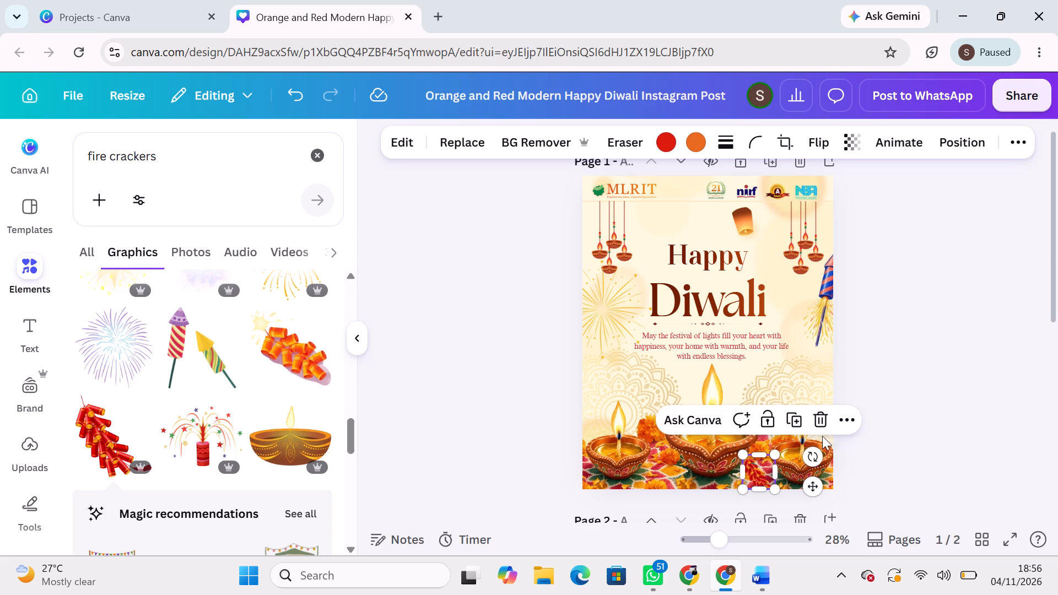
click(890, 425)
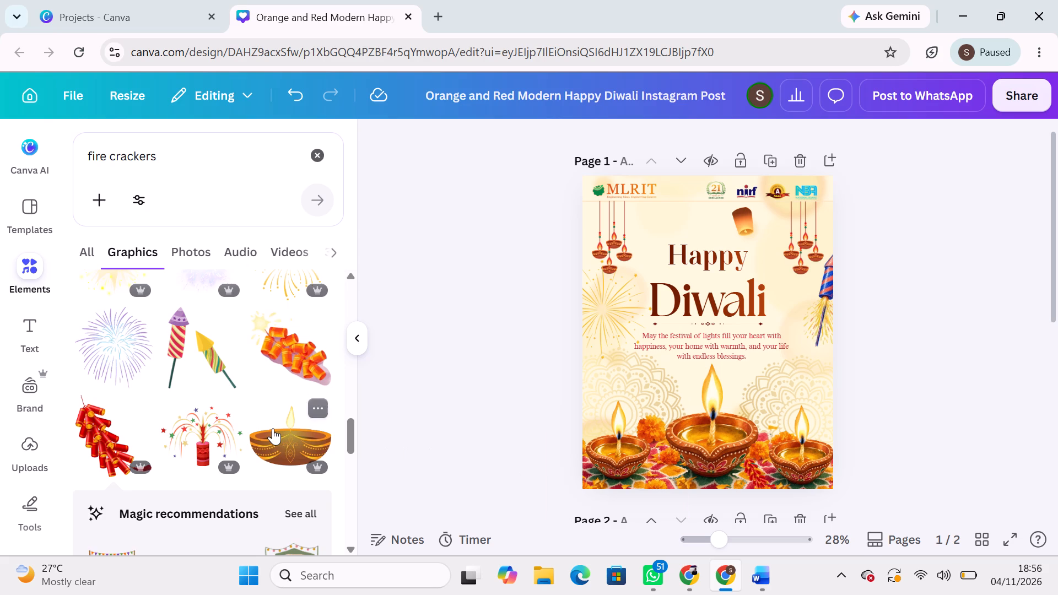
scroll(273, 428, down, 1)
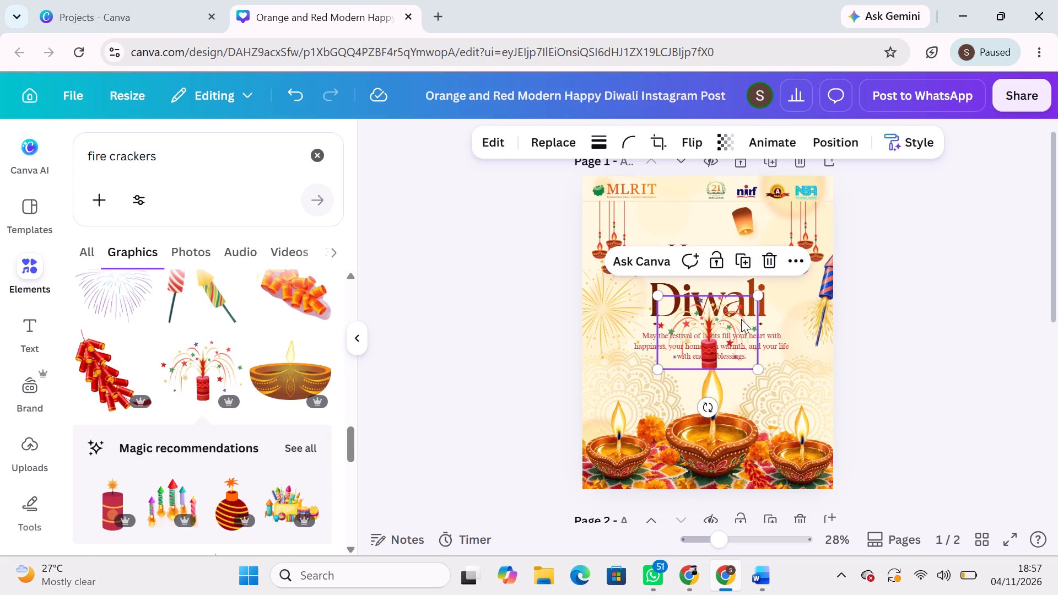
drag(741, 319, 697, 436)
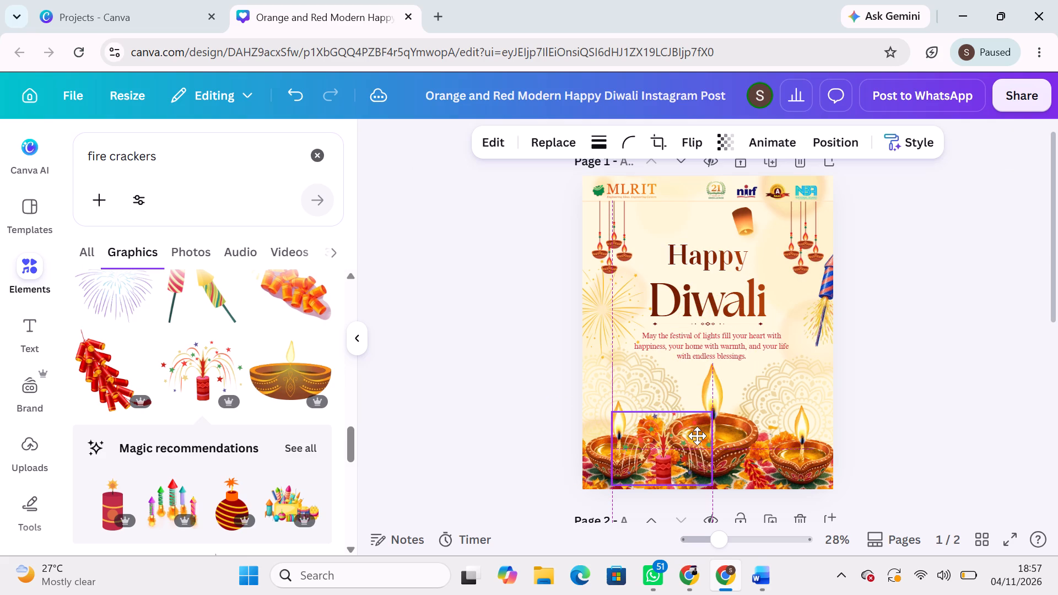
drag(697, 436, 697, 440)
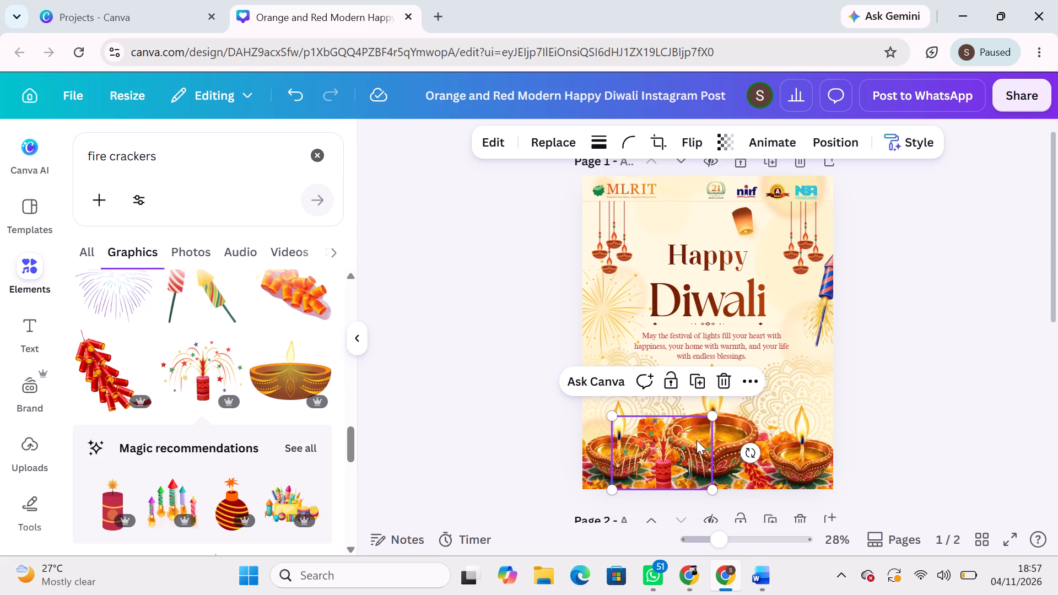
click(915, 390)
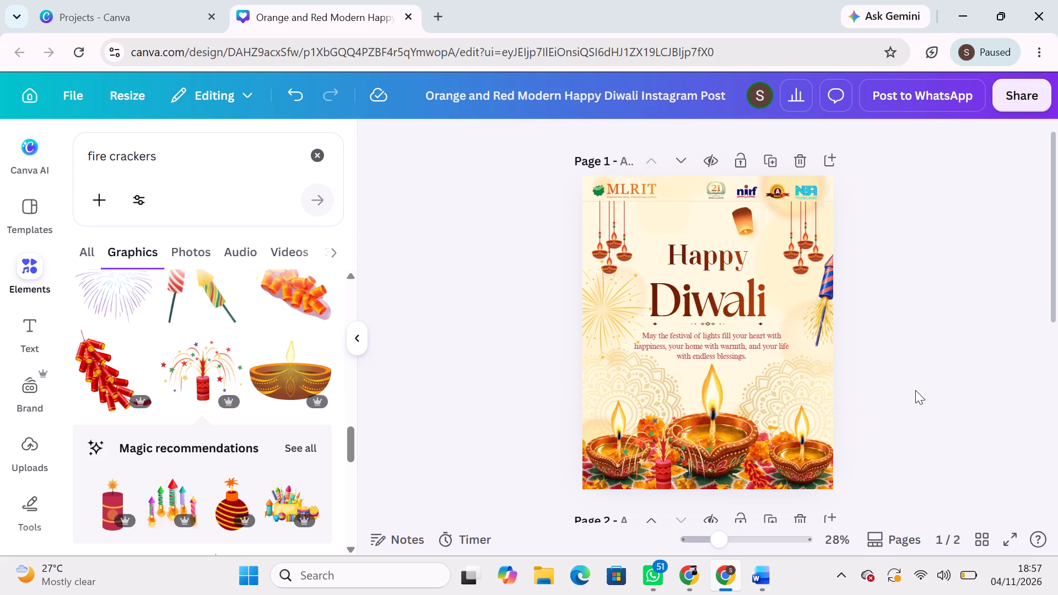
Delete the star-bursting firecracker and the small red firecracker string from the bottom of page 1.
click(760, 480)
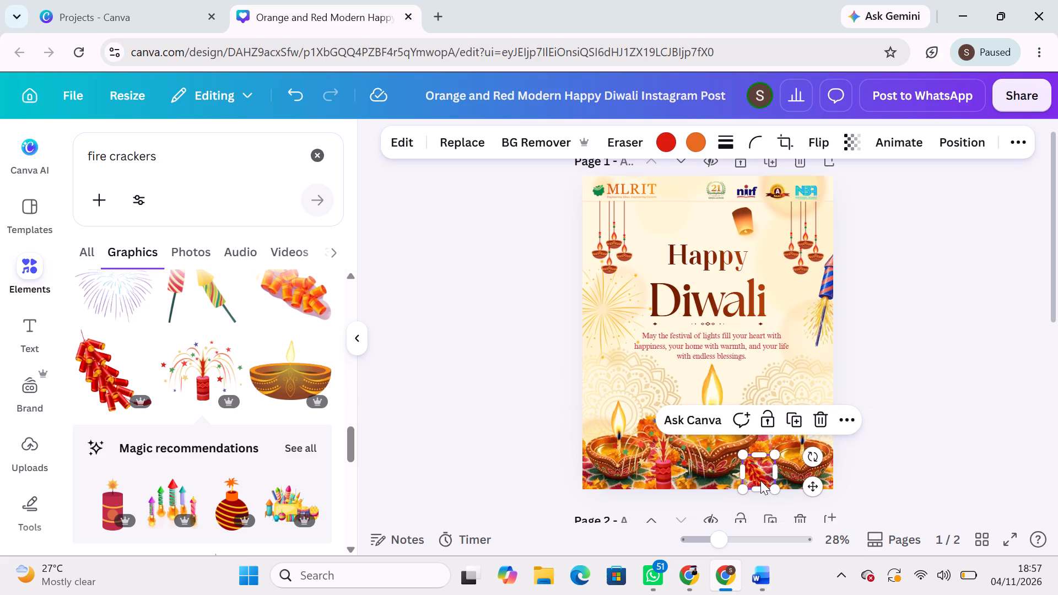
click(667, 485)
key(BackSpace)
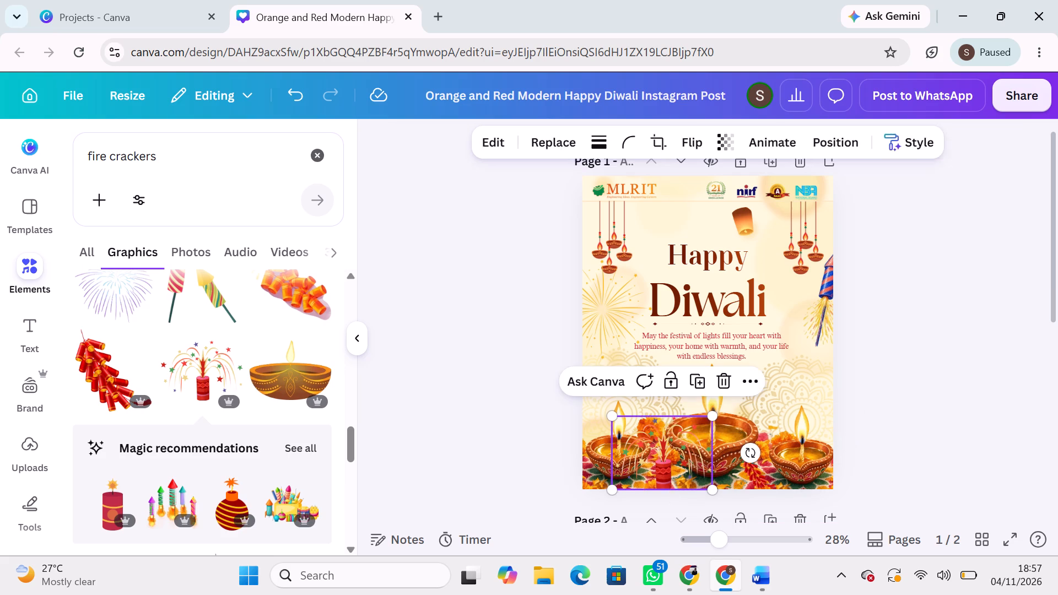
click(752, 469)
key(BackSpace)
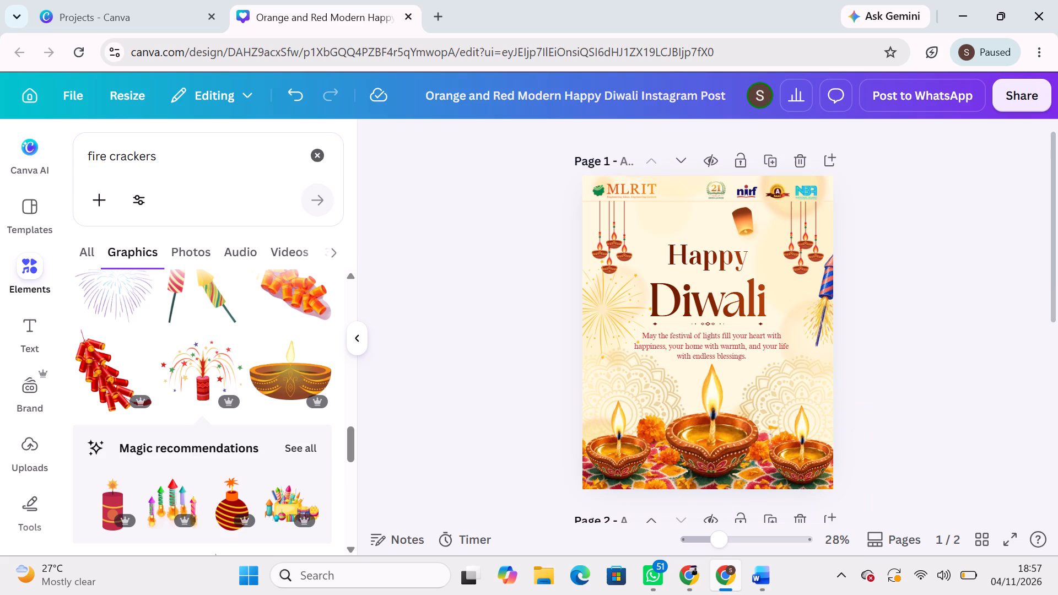
Browse the remaining "fire crackers" graphics for another decoration suited to page 1.
scroll(229, 409, down, 1)
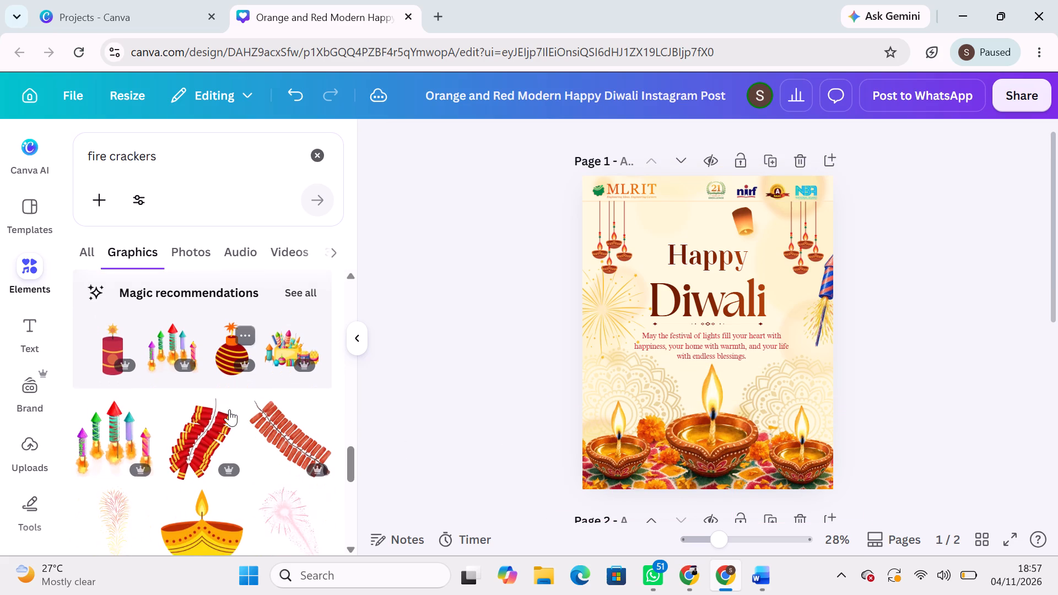
scroll(229, 409, down, 3)
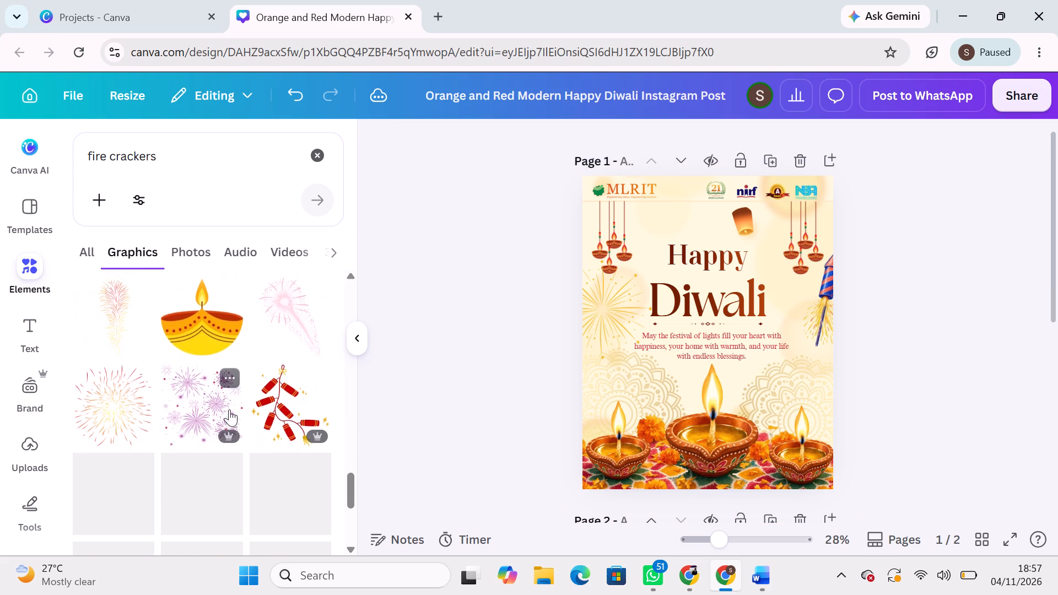
scroll(229, 409, down, 1)
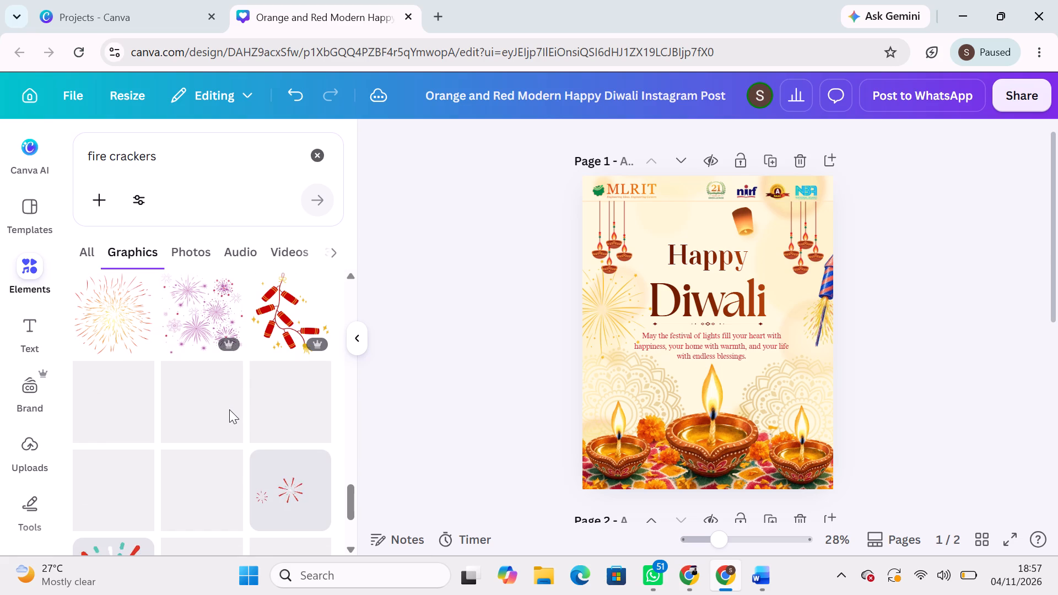
scroll(229, 409, down, 1)
scroll(229, 409, up, 1)
scroll(229, 409, down, 1)
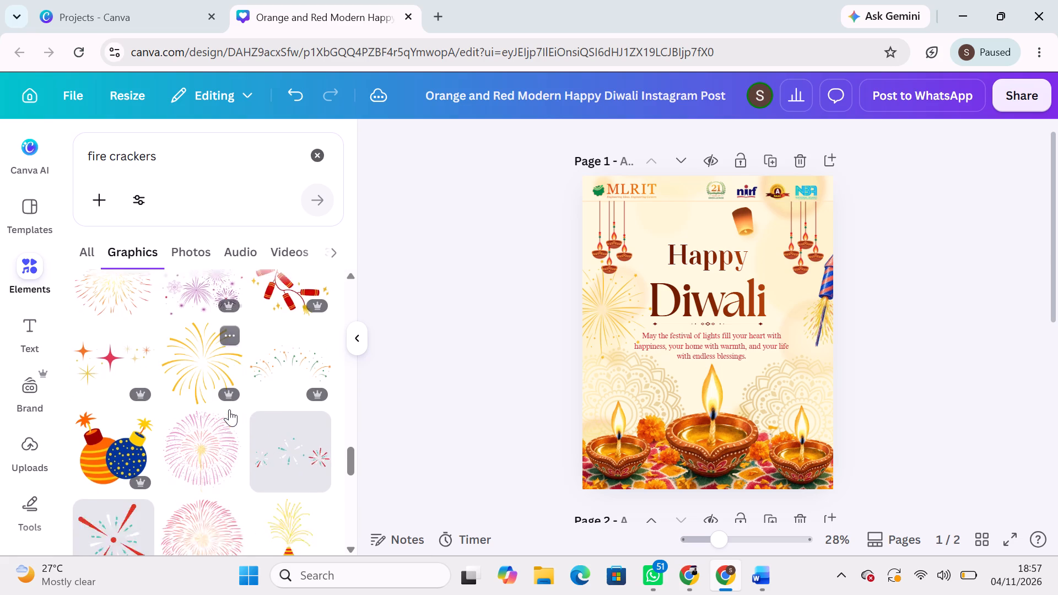
scroll(229, 409, down, 3)
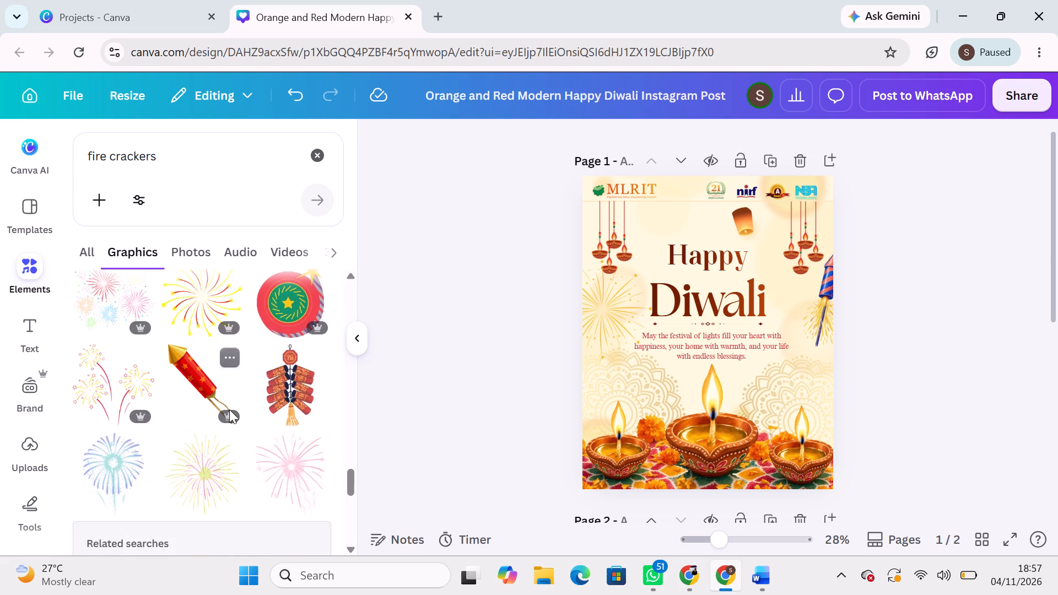
scroll(229, 409, down, 3)
scroll(229, 409, up, 2)
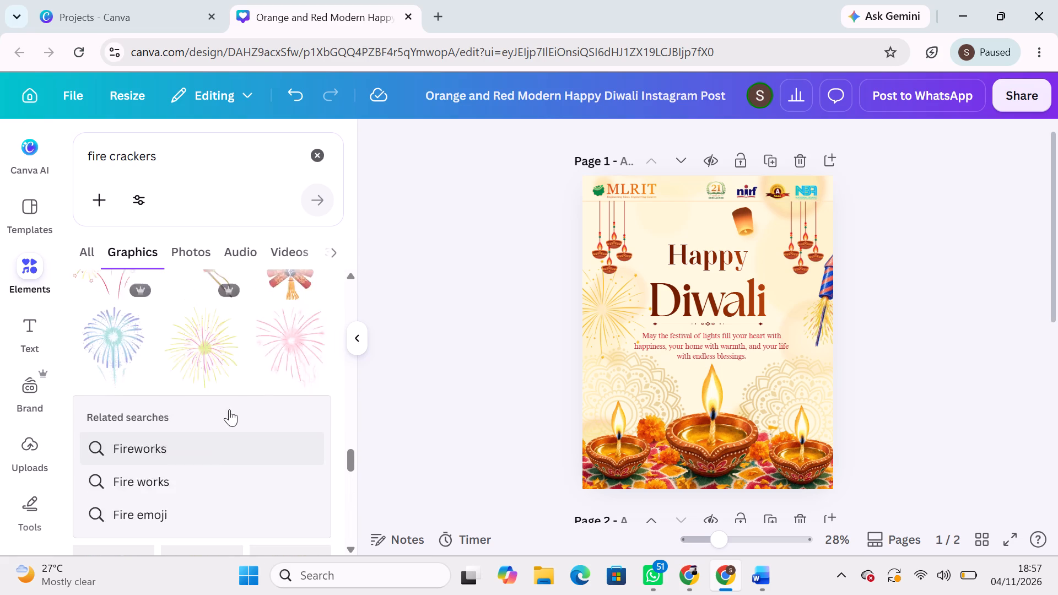
scroll(229, 409, up, 5)
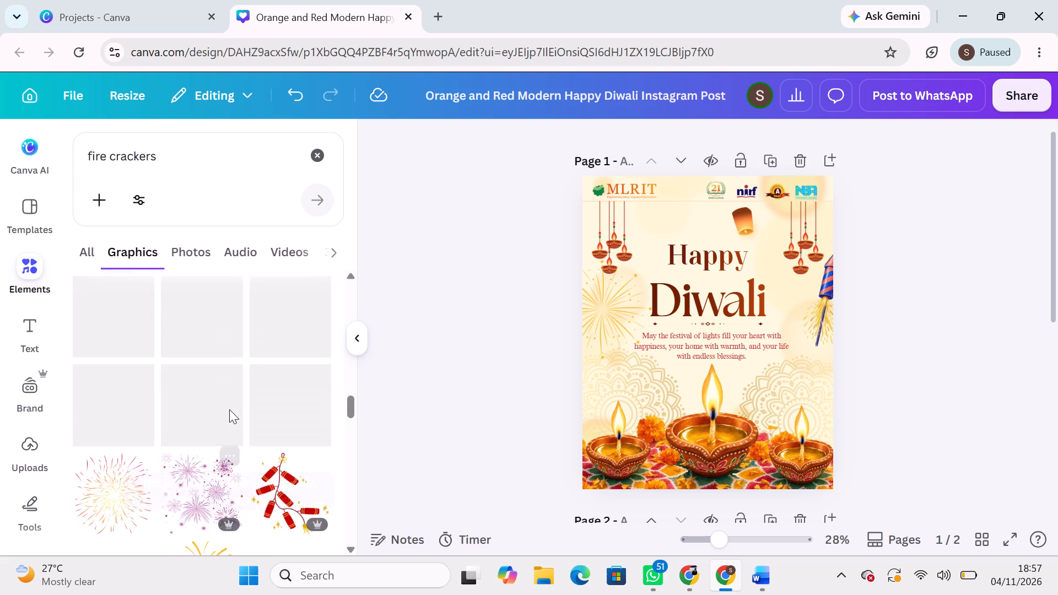
scroll(229, 409, up, 3)
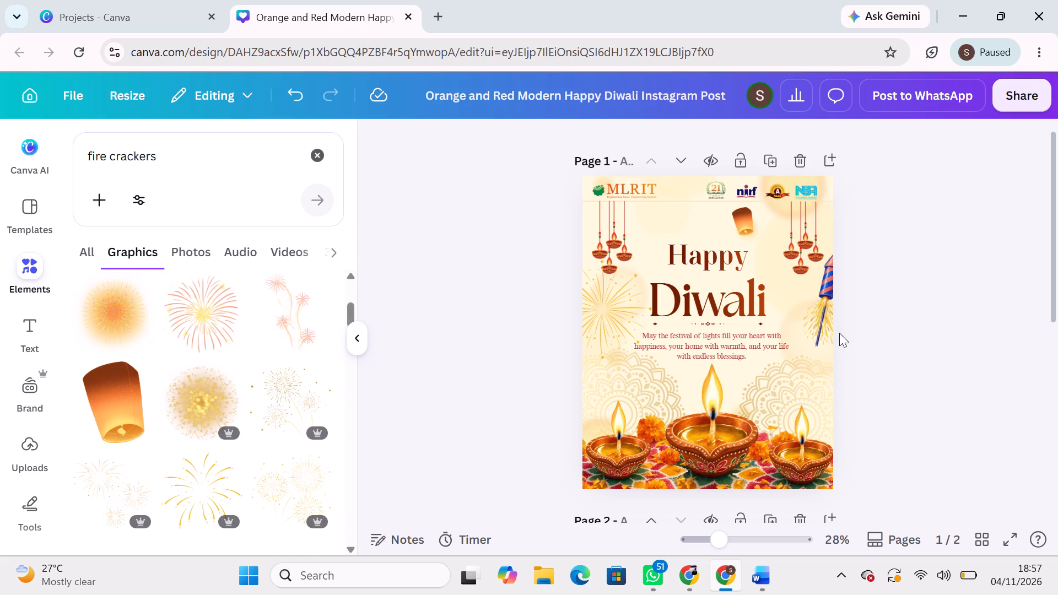
Delete page 2 with the golden mandala Happy Diwali design and add a new blank page in its place.
scroll(940, 337, down, 3)
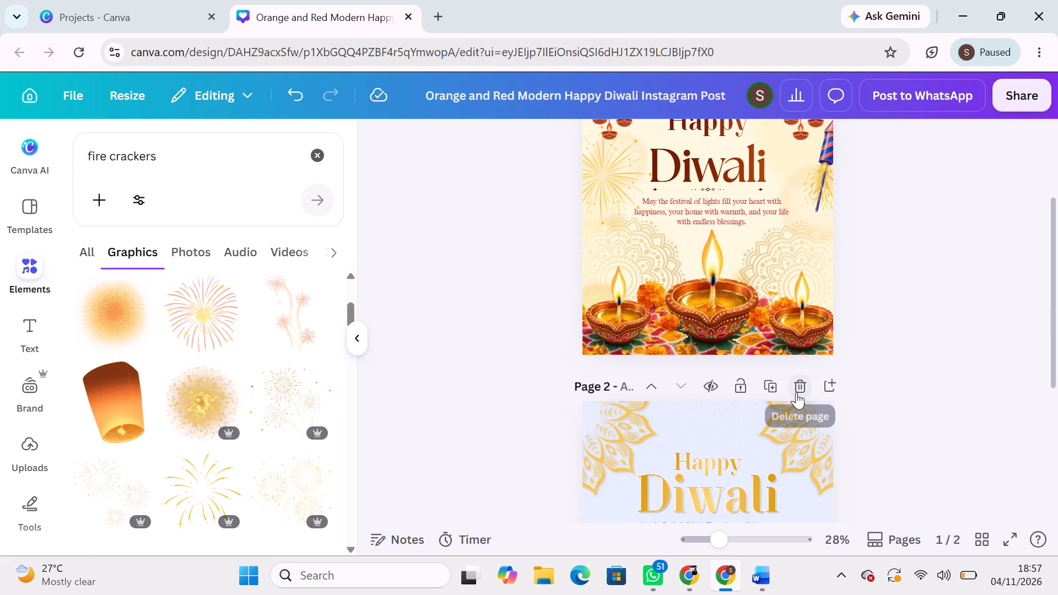
click(796, 392)
scroll(933, 364, down, 1)
click(768, 486)
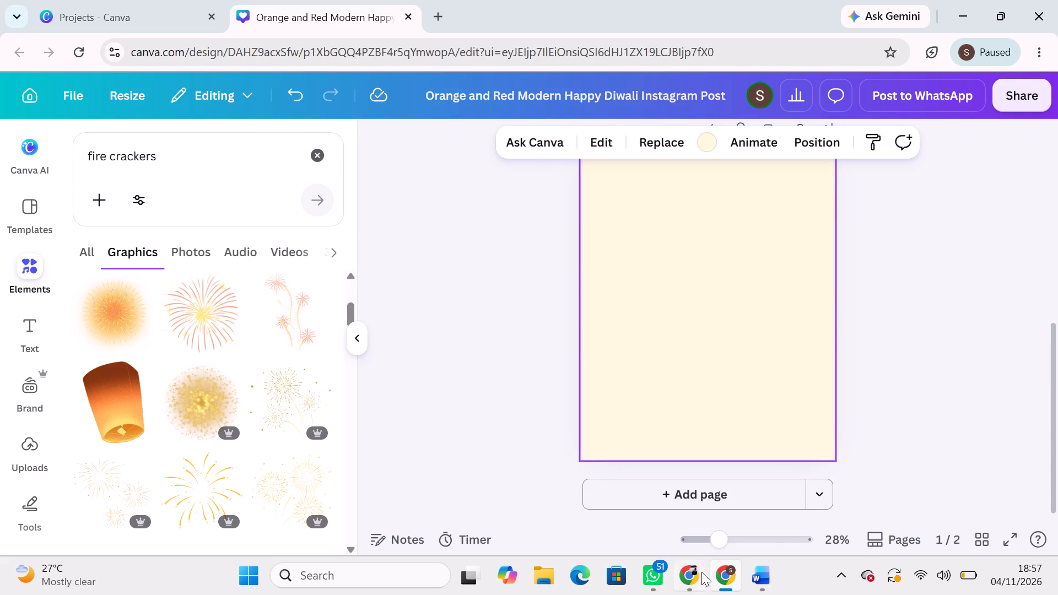
Switch to the Google image results for "diwali posters for collage" and look through the posters for a page 2 design.
click(693, 582)
scroll(717, 335, up, 2)
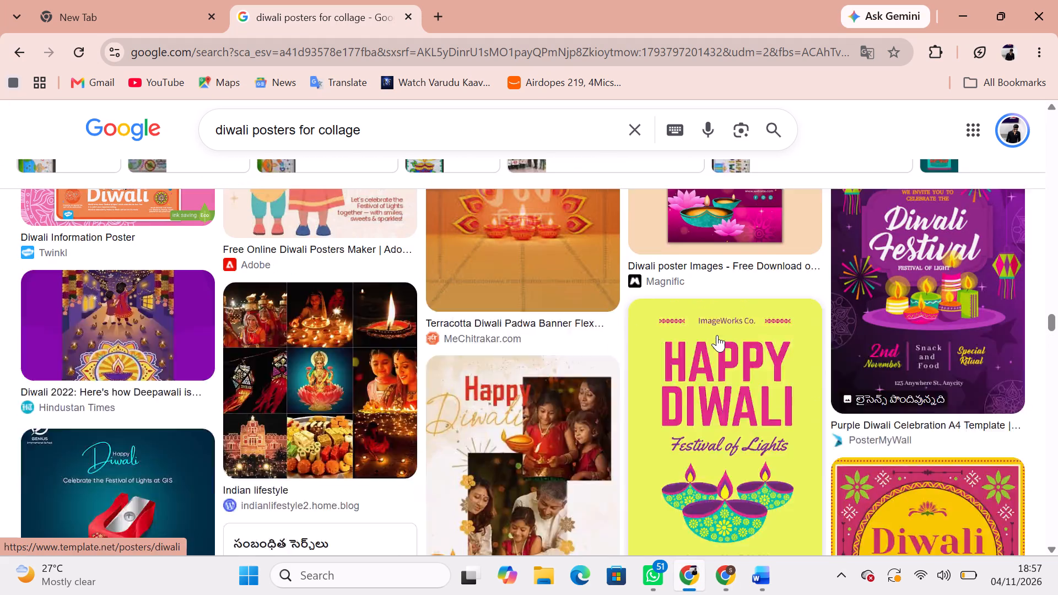
scroll(717, 335, up, 6)
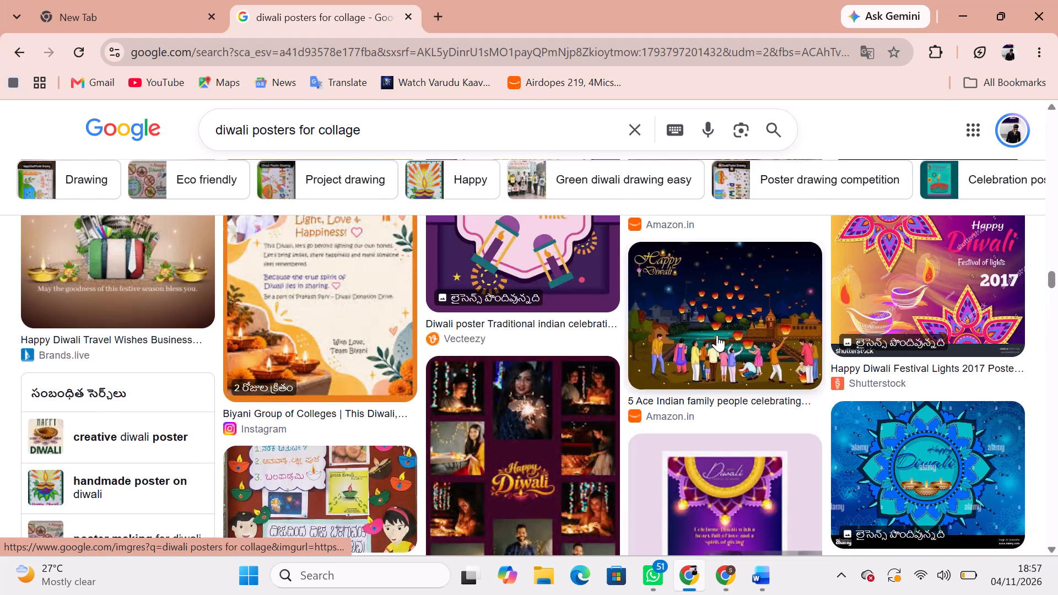
scroll(717, 335, up, 7)
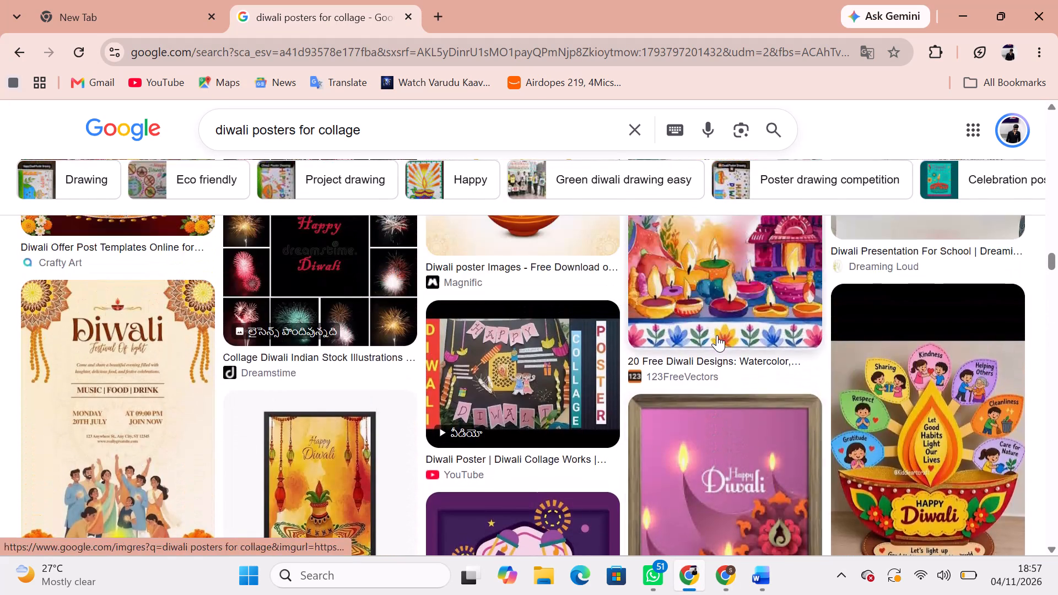
scroll(717, 335, up, 5)
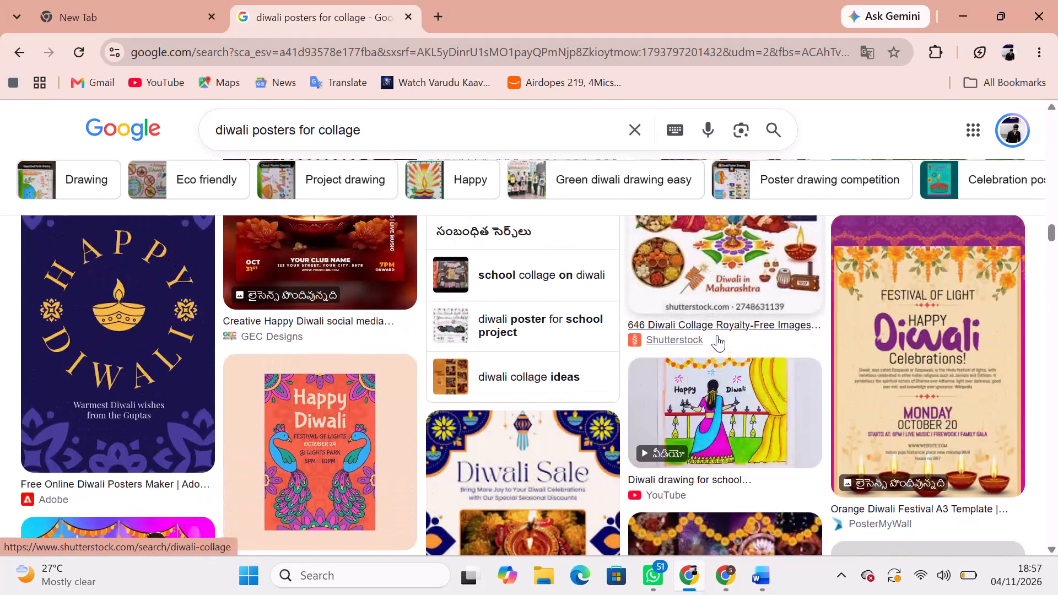
scroll(717, 335, up, 10)
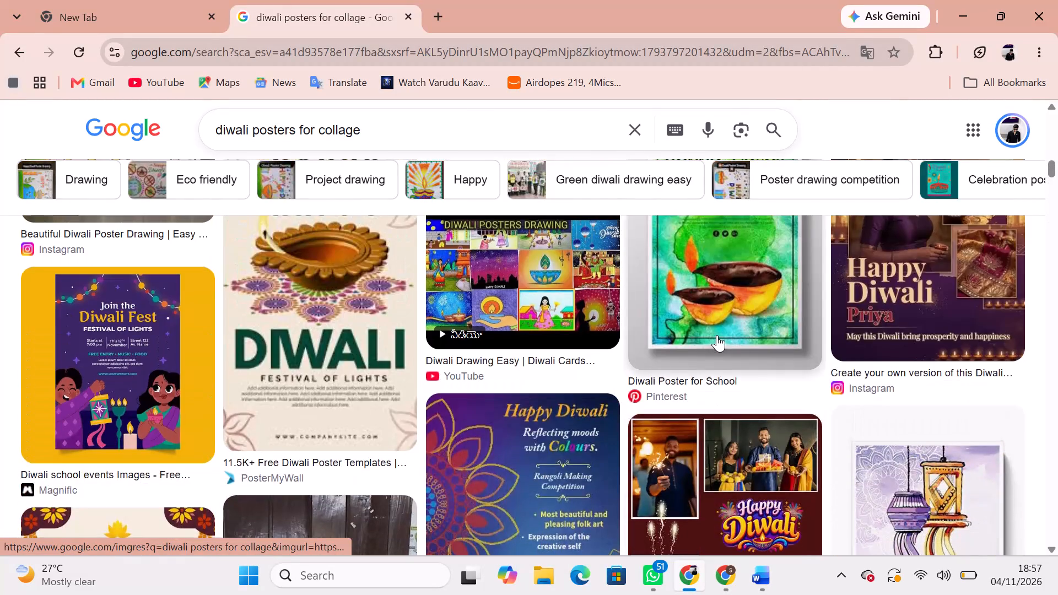
scroll(717, 335, up, 6)
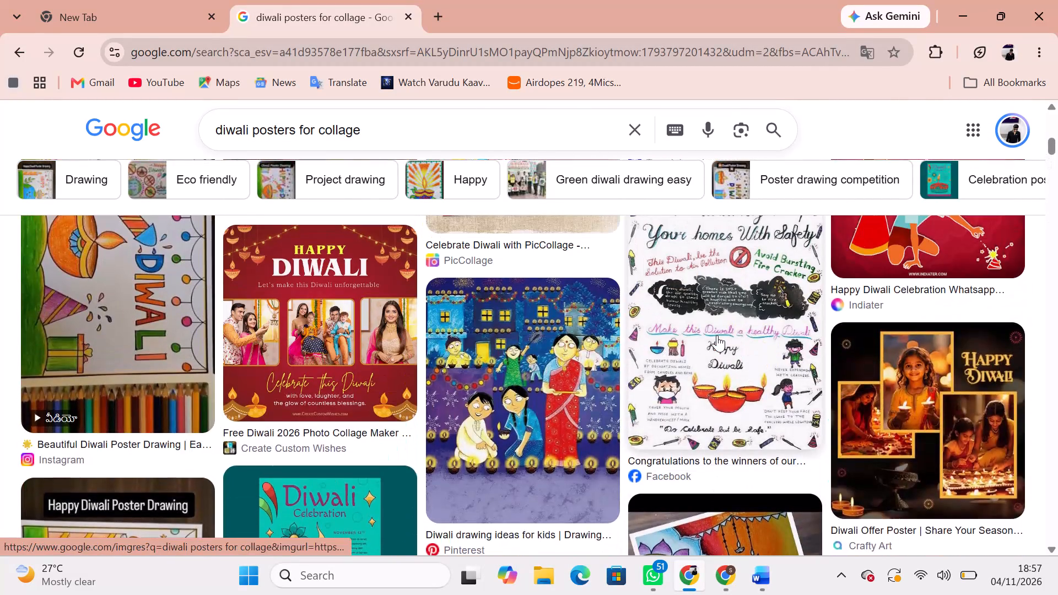
scroll(717, 335, up, 5)
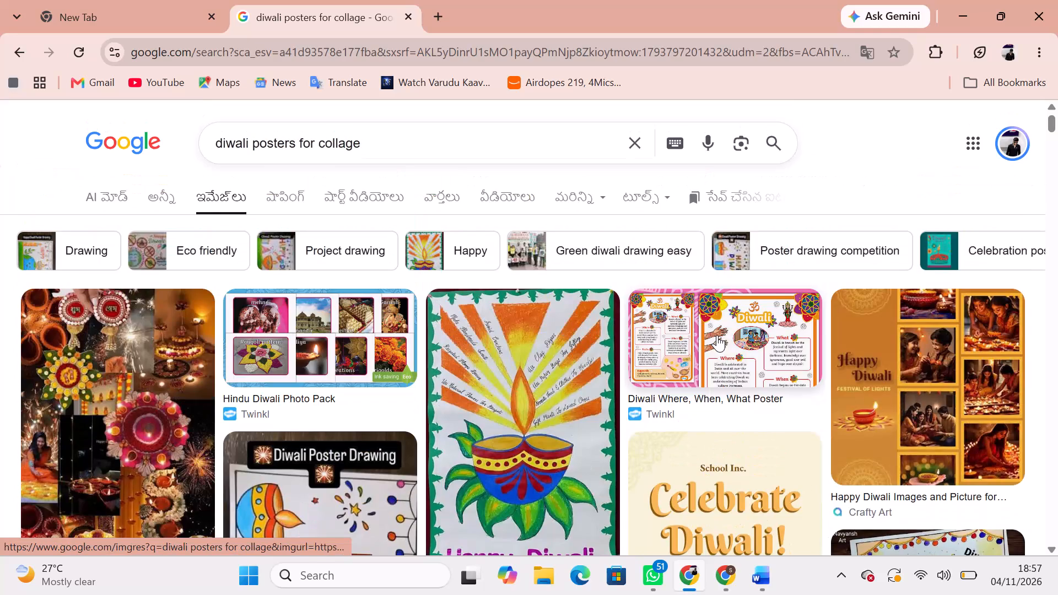
scroll(733, 389, down, 2)
scroll(729, 442, down, 1)
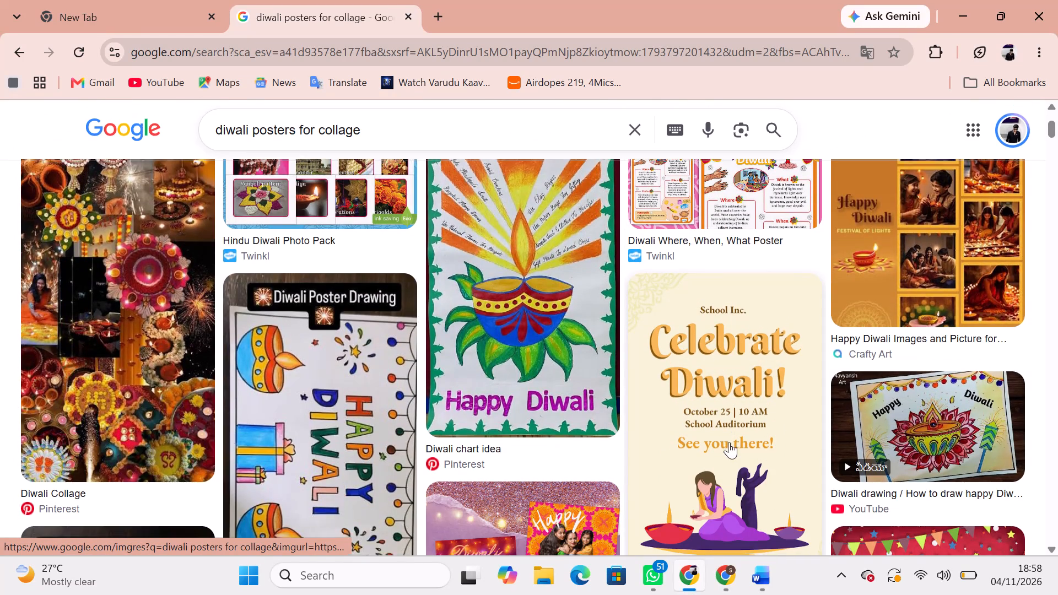
scroll(729, 442, down, 6)
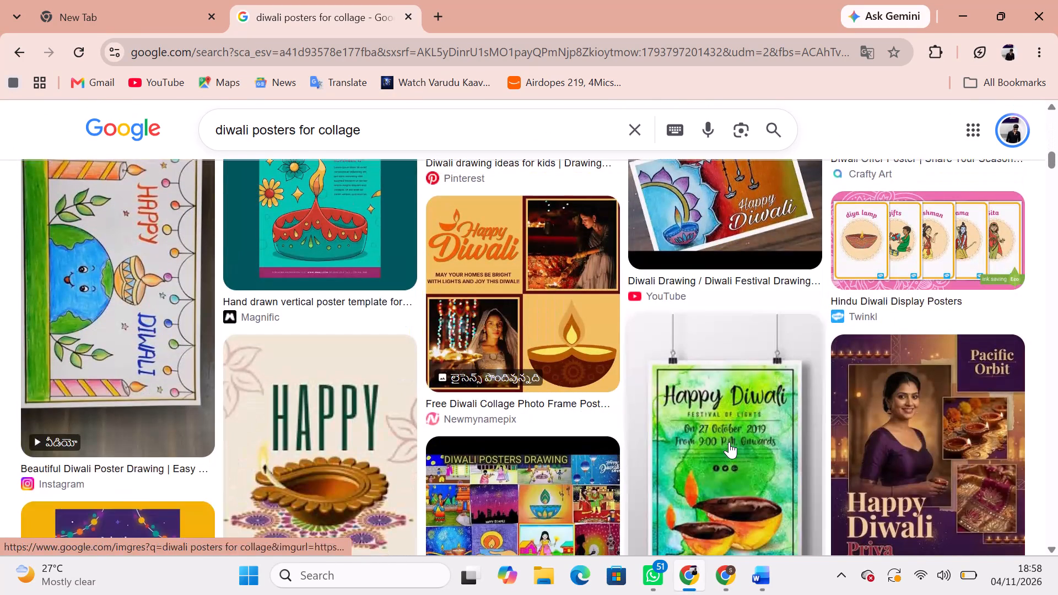
scroll(729, 442, down, 3)
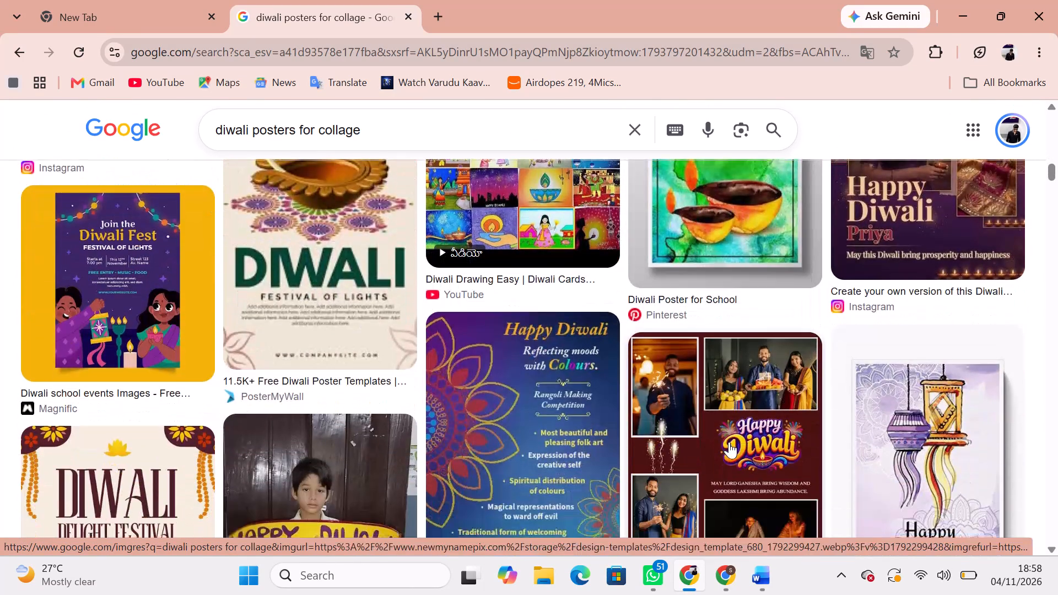
scroll(729, 442, down, 4)
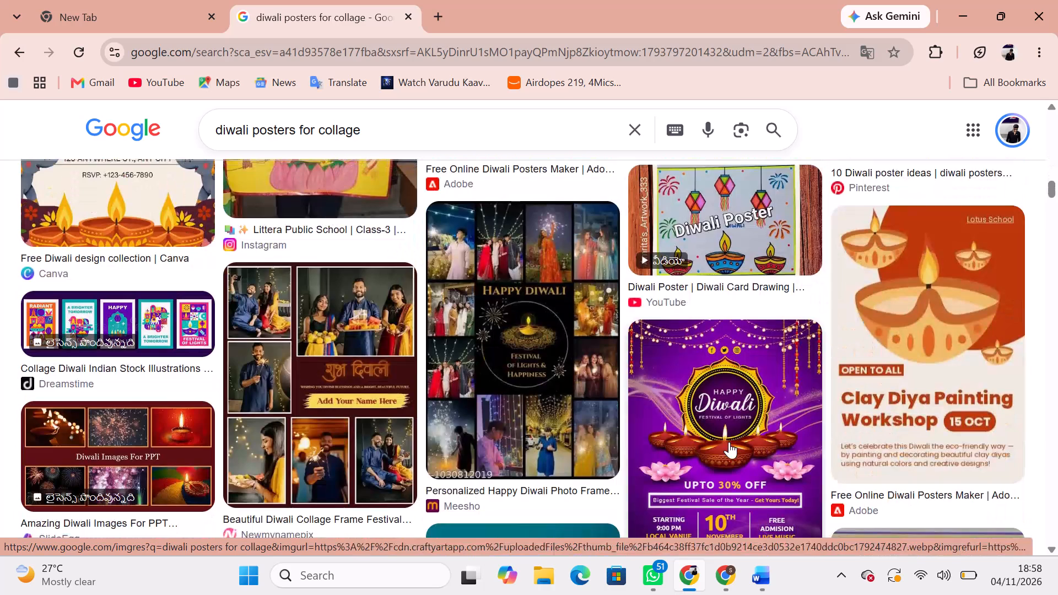
scroll(729, 442, down, 2)
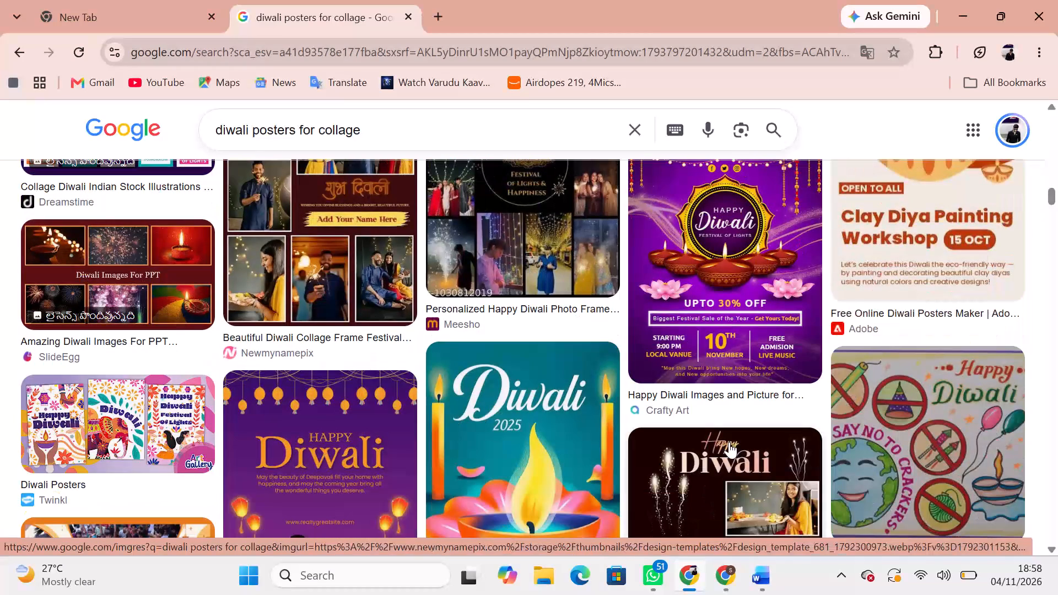
scroll(729, 442, down, 4)
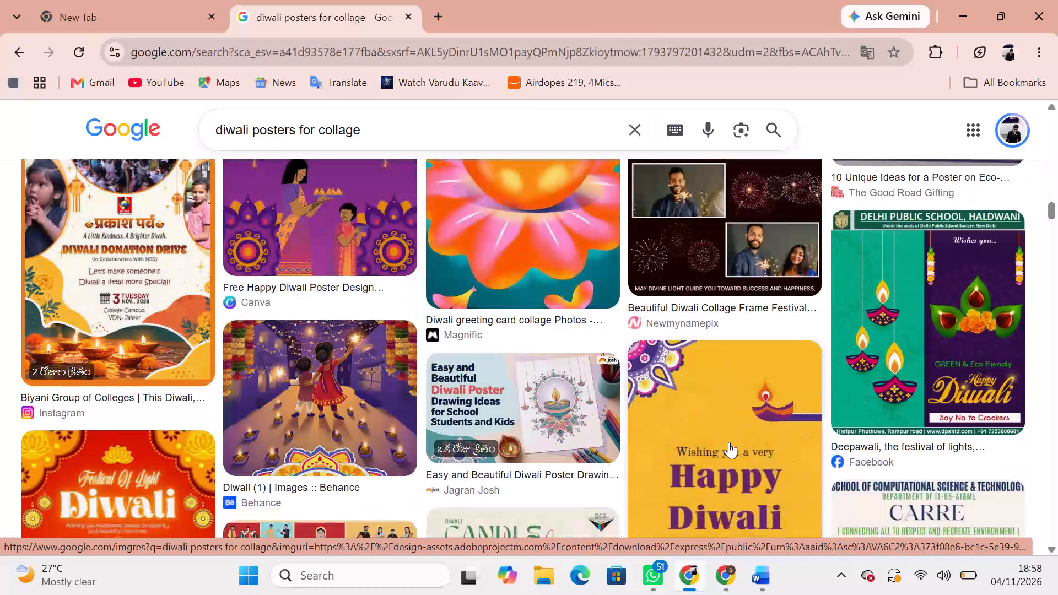
scroll(729, 442, down, 2)
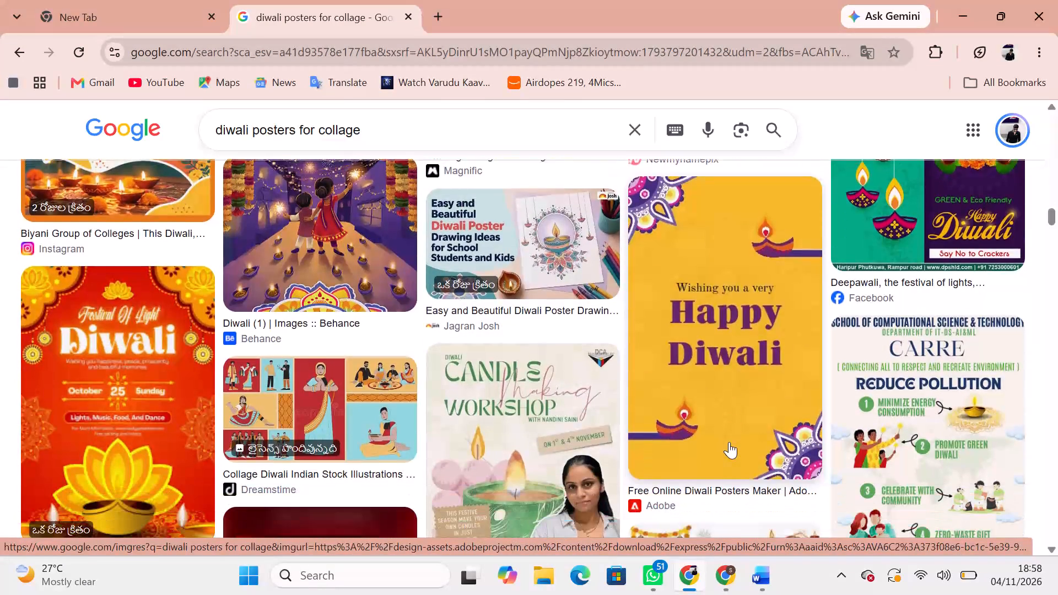
scroll(729, 442, down, 3)
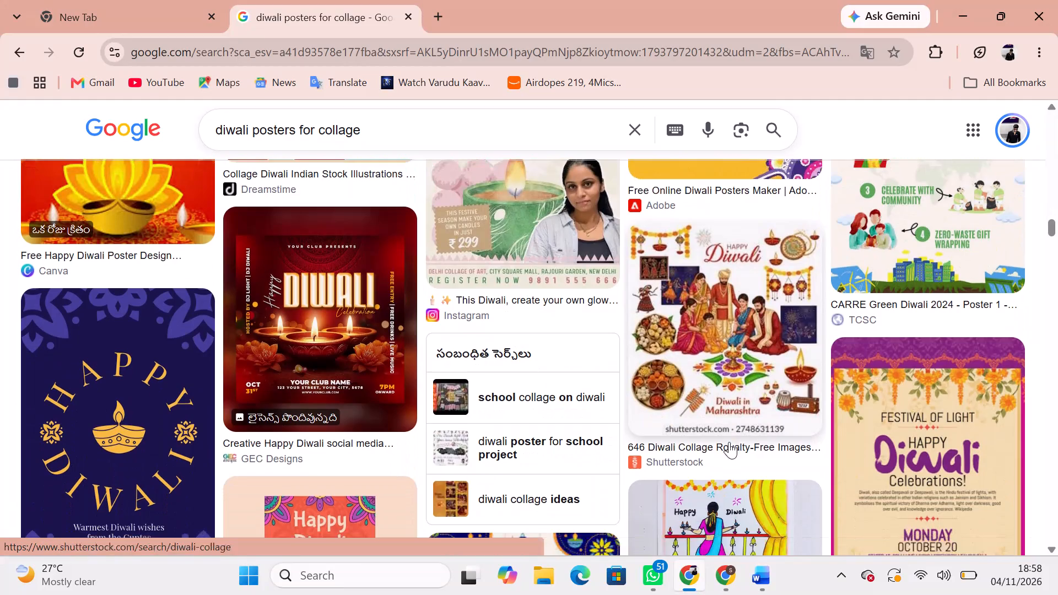
Copy the red GEC Designs Happy Diwali Celebration poster image with three lit diyas and paste it onto Canva's blank page 2.
click(343, 383)
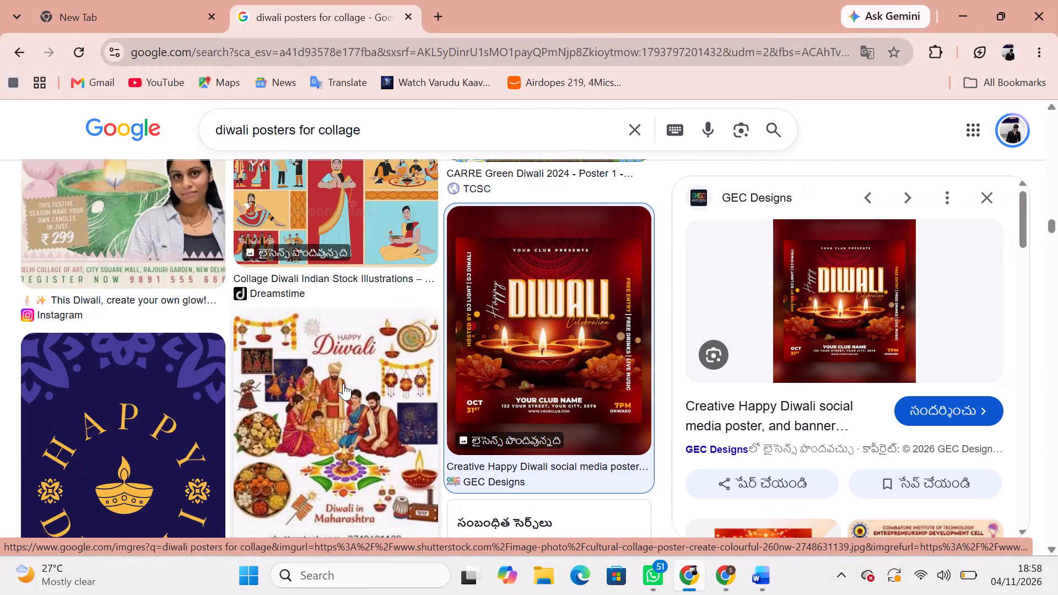
right_click(859, 321)
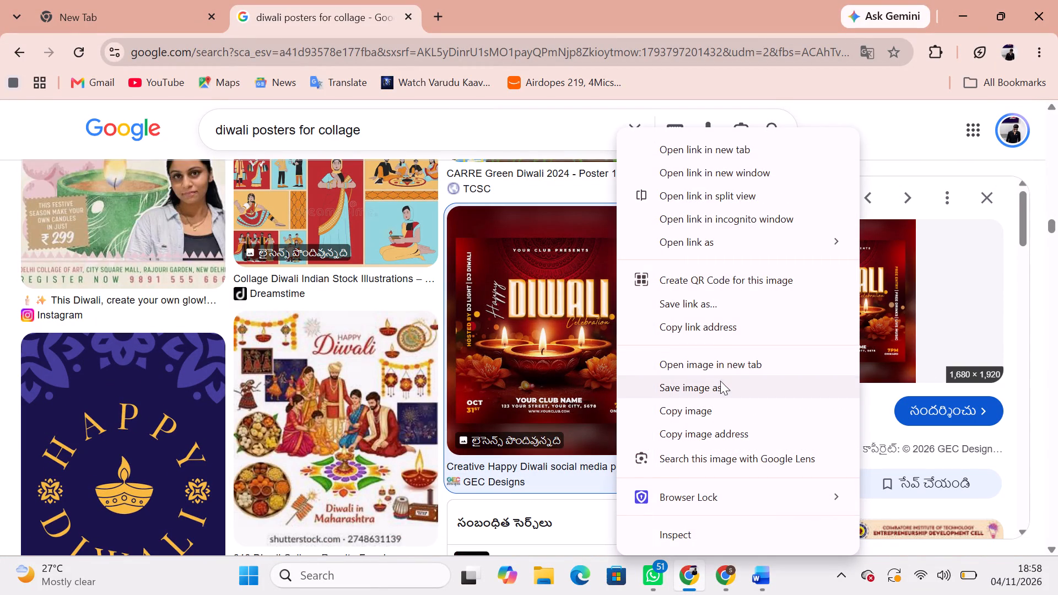
click(719, 408)
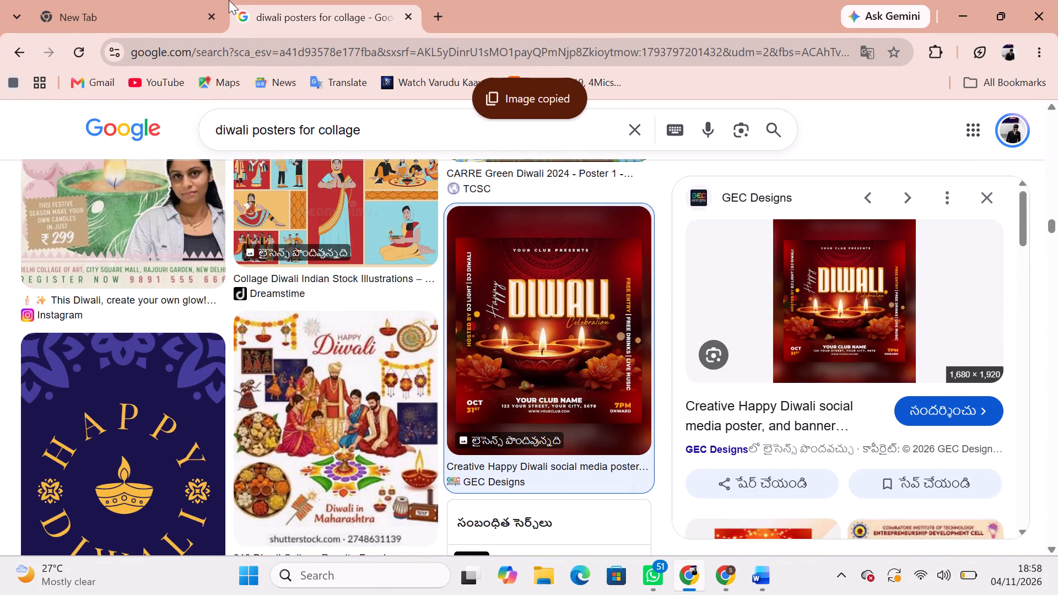
click(718, 570)
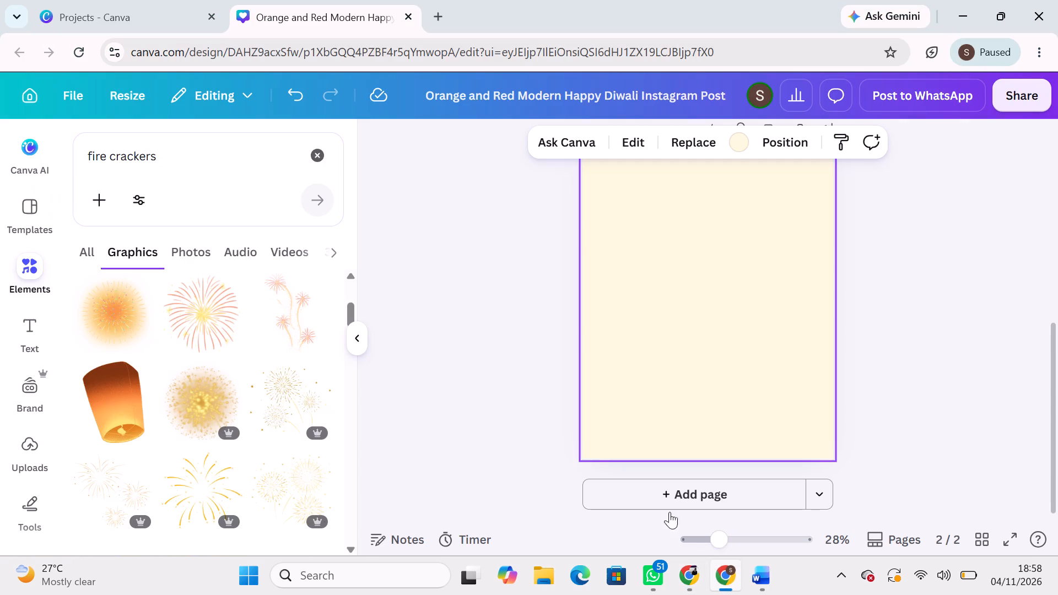
key(ctrl+v)
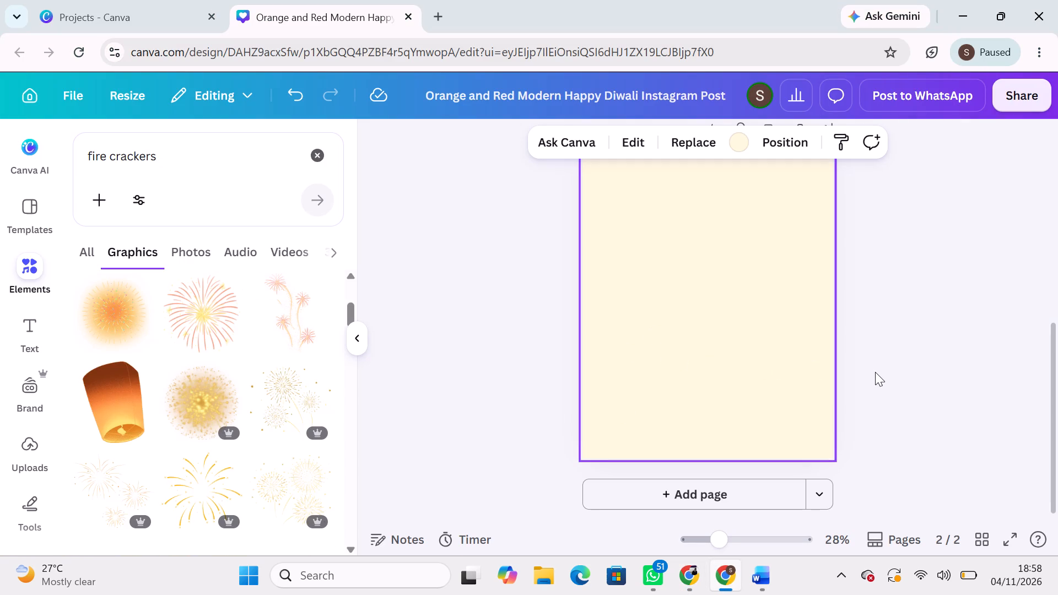
scroll(875, 372, up, 1)
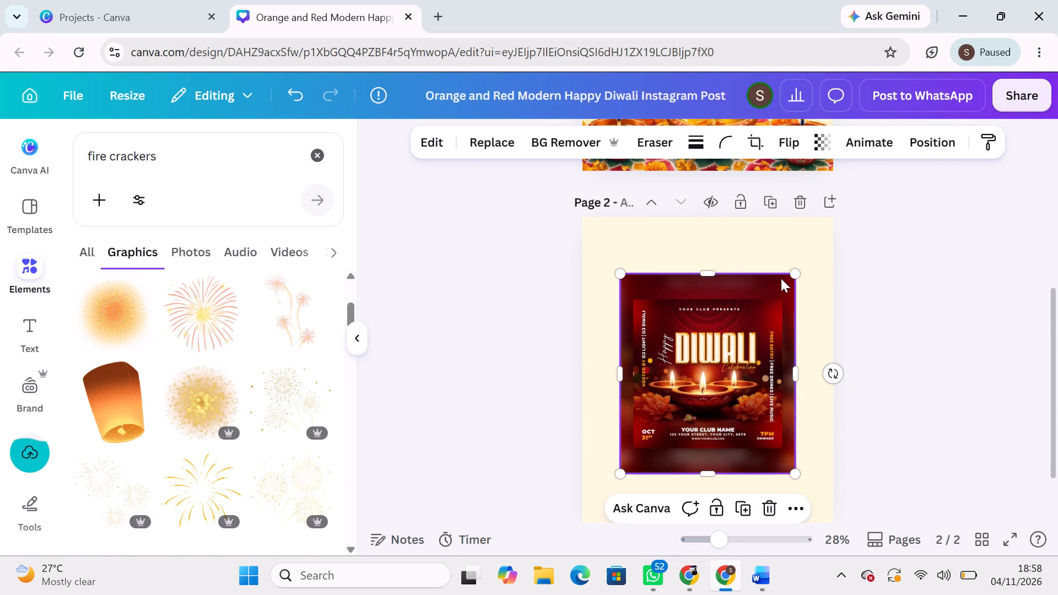
Enlarge the red Diwali poster to the page's 1,080 width, flush with the top edge, leaving a narrow cream strip below it.
drag(795, 274, 797, 265)
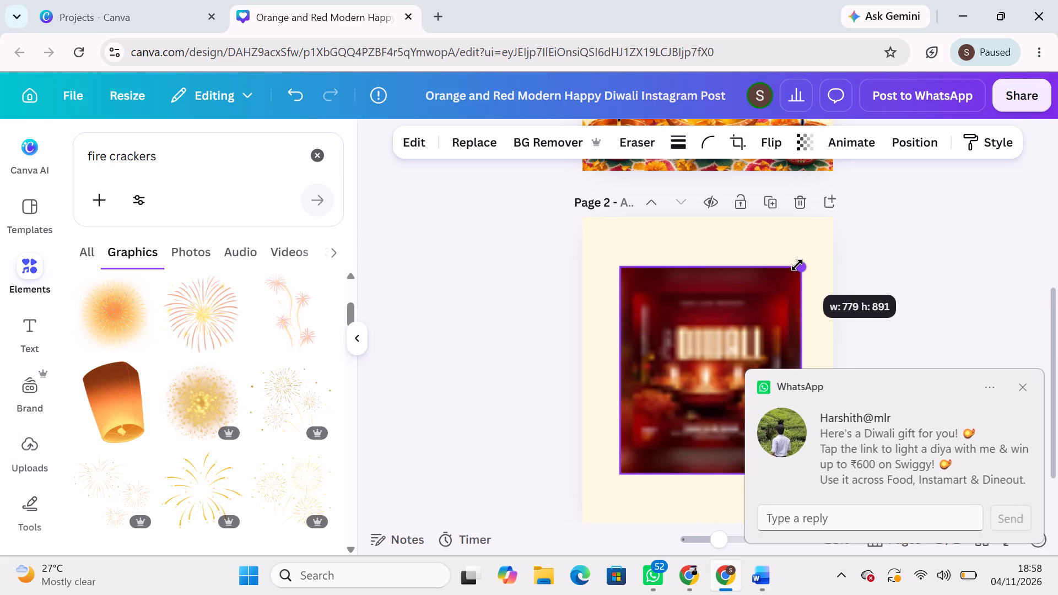
drag(797, 265, 788, 259)
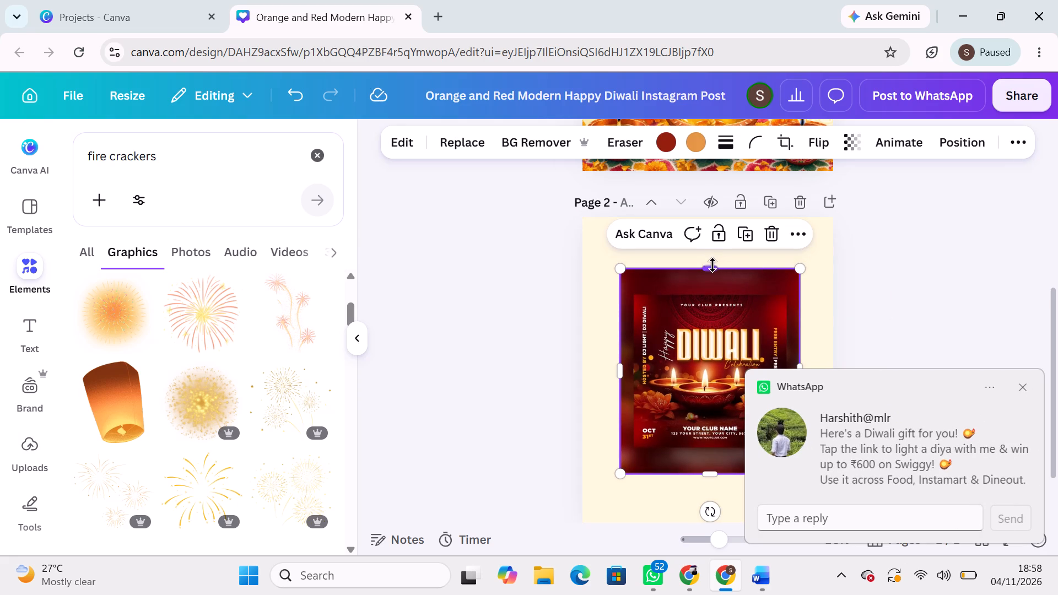
drag(712, 269, 704, 223)
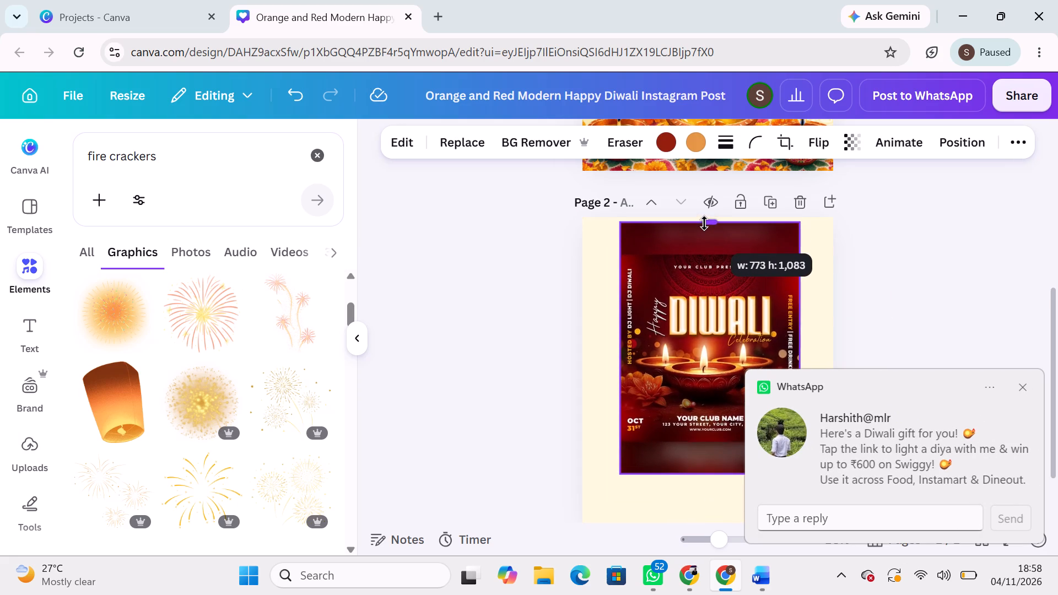
drag(704, 223, 704, 218)
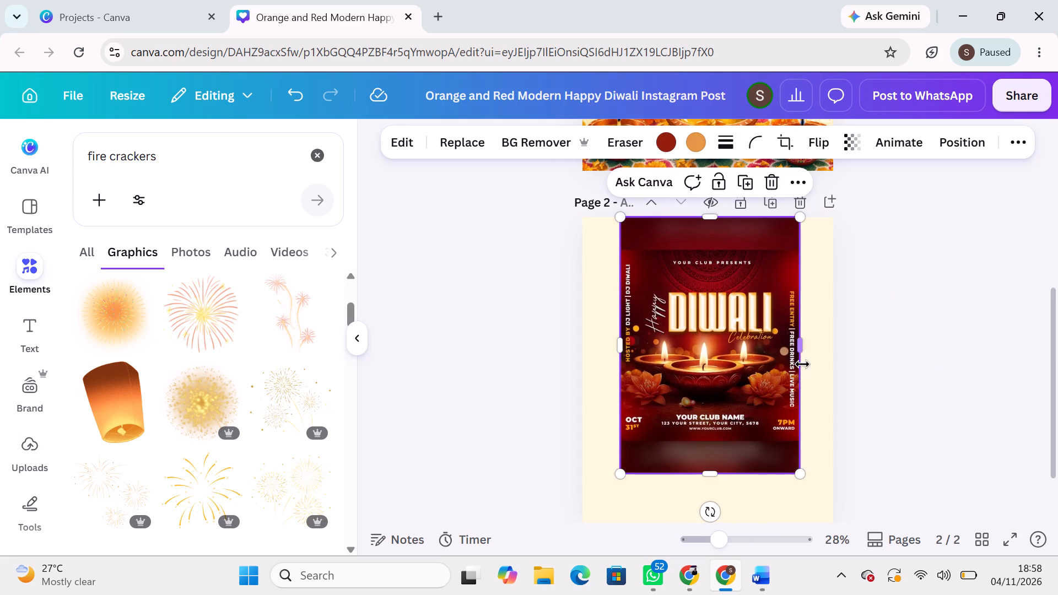
drag(800, 349, 832, 350)
drag(618, 344, 602, 348)
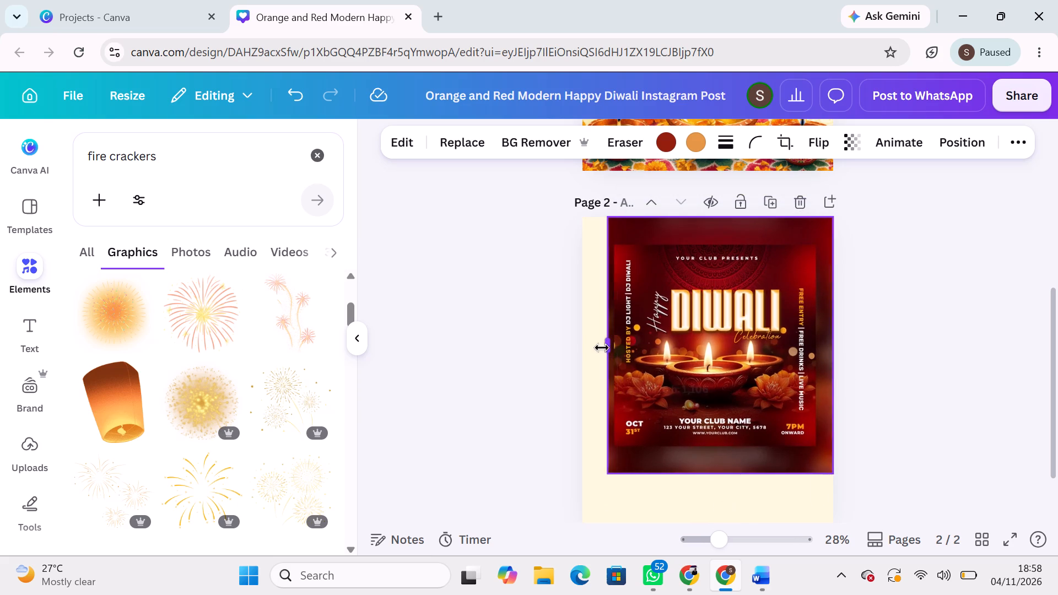
drag(602, 348, 580, 354)
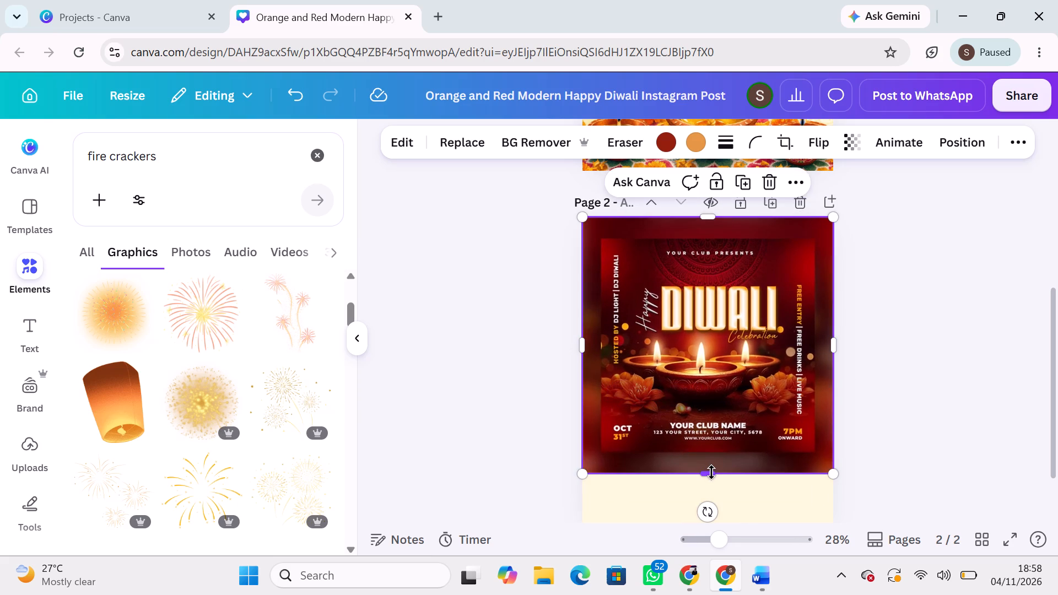
drag(711, 472, 712, 524)
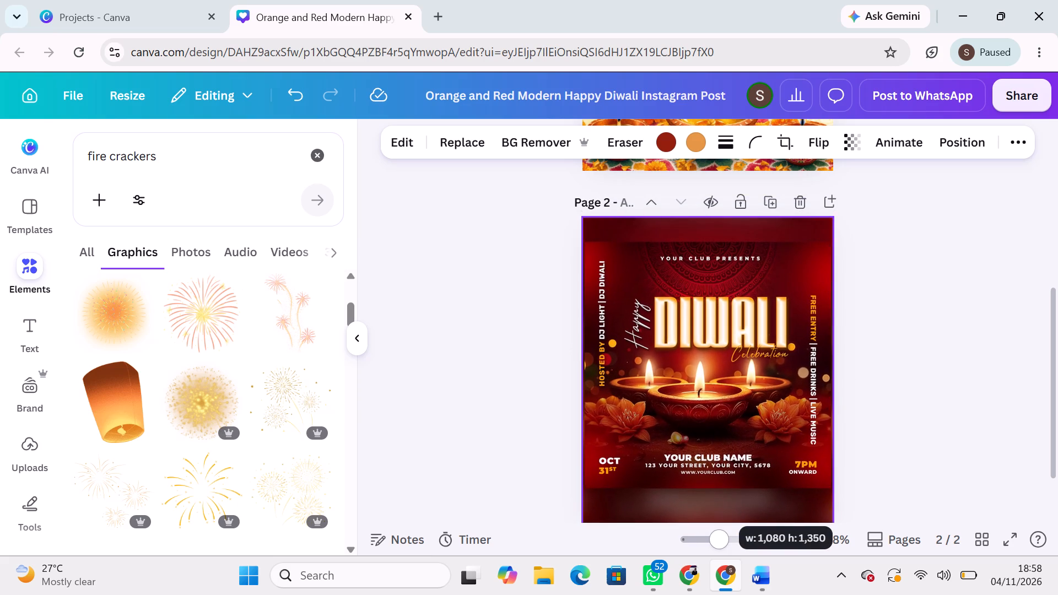
drag(712, 524, 714, 491)
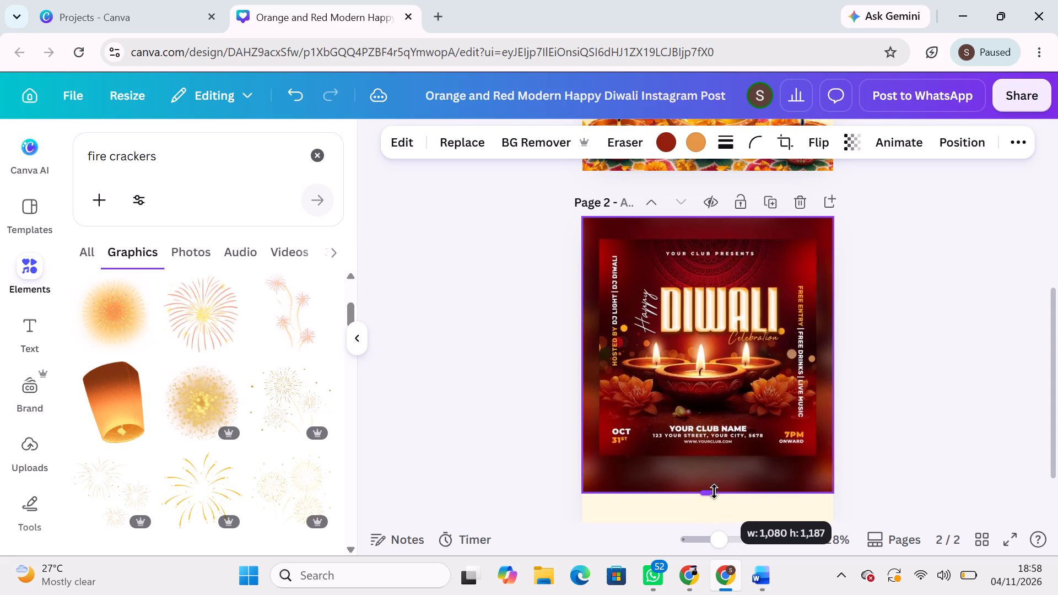
drag(714, 491, 715, 484)
click(716, 382)
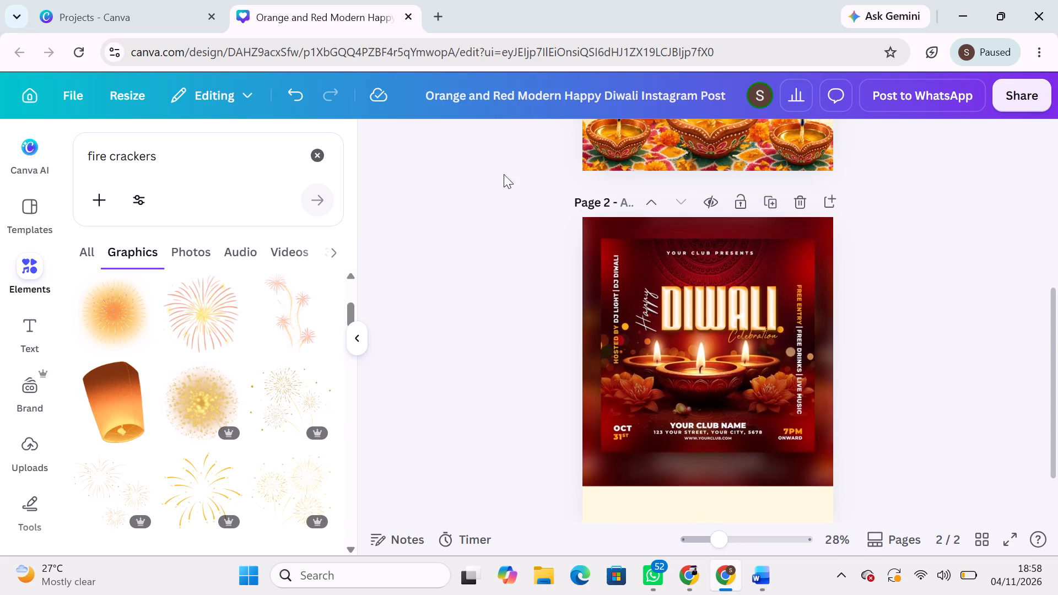
Run Magic Layers on the red Diwali poster on page 2 and close the image editing options.
click(674, 337)
click(411, 149)
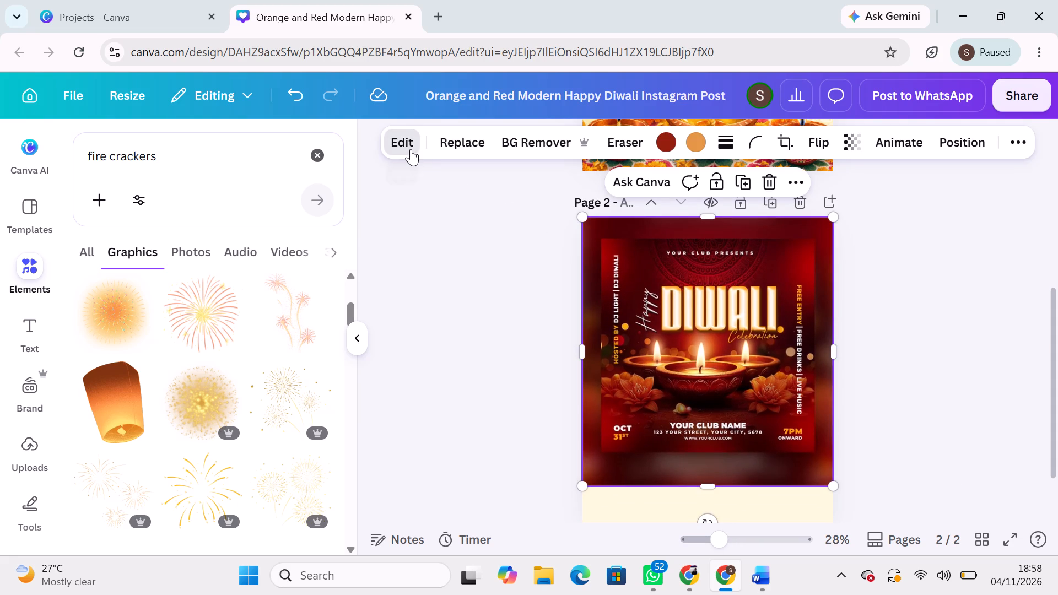
click(158, 319)
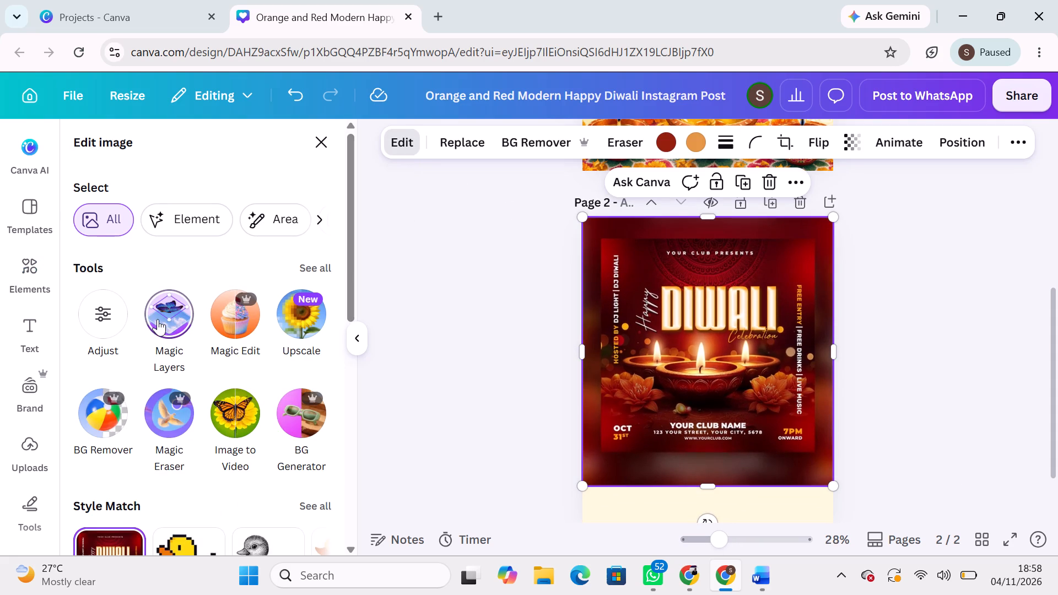
scroll(855, 337, up, 1)
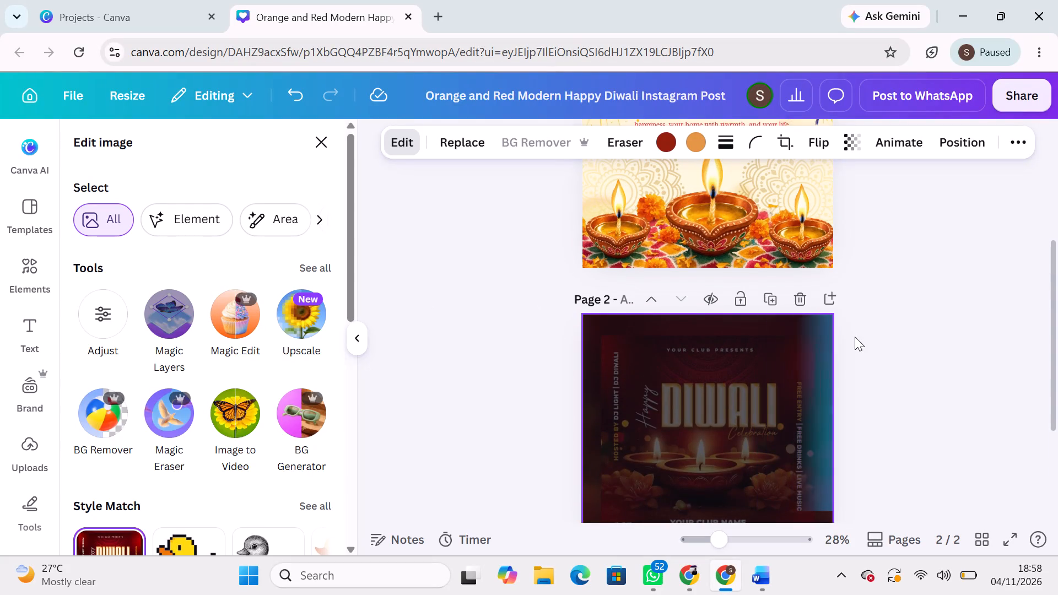
scroll(855, 337, down, 2)
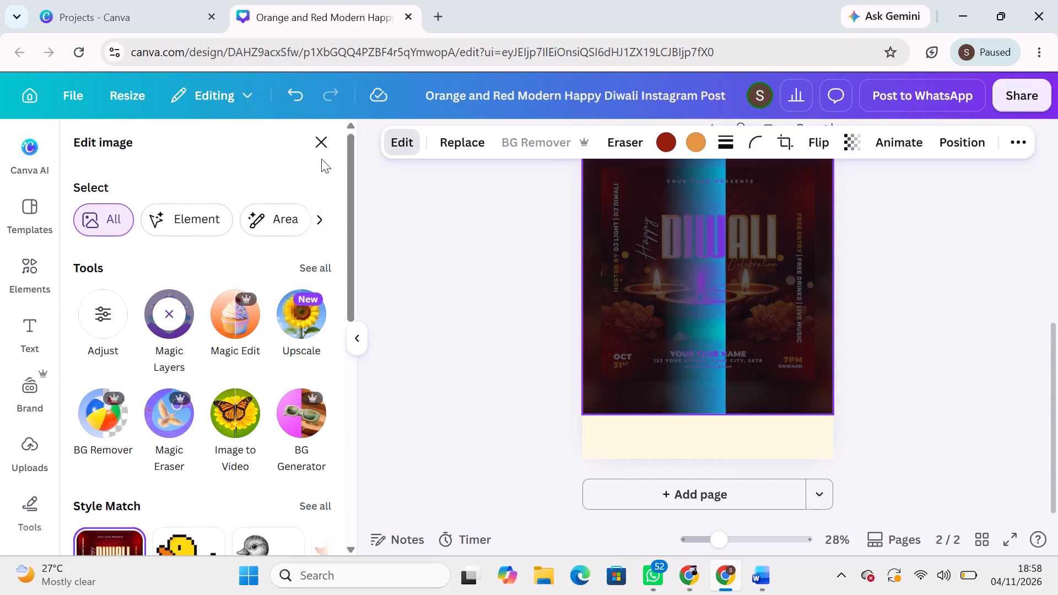
click(321, 153)
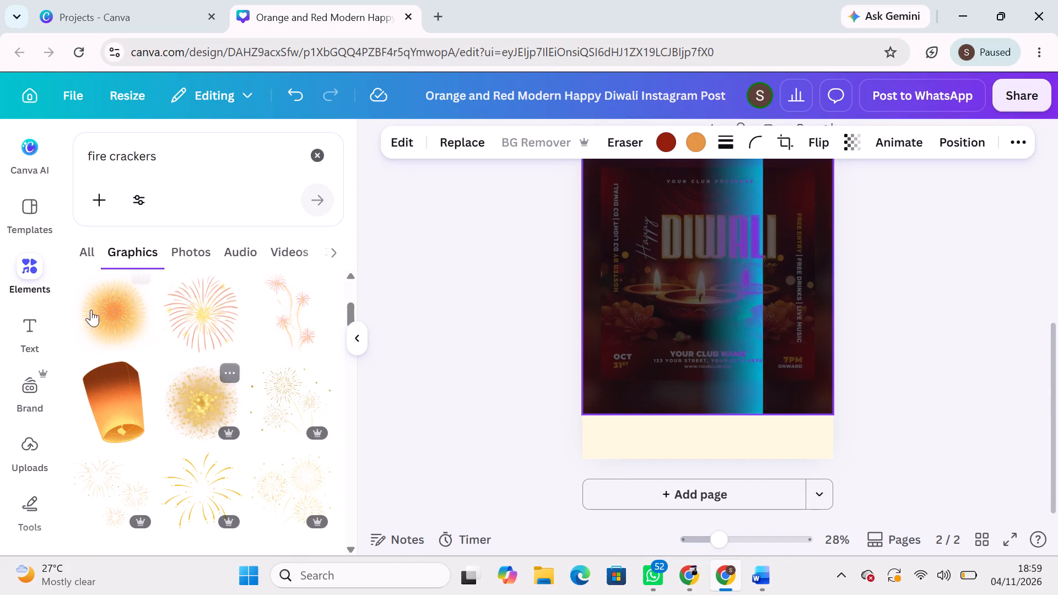
Look through the suggested Diwali Instagram post templates for an alternative page 2 design.
click(22, 224)
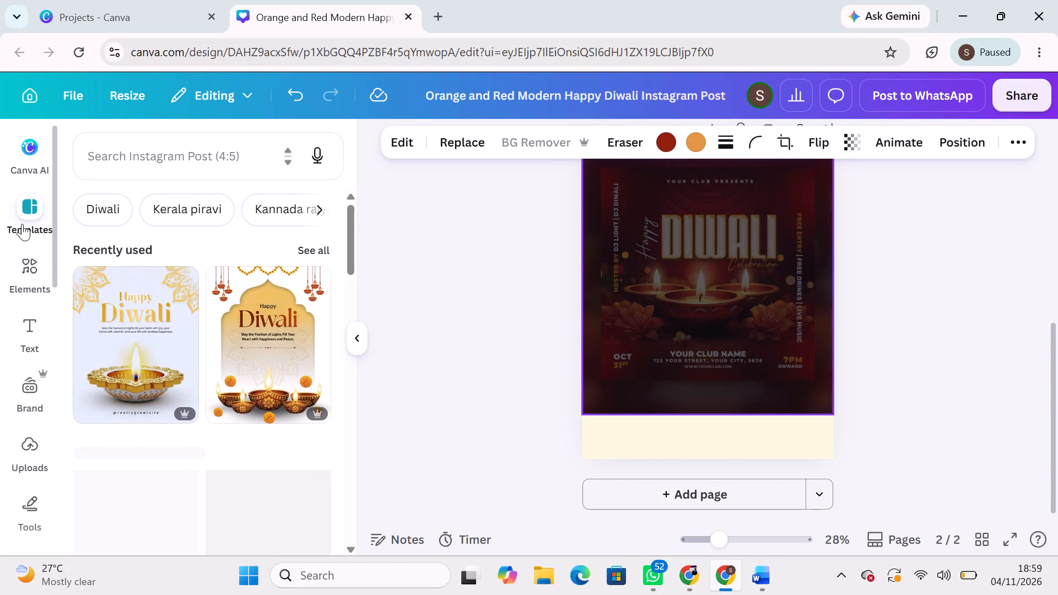
scroll(244, 407, down, 3)
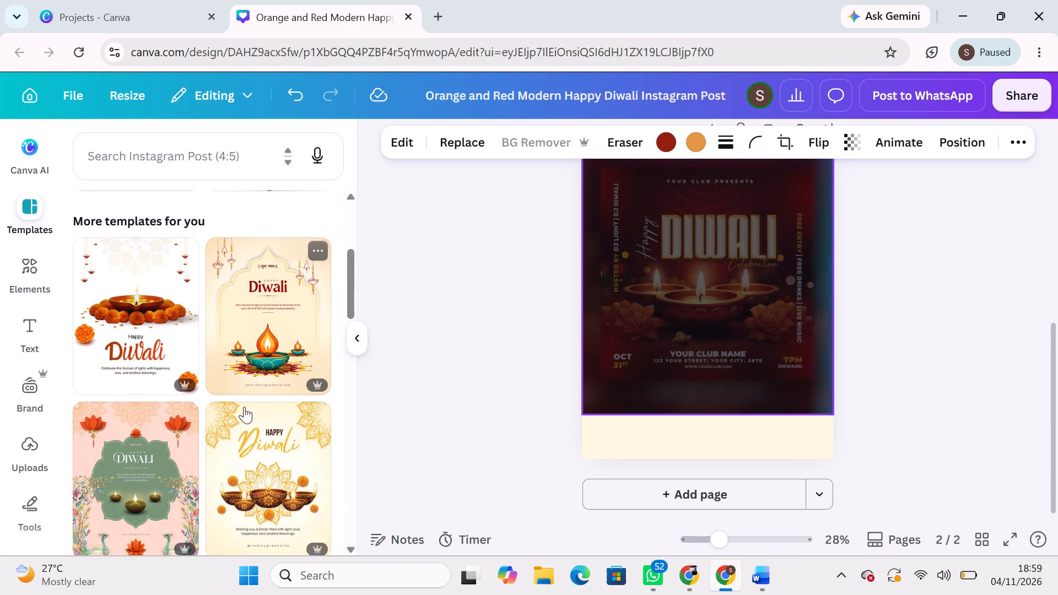
scroll(244, 407, down, 3)
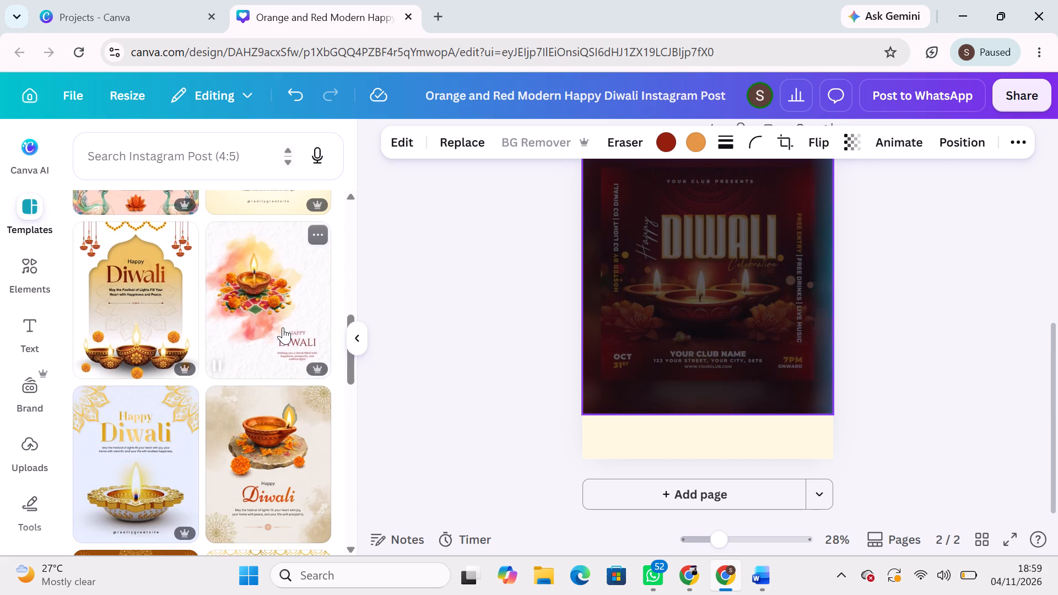
scroll(259, 456, down, 3)
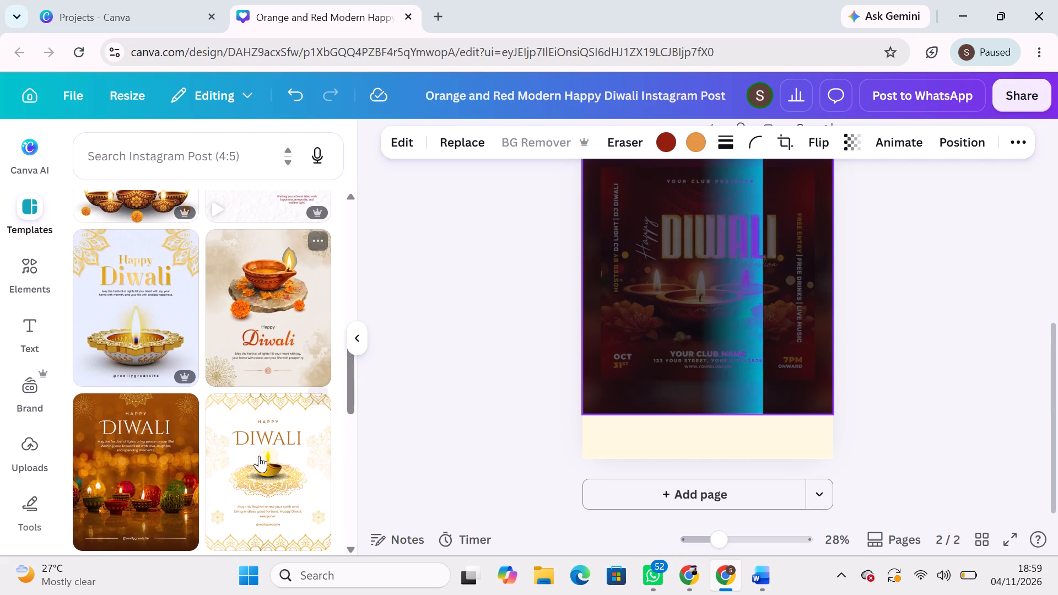
scroll(259, 456, down, 1)
scroll(257, 502, down, 3)
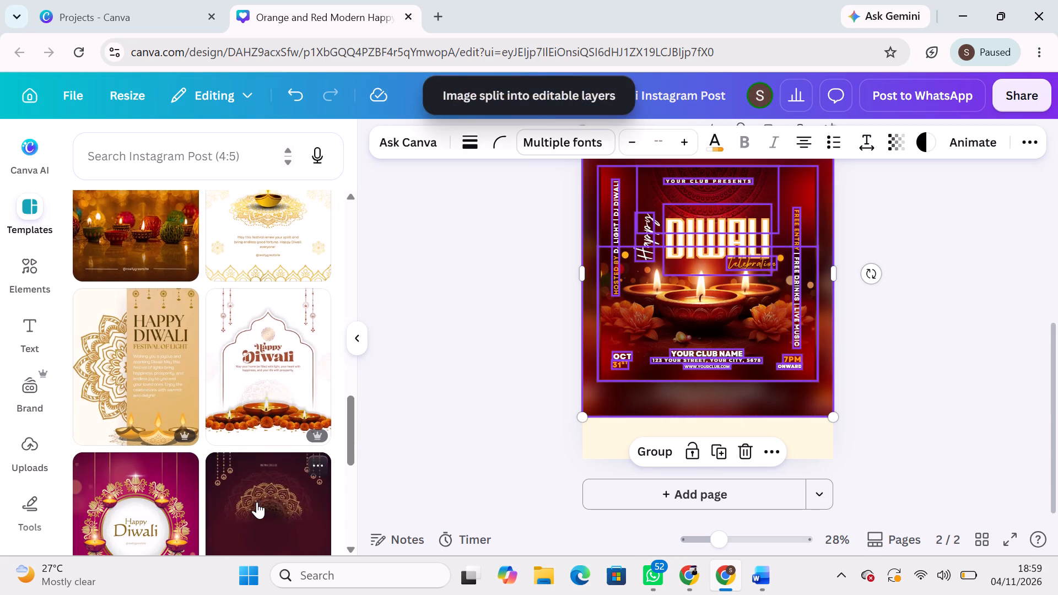
scroll(257, 502, down, 2)
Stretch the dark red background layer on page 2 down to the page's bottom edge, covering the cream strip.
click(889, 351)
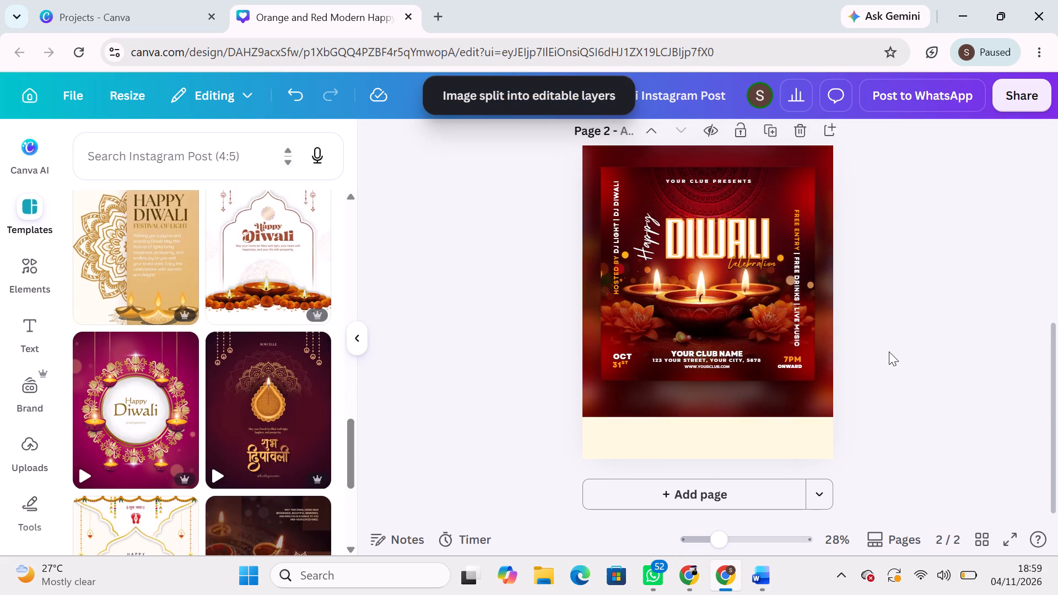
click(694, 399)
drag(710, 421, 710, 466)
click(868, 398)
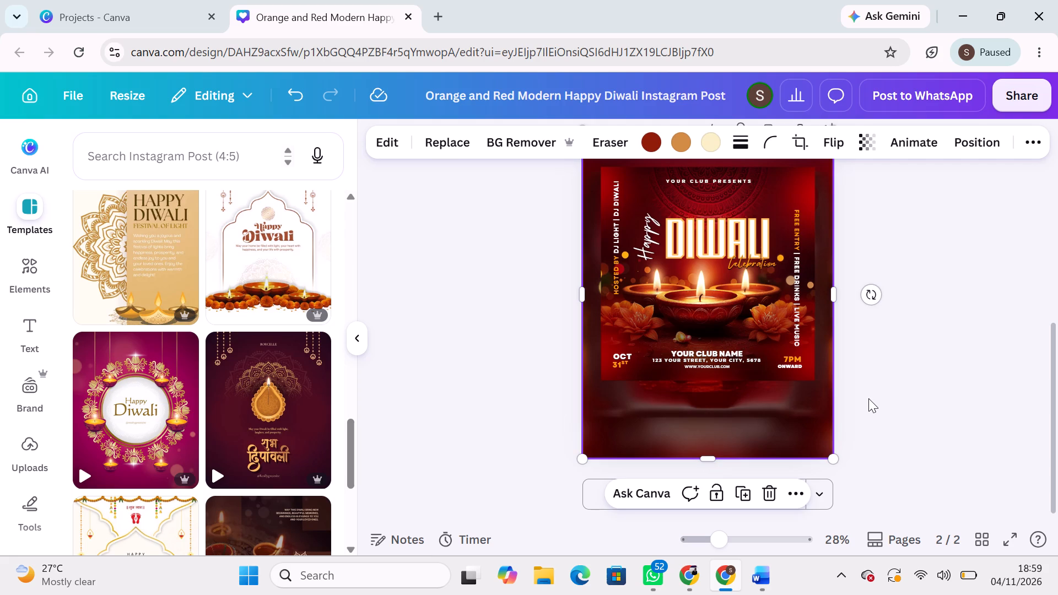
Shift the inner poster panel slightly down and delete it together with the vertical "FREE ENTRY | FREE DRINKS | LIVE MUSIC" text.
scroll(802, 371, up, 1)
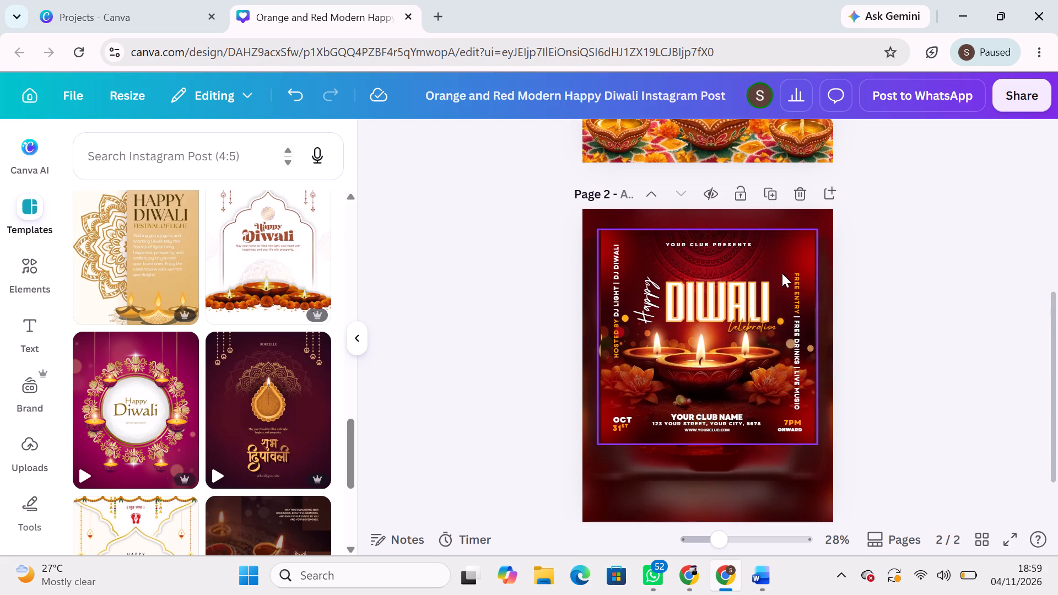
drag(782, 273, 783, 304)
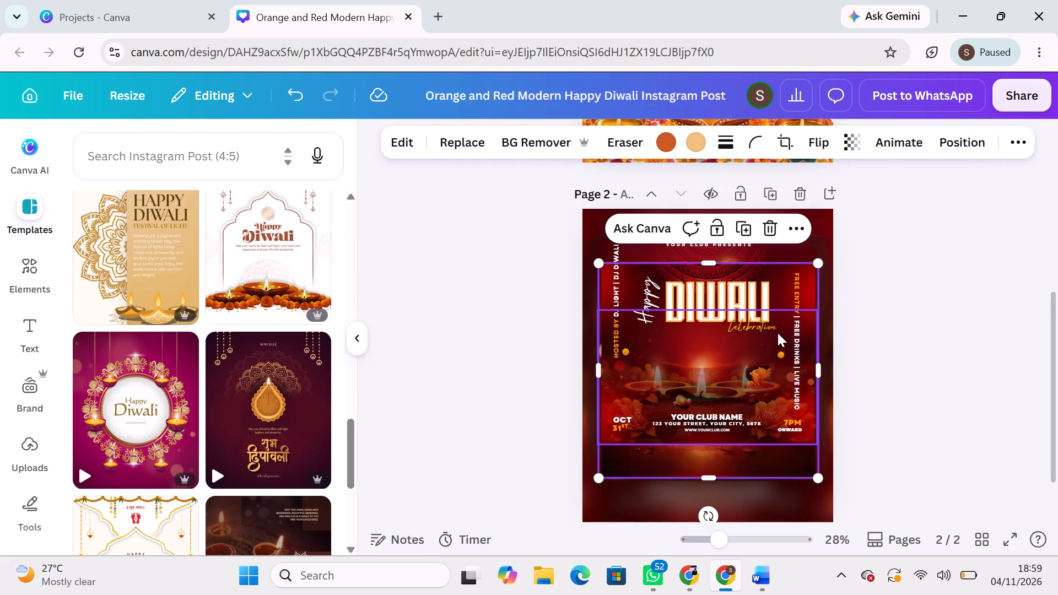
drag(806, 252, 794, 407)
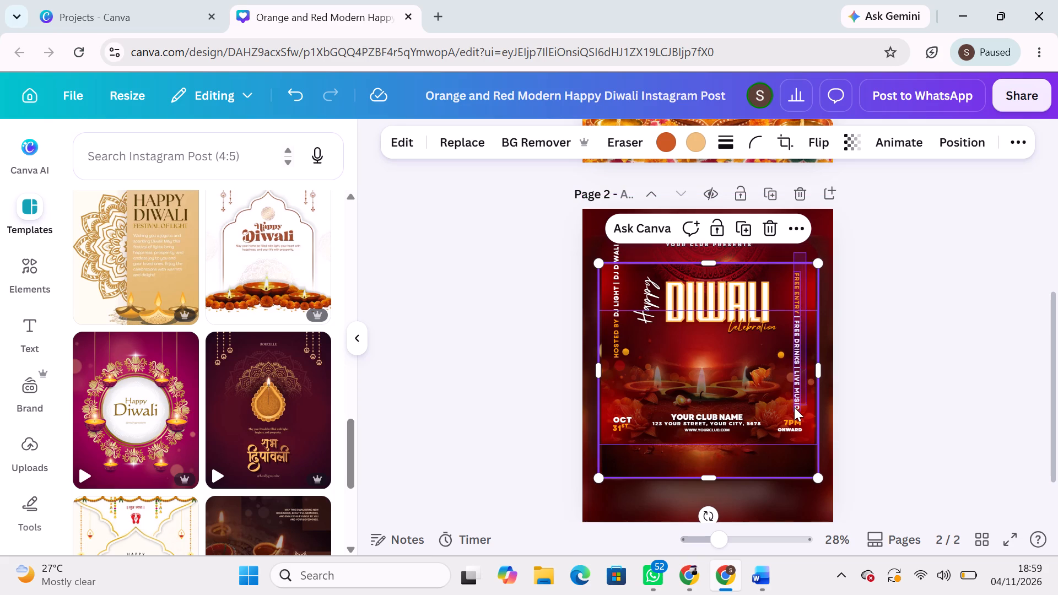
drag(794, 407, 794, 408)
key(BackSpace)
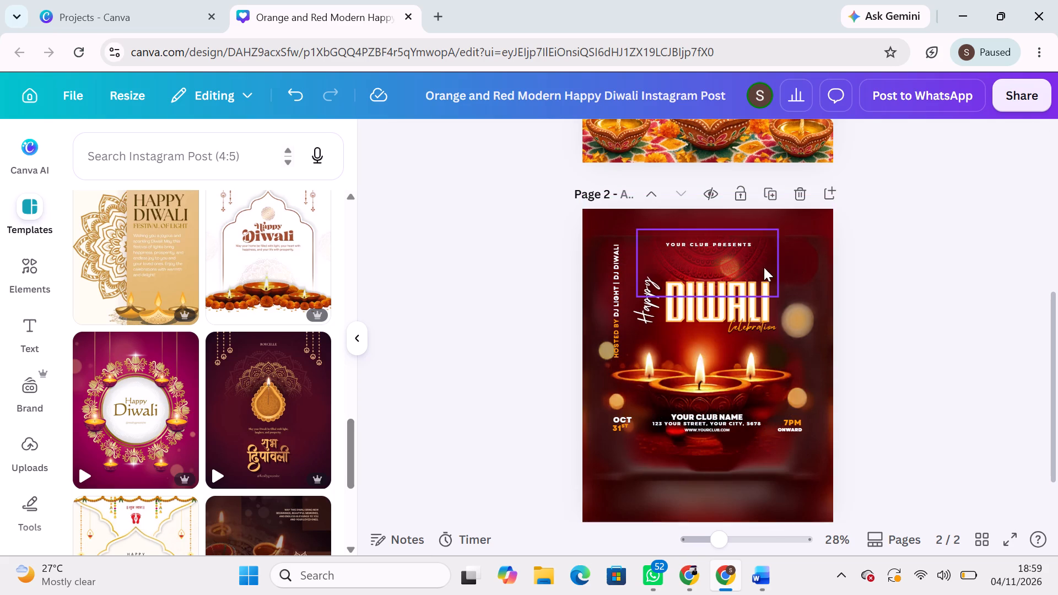
Delete the red poster page and add a new blank page 2.
click(794, 197)
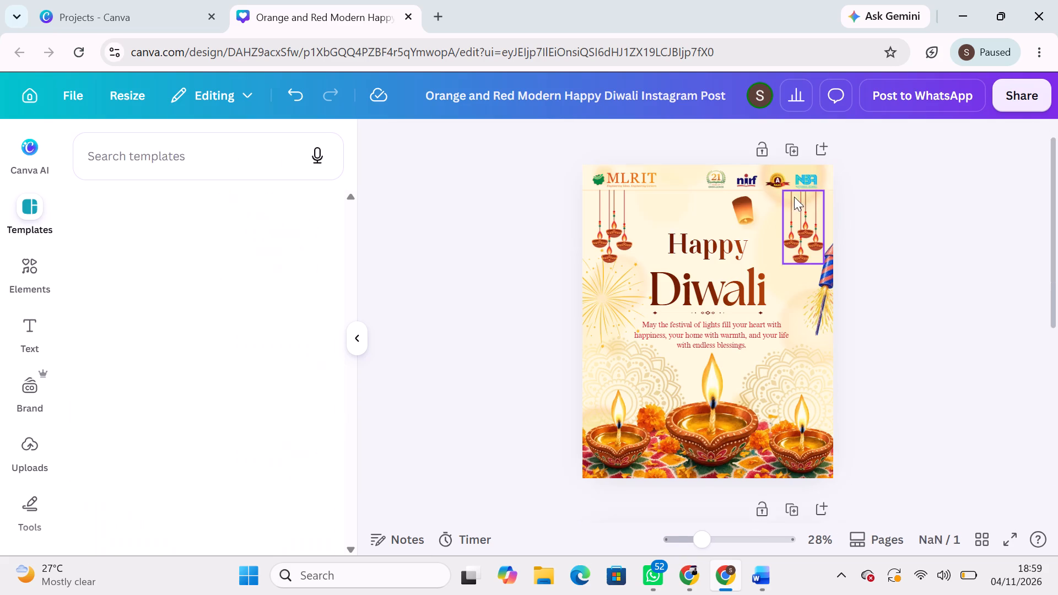
click(650, 509)
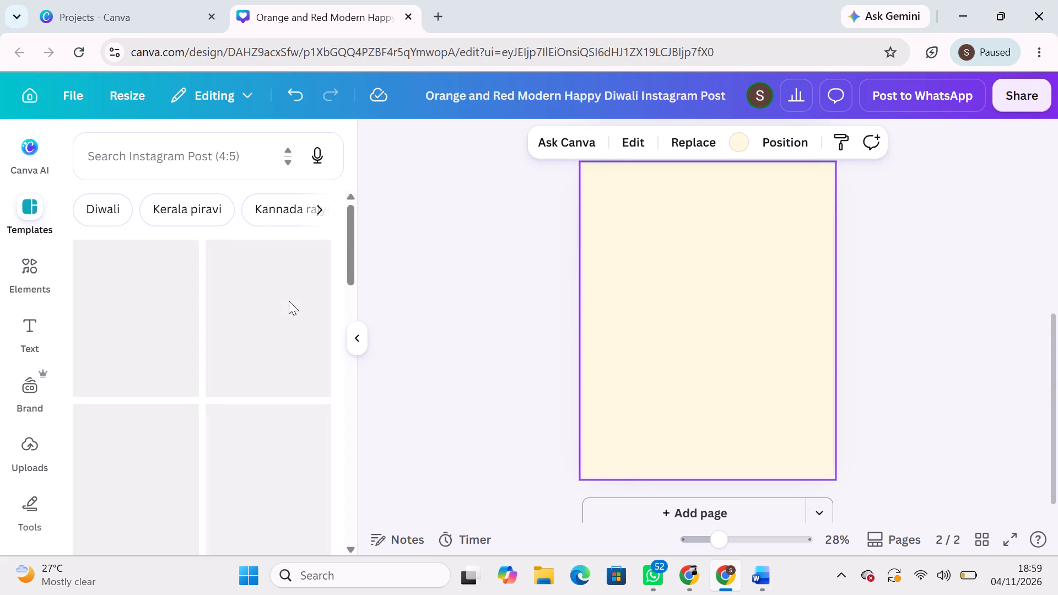
Find Diwali templates and apply the white textured one with a watercolour splash, diya and marigold rangoli to page 2.
click(119, 215)
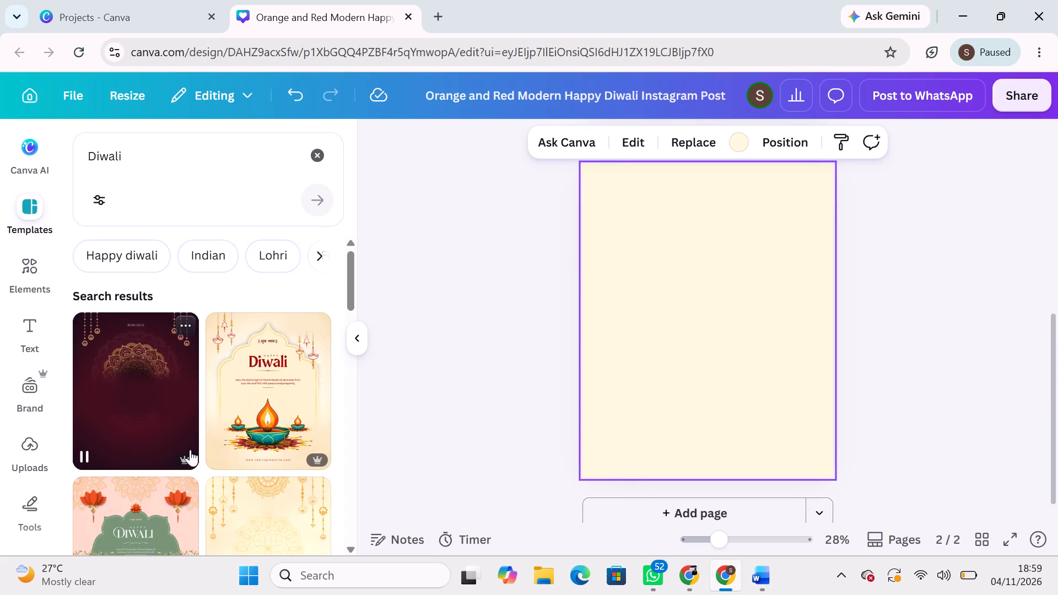
scroll(233, 457, down, 4)
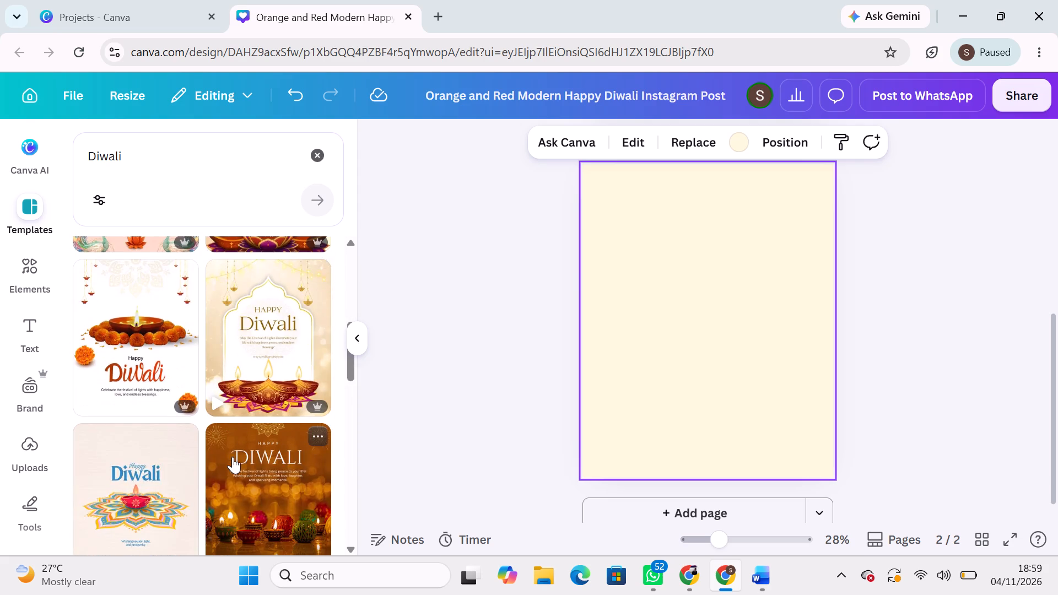
scroll(233, 457, down, 3)
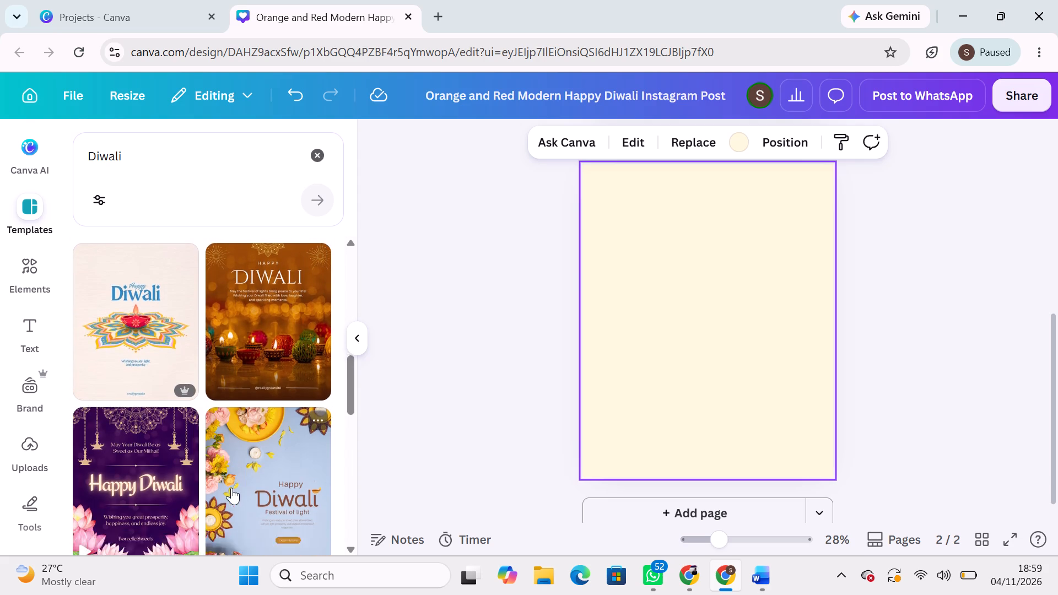
scroll(231, 488, down, 2)
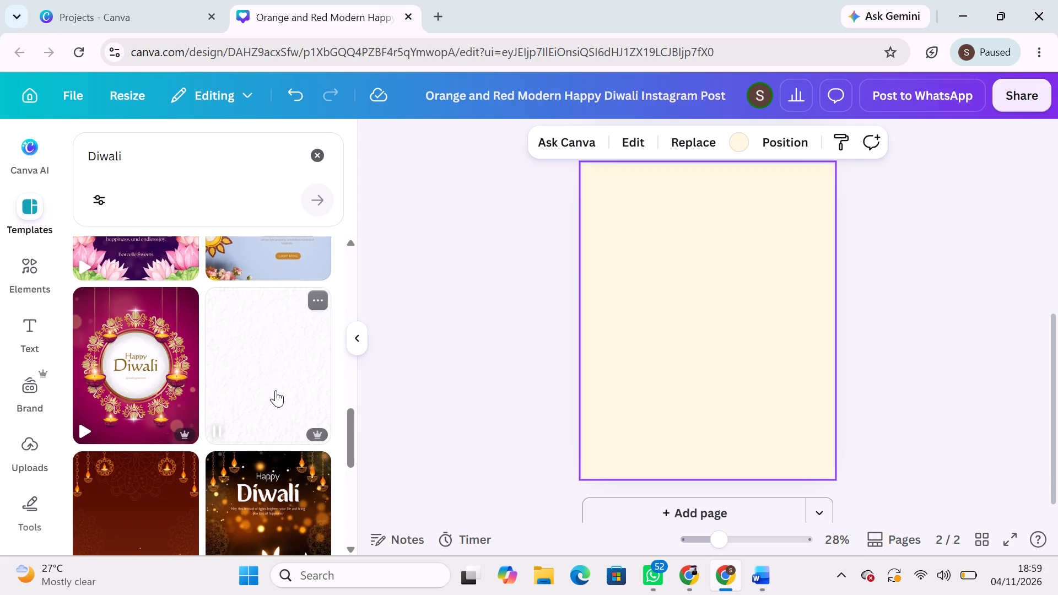
click(276, 390)
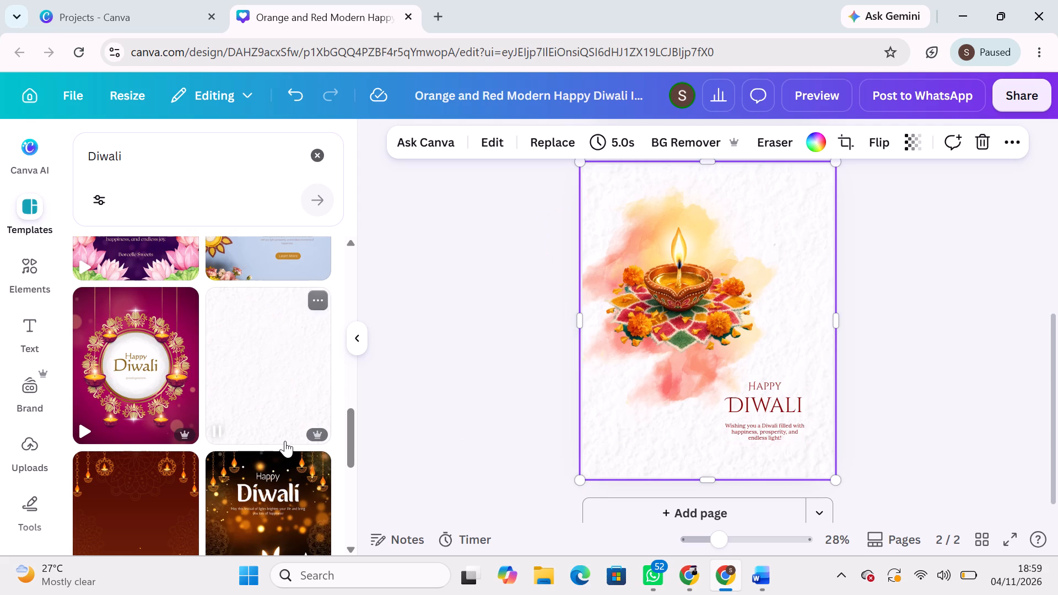
Browse further through the Diwali templates to compare other designs with the one on page 2.
scroll(285, 441, down, 3)
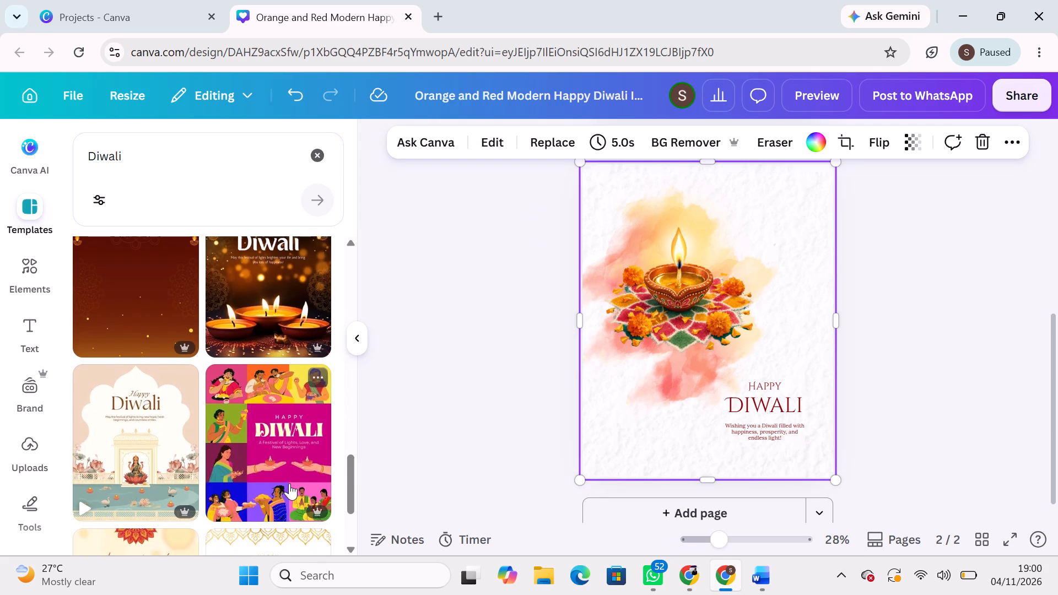
scroll(289, 483, down, 1)
scroll(280, 513, up, 1)
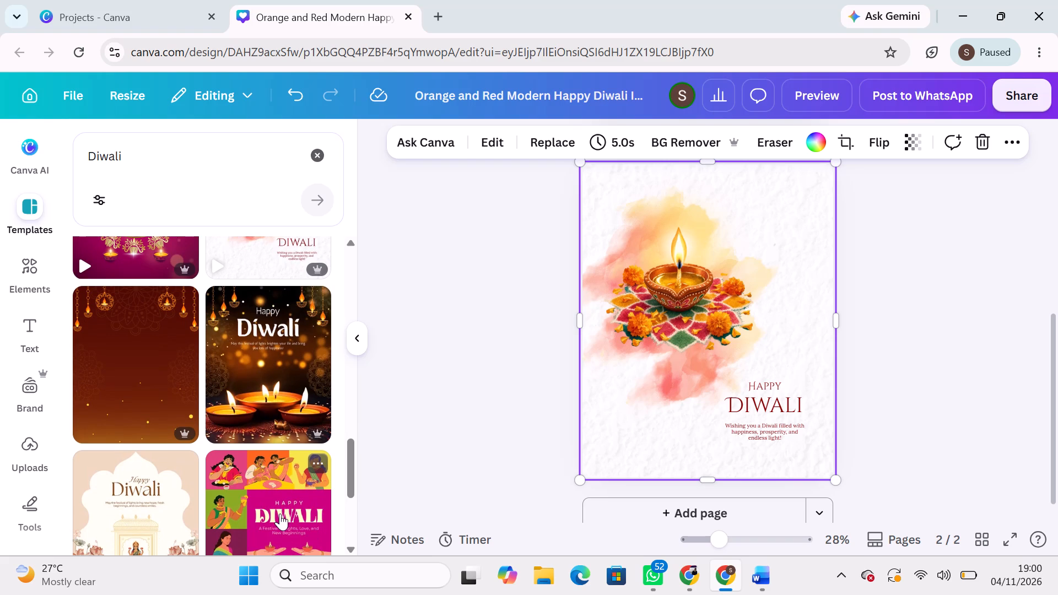
scroll(280, 513, up, 1)
scroll(280, 513, down, 3)
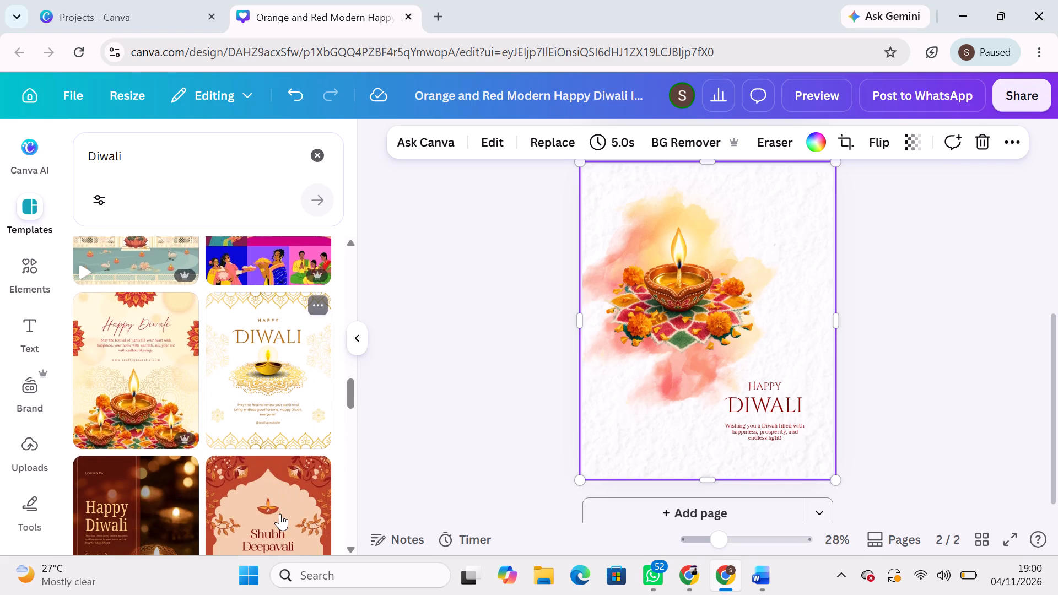
scroll(280, 513, down, 2)
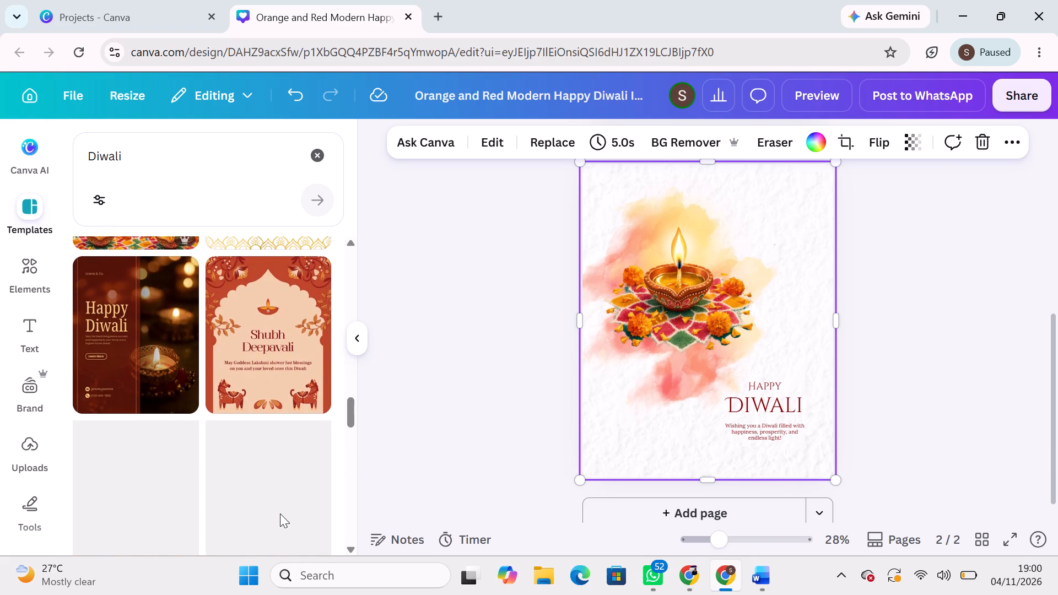
scroll(280, 513, down, 3)
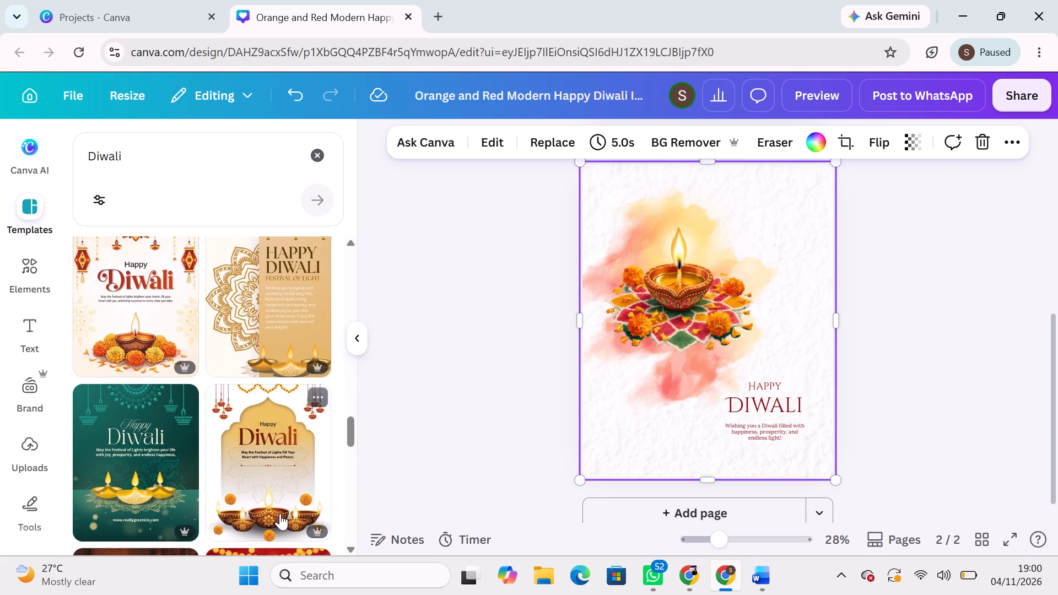
scroll(280, 513, down, 2)
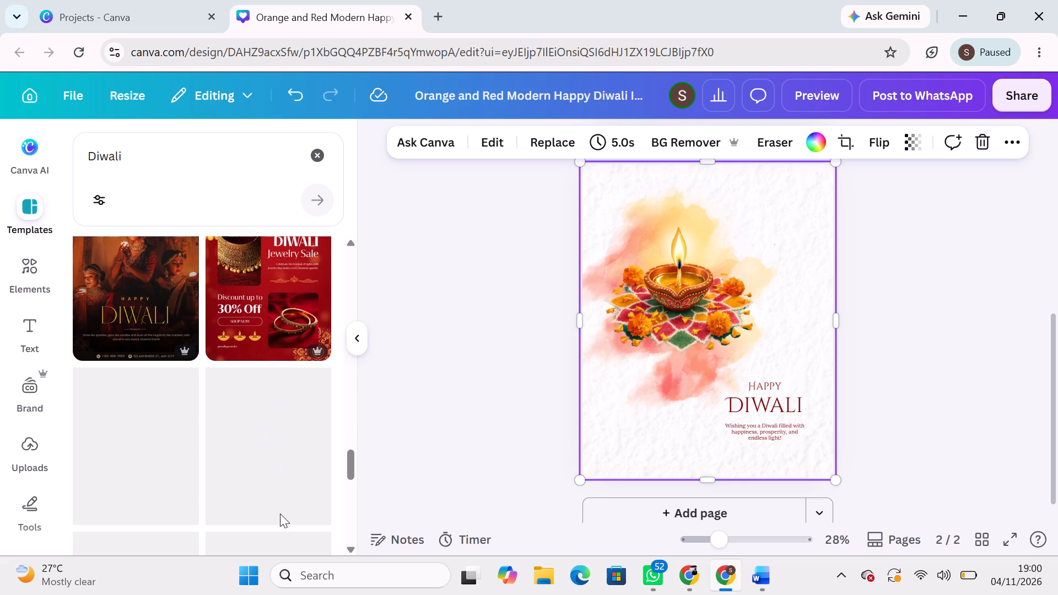
scroll(280, 513, down, 2)
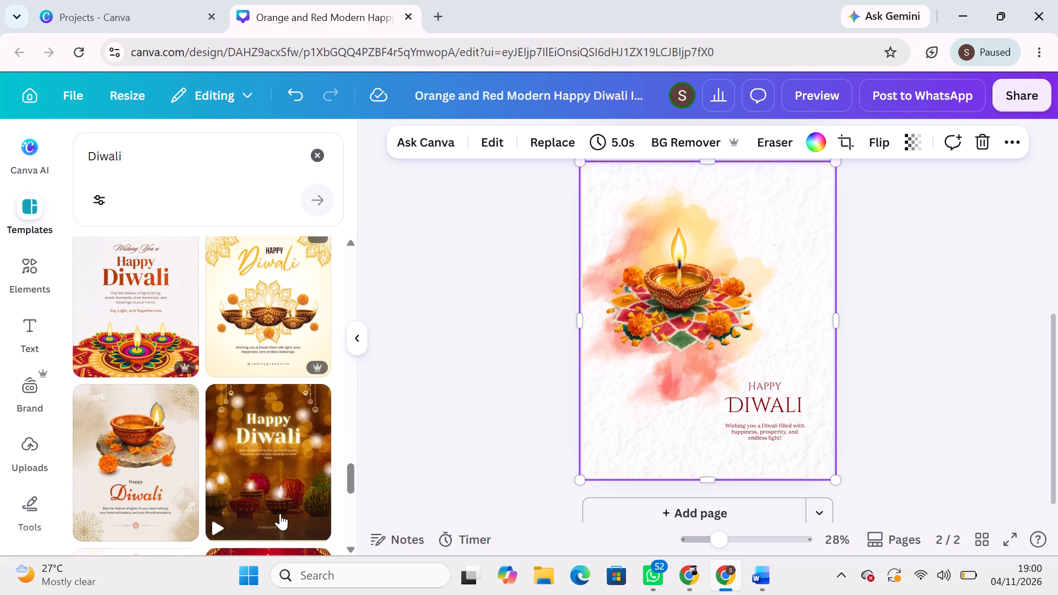
scroll(280, 513, down, 4)
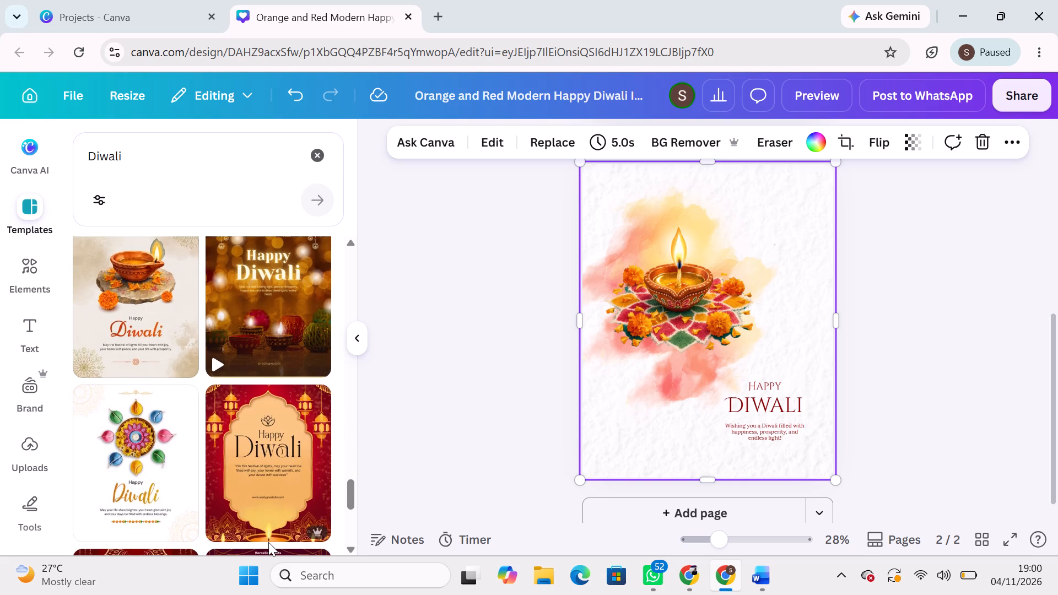
scroll(268, 542, down, 2)
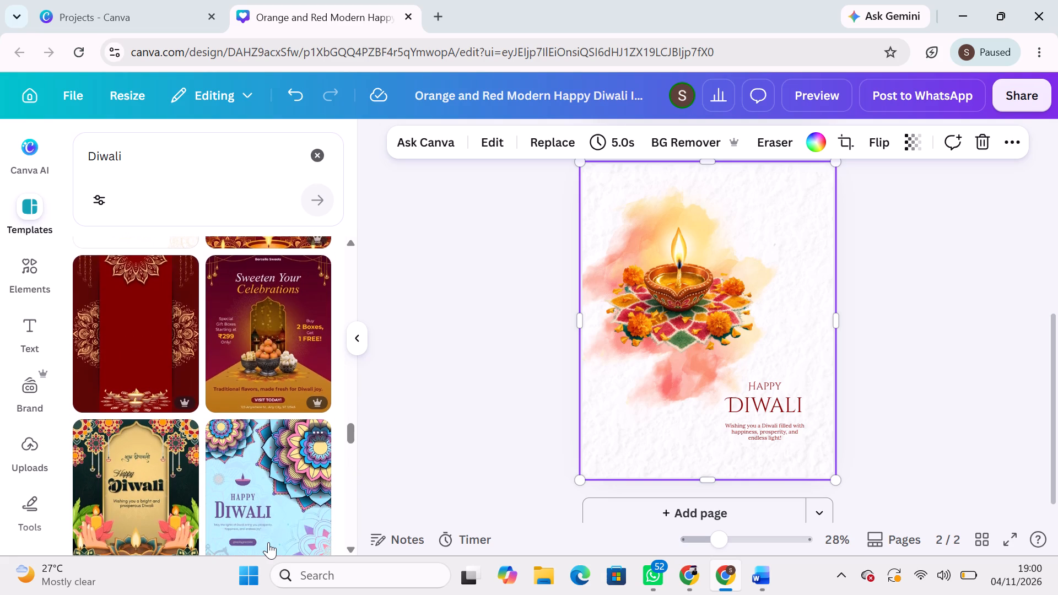
scroll(268, 542, down, 3)
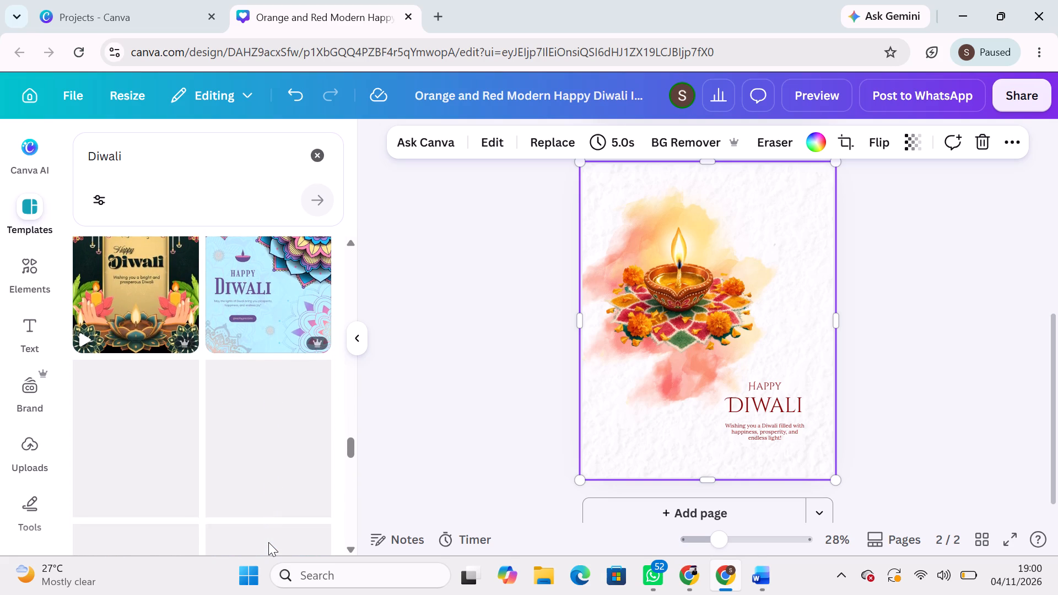
scroll(277, 451, down, 1)
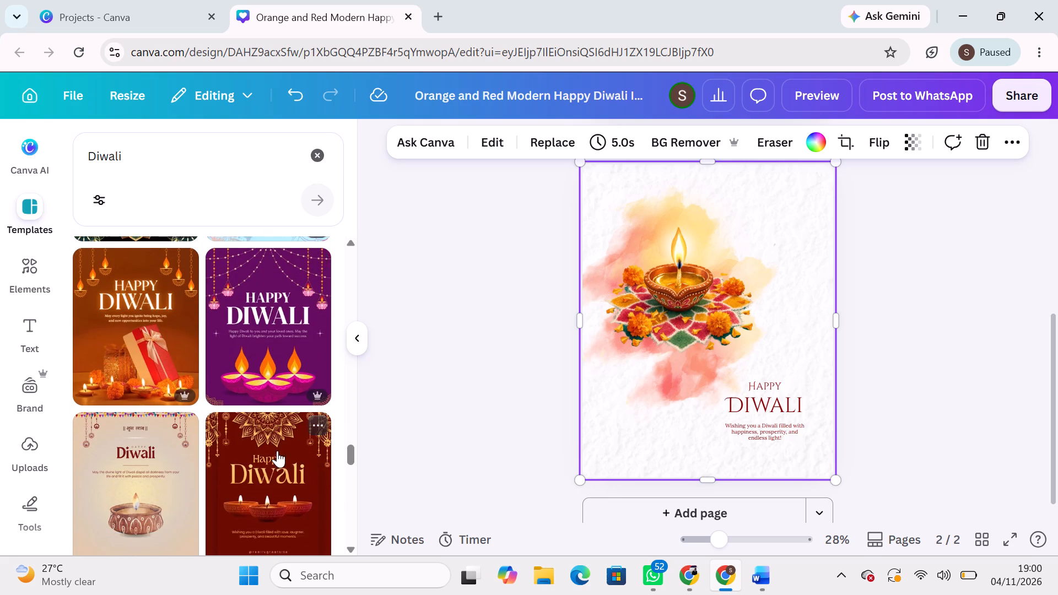
scroll(277, 451, down, 2)
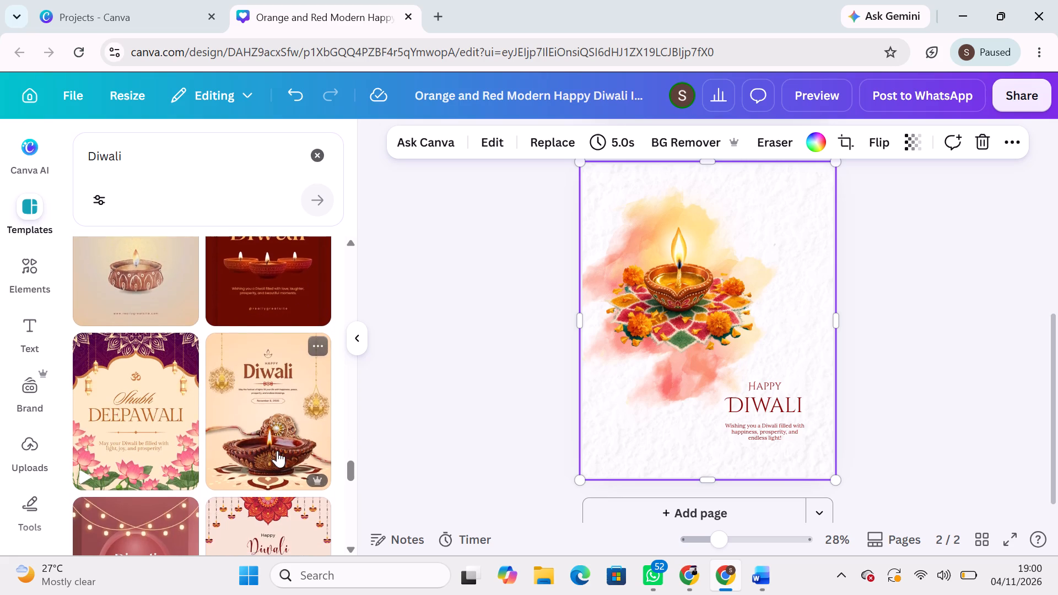
scroll(277, 451, down, 4)
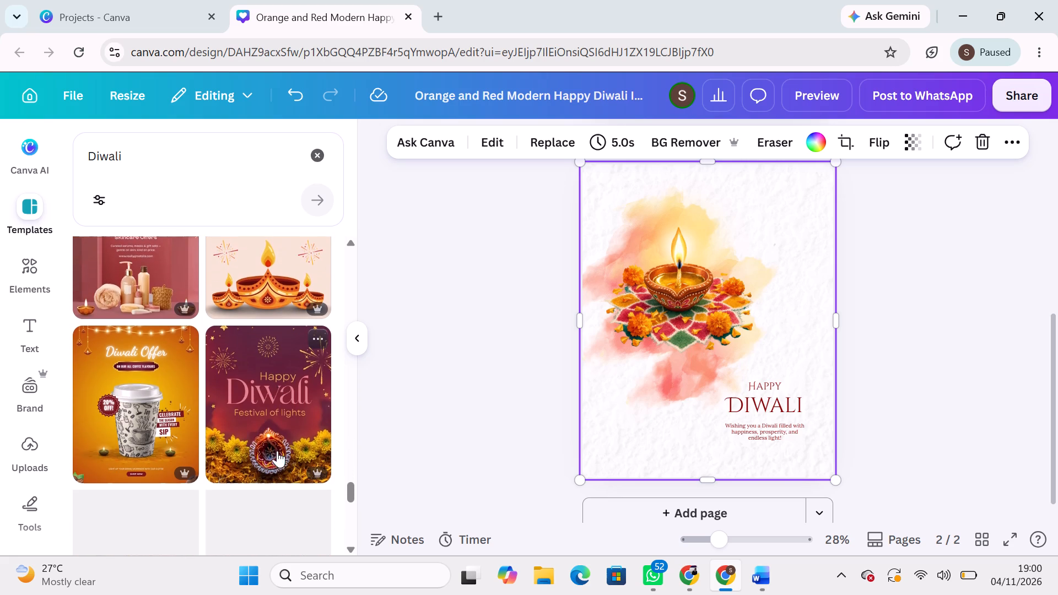
scroll(277, 451, down, 2)
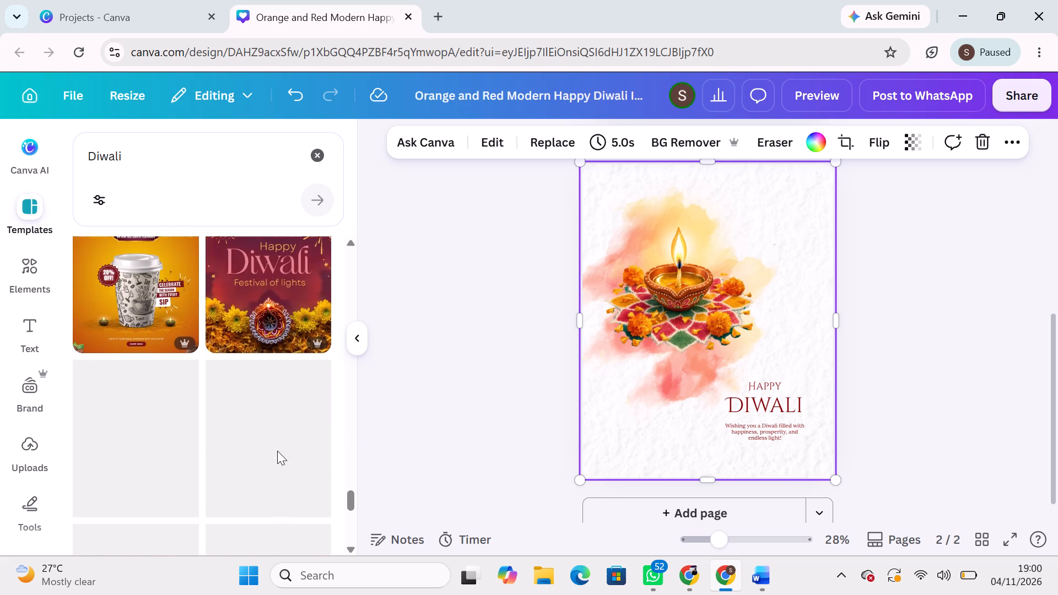
scroll(277, 451, up, 1)
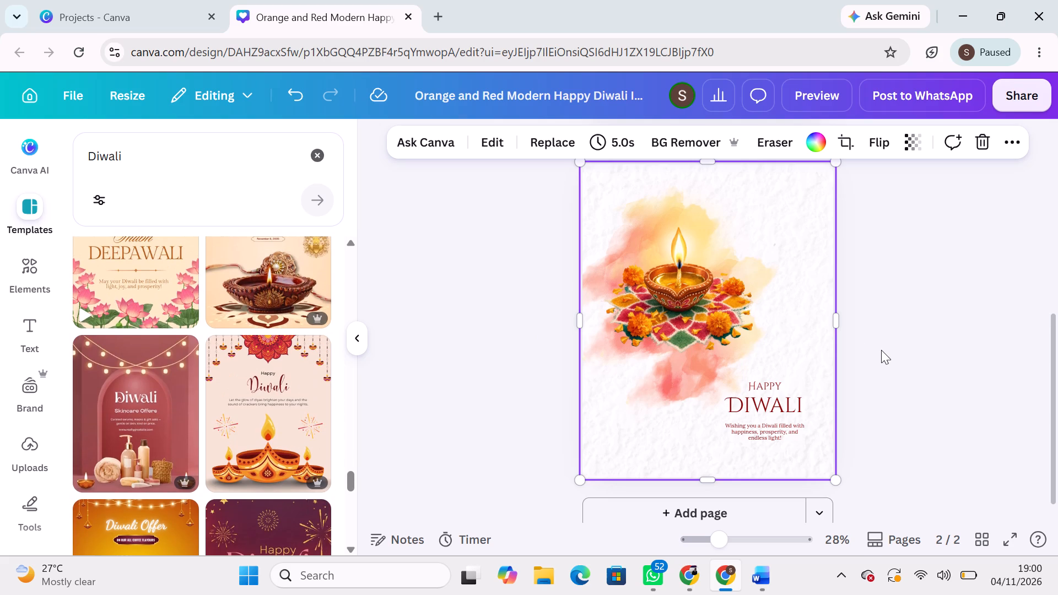
Move the "HAPPY" text, the "DIWALI" title and the wishes message on page 2 slightly upward, keeping them centred with each other.
drag(780, 386, 781, 372)
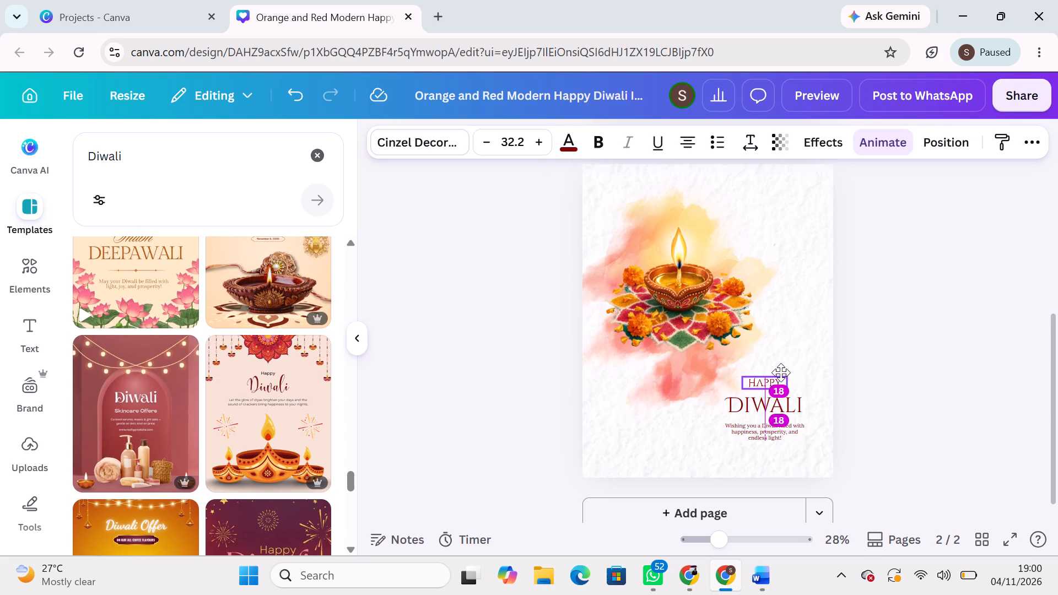
drag(781, 372, 781, 369)
drag(784, 407, 782, 396)
drag(785, 425, 785, 413)
click(904, 381)
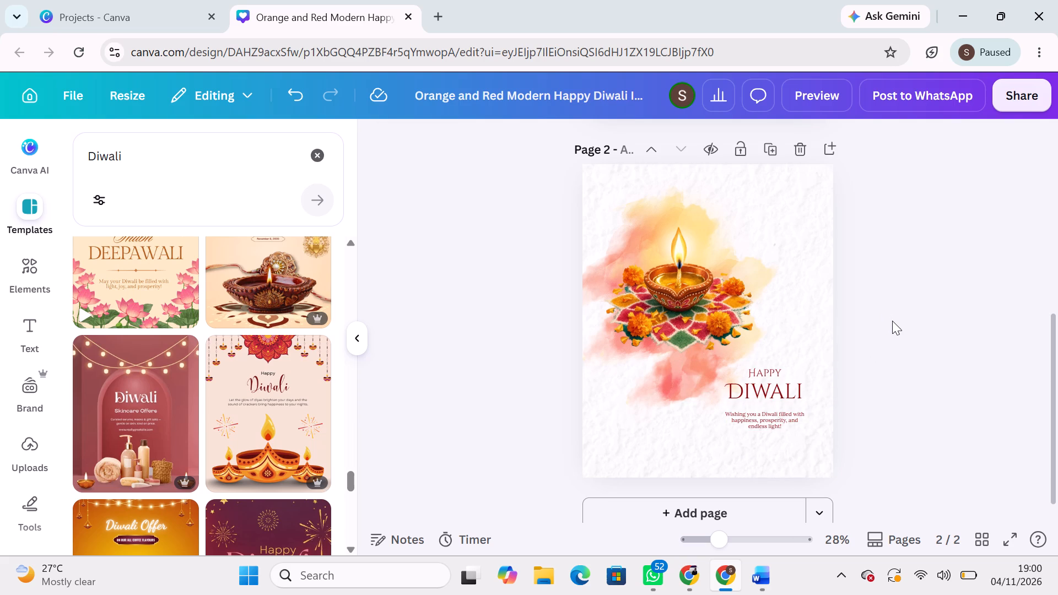
Browse further through the Diwali templates to compare other greeting designs with the one on page 2.
scroll(238, 440, down, 4)
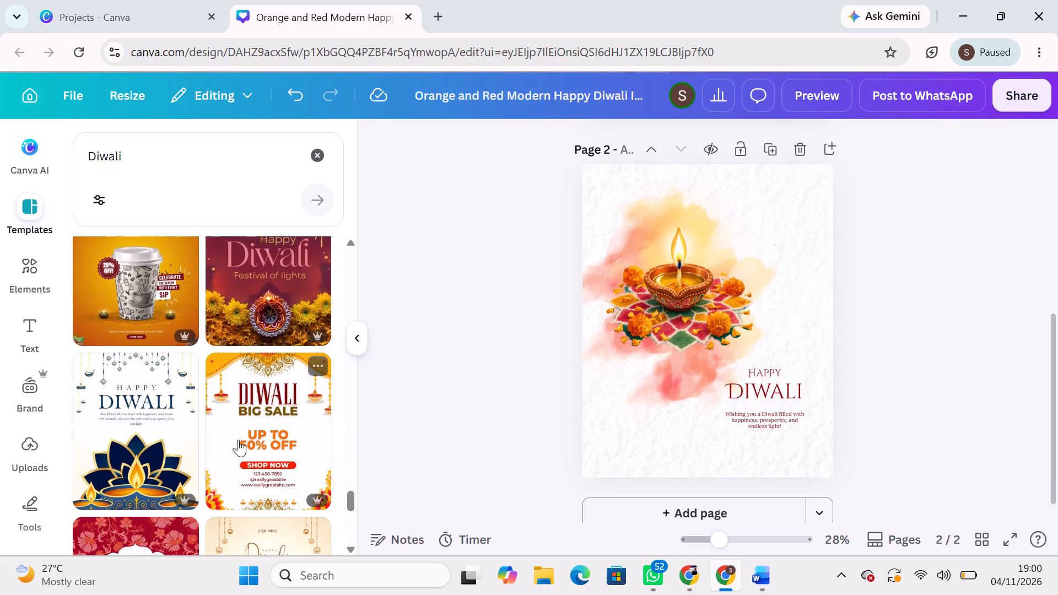
scroll(238, 440, down, 3)
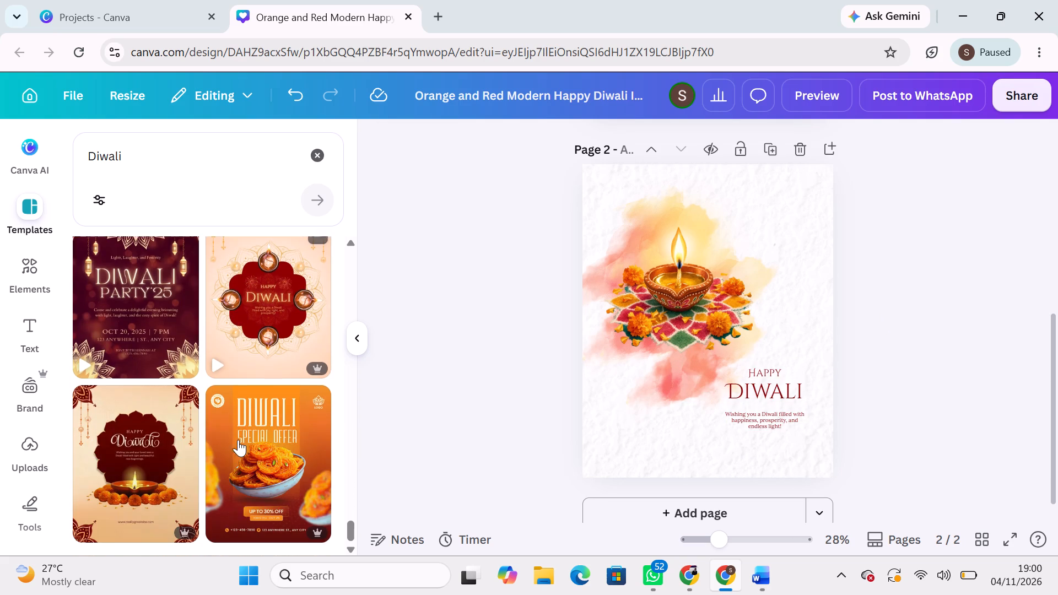
scroll(238, 440, down, 5)
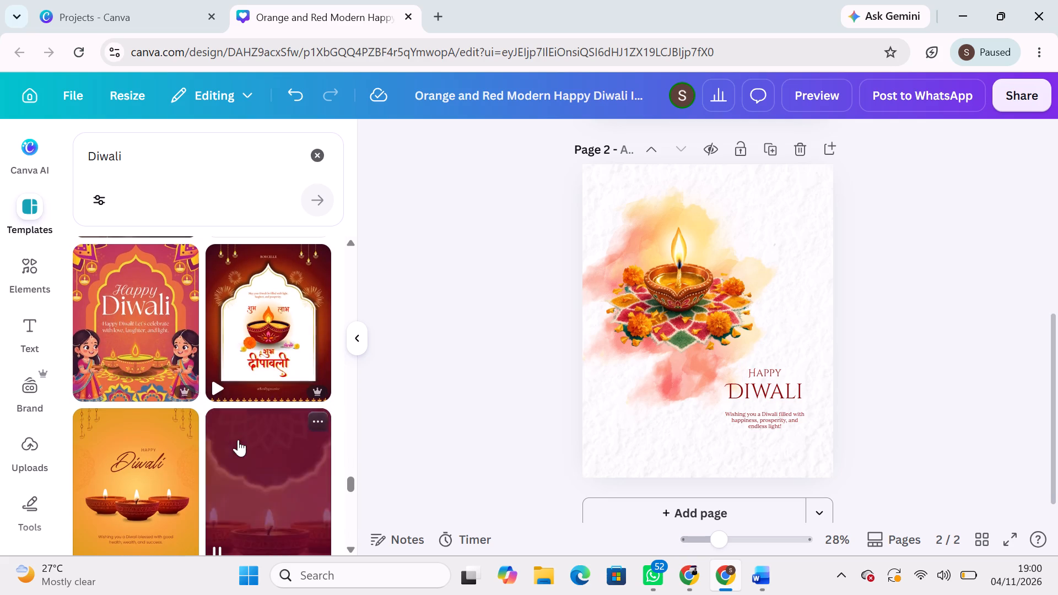
scroll(241, 463, down, 1)
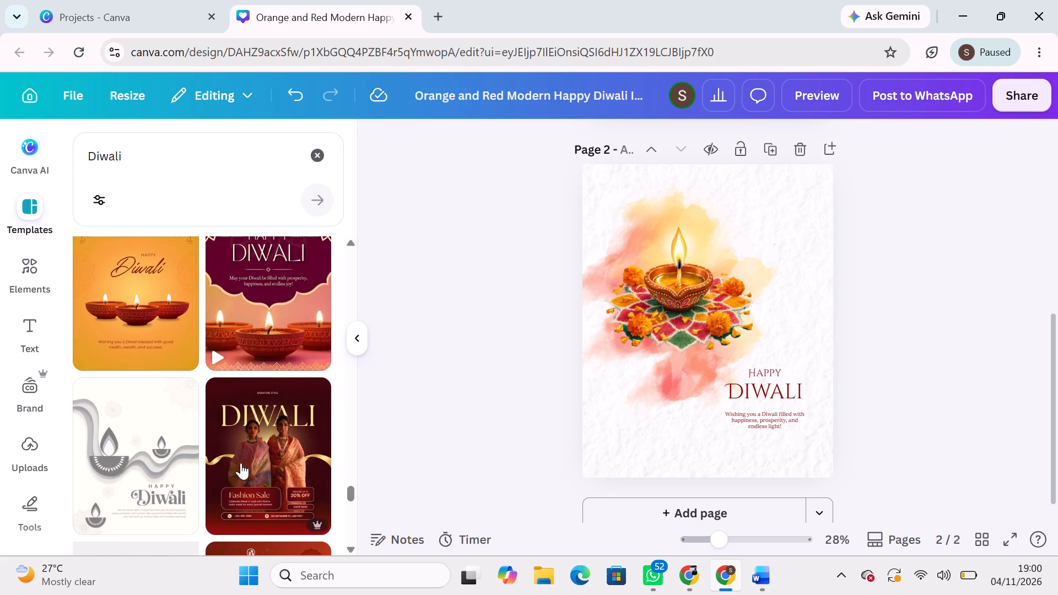
scroll(241, 463, down, 1)
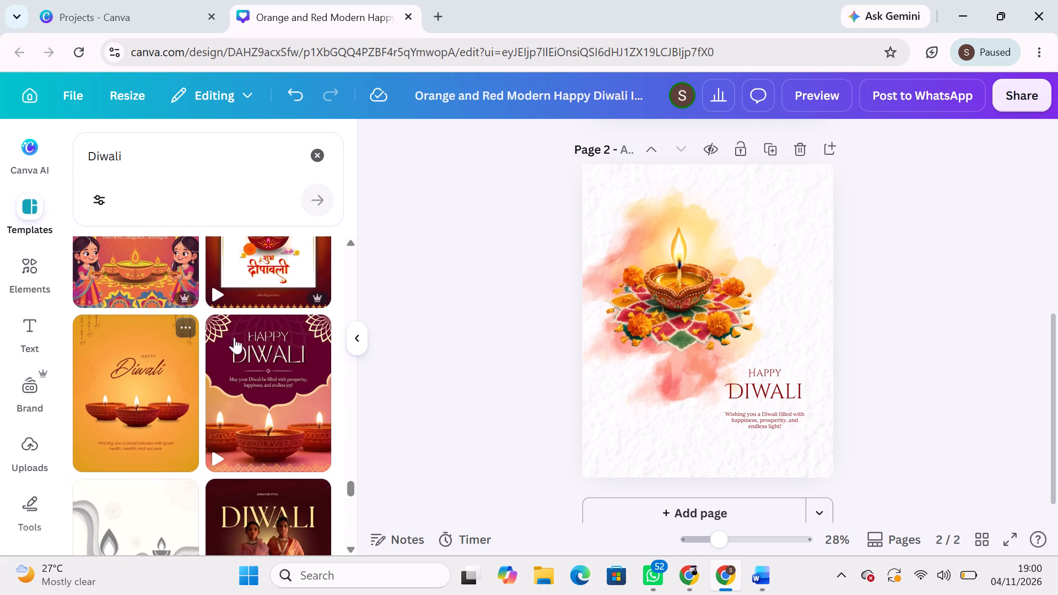
Recolour page 2's textured white background with the pale yellow sampled from the diya flame.
click(788, 219)
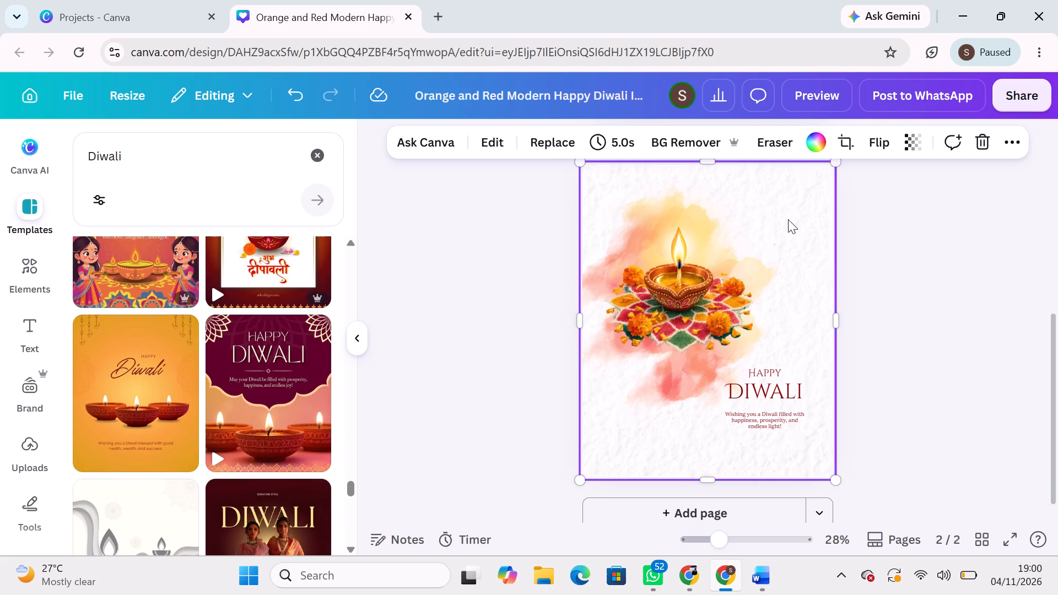
click(819, 137)
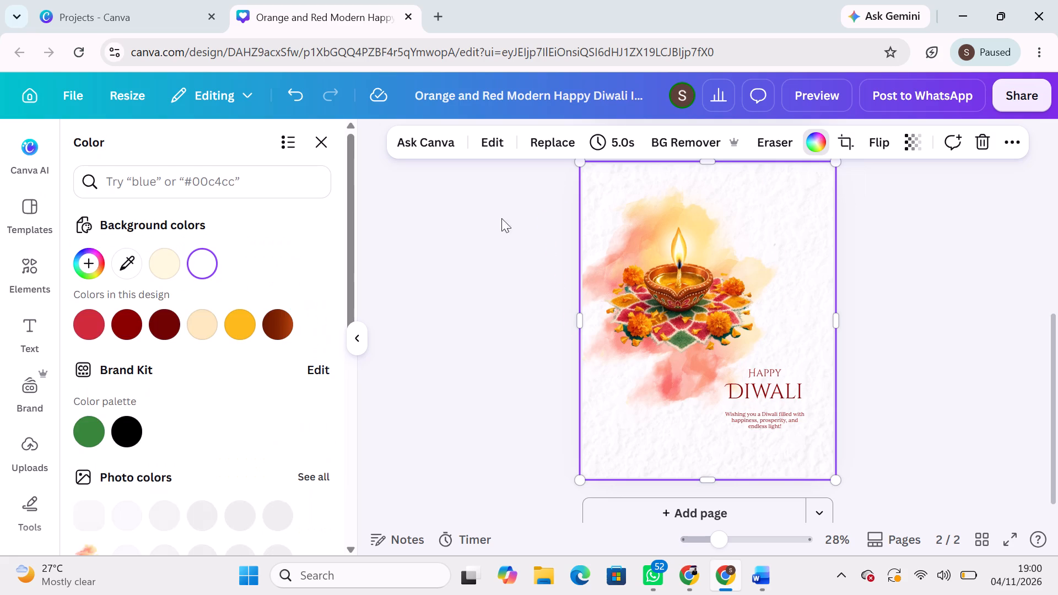
click(123, 273)
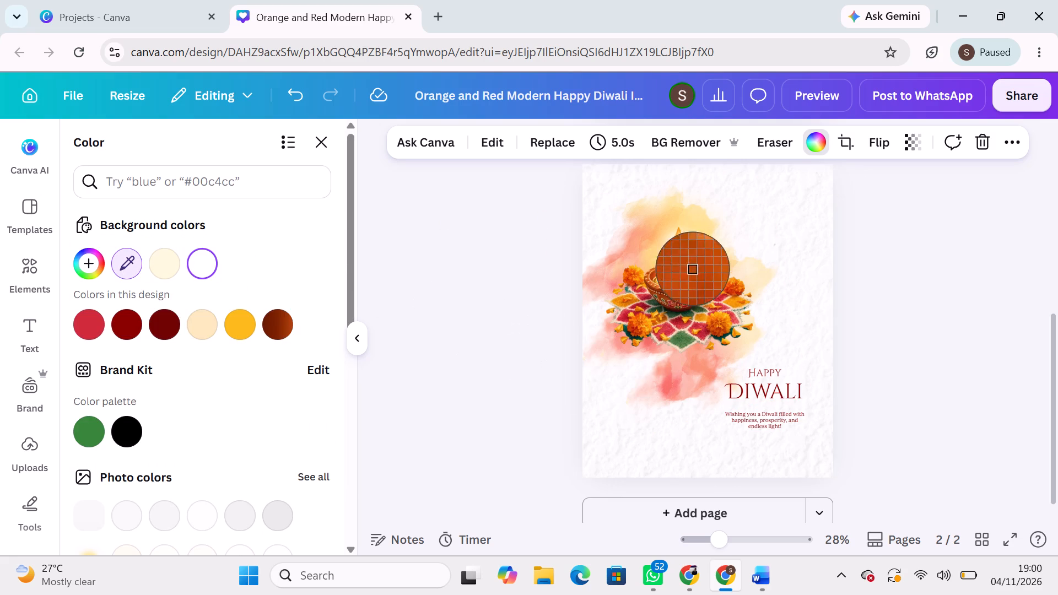
click(683, 257)
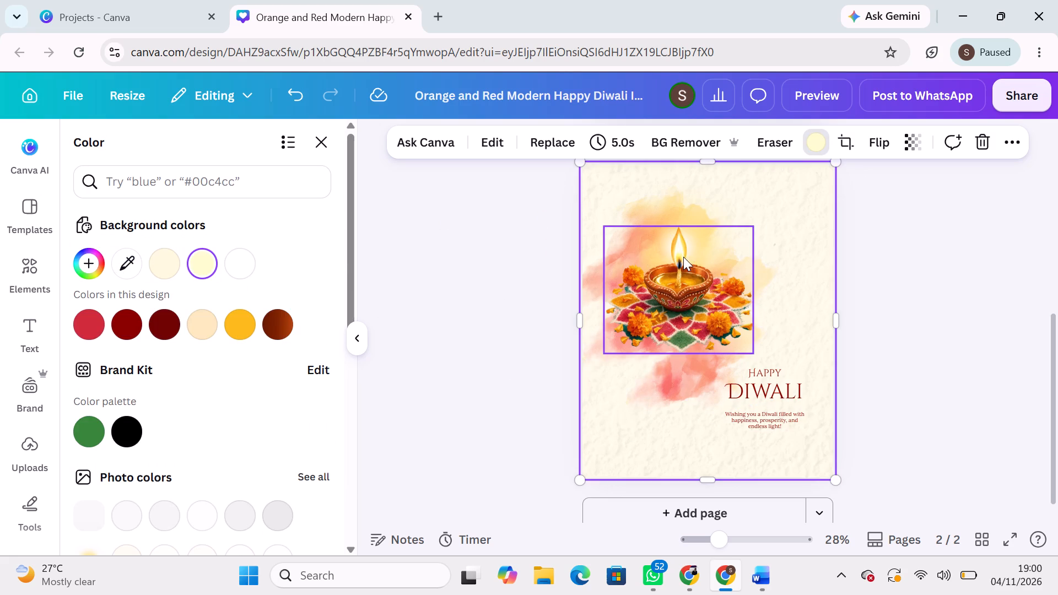
click(890, 286)
Copy the MLRIT and accreditation logo header together with the two hanging diya ornaments from page 1.
scroll(890, 286, up, 2)
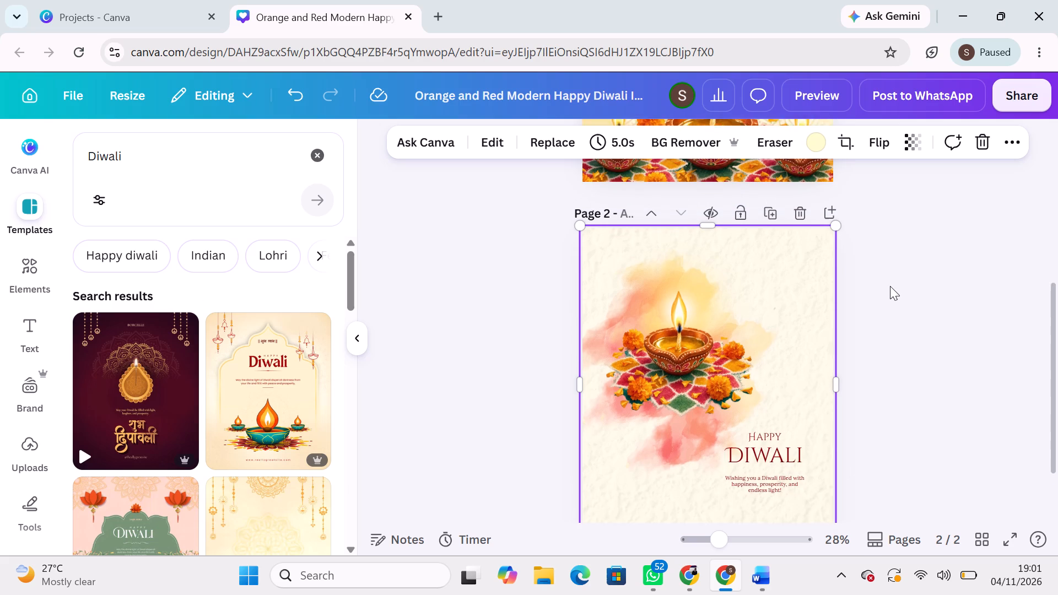
scroll(890, 286, up, 4)
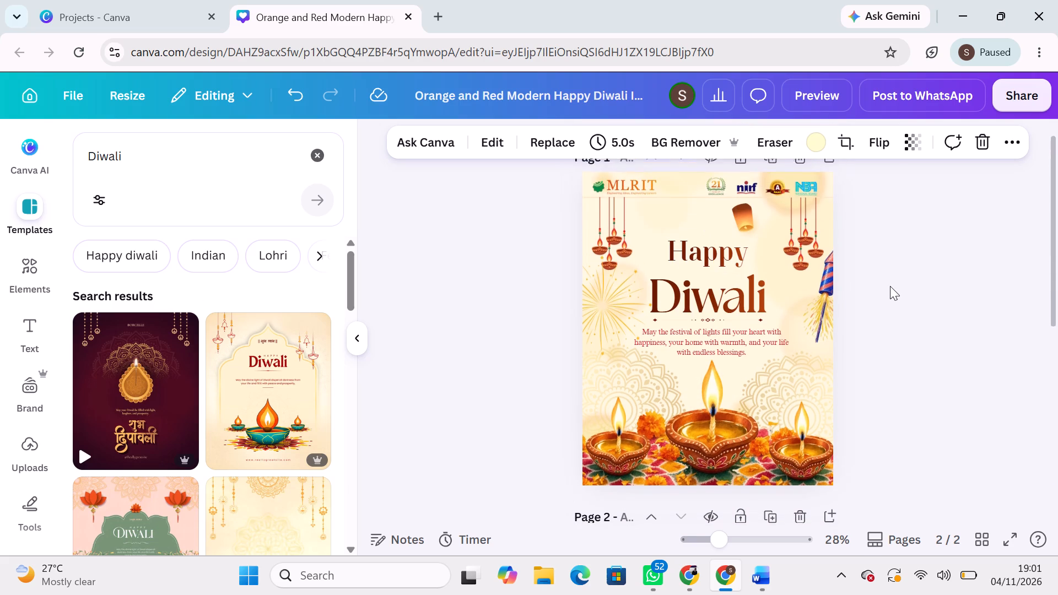
scroll(890, 286, up, 1)
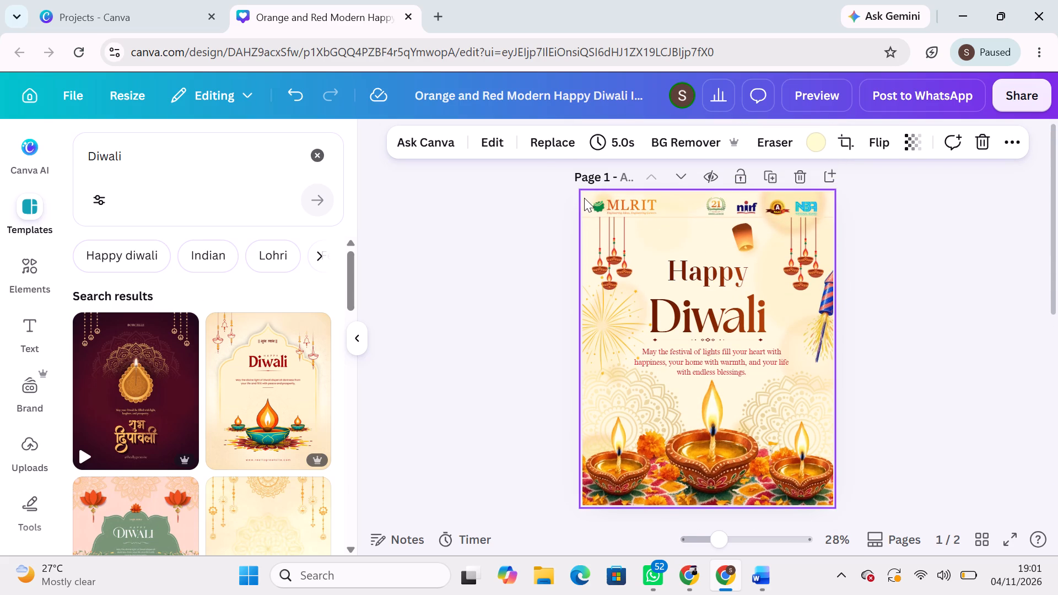
drag(583, 195, 735, 208)
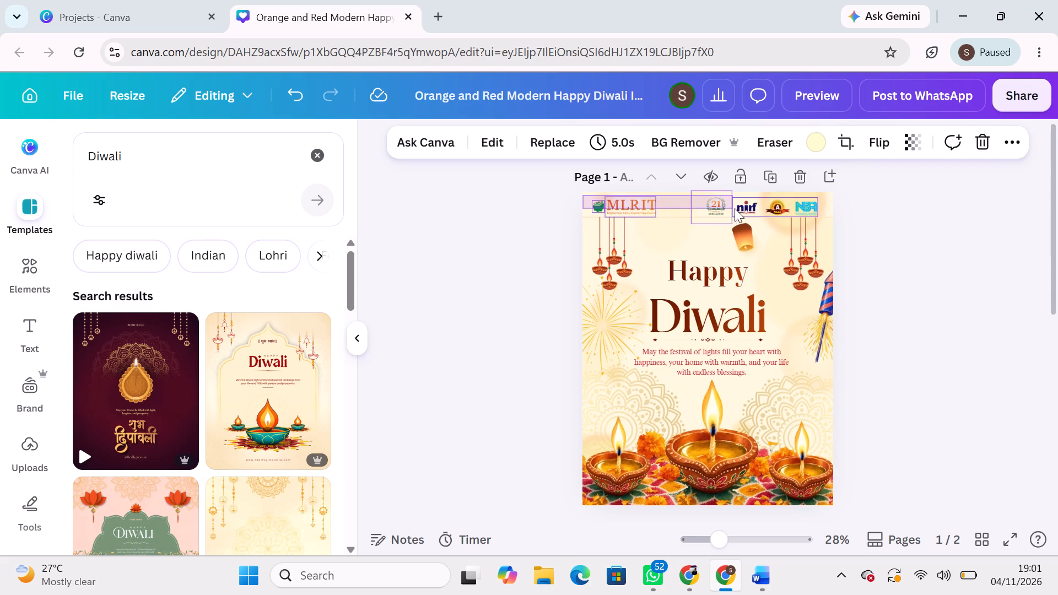
drag(735, 208, 831, 213)
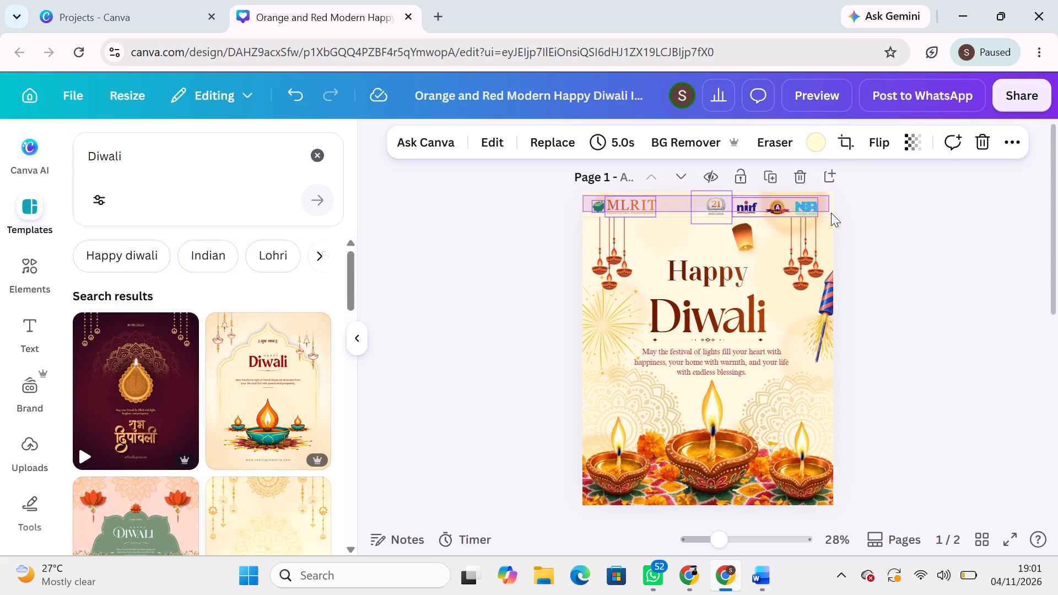
drag(831, 213, 835, 219)
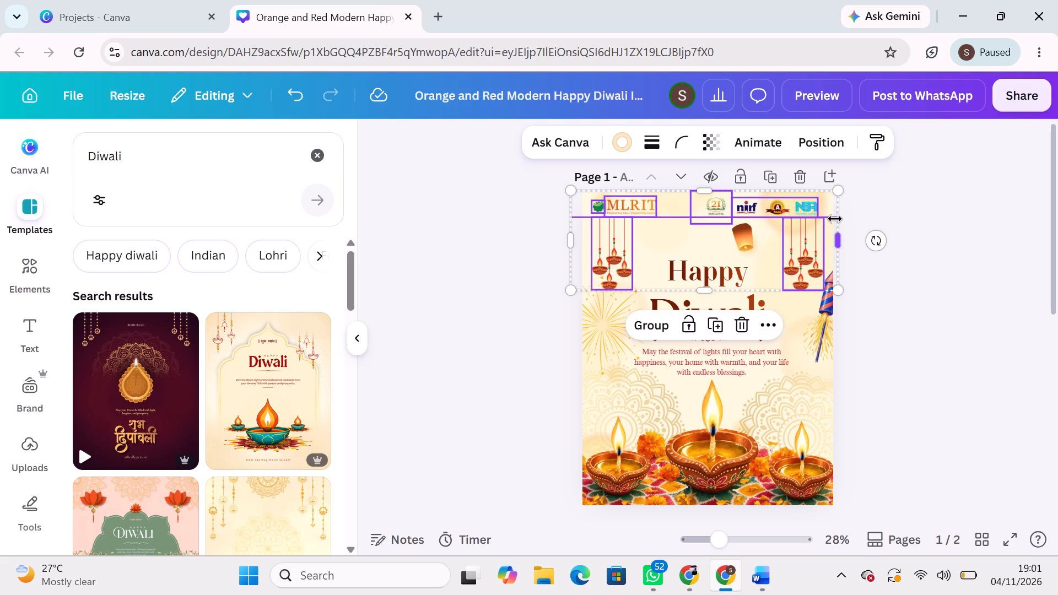
key(ctrl+c)
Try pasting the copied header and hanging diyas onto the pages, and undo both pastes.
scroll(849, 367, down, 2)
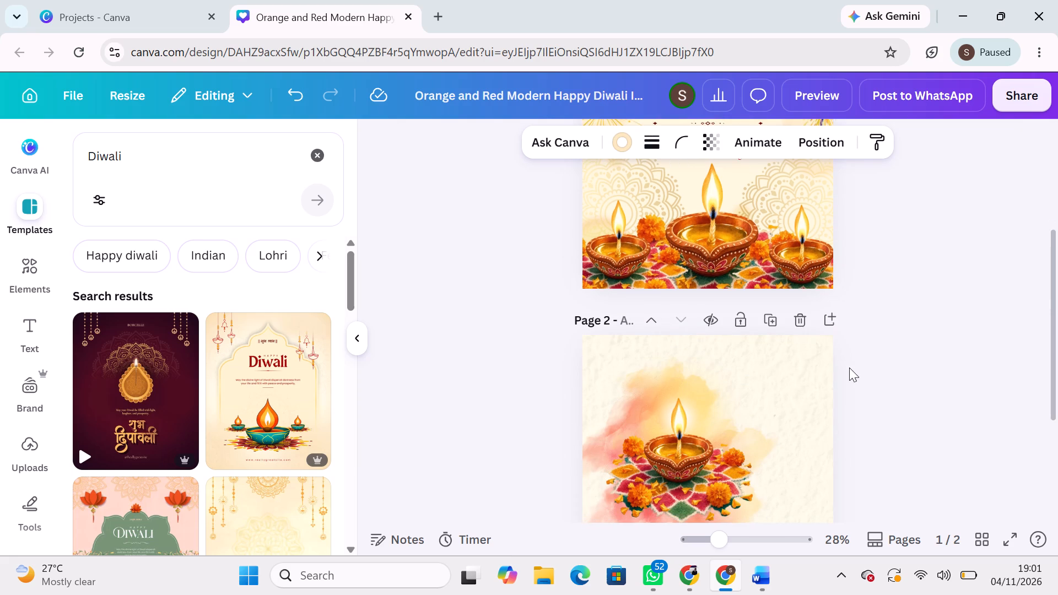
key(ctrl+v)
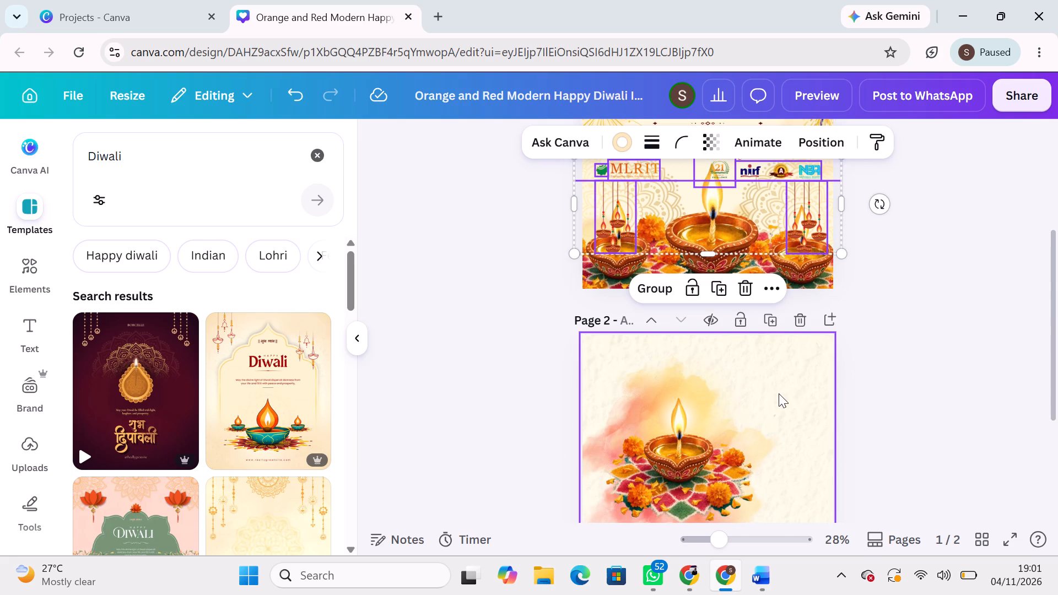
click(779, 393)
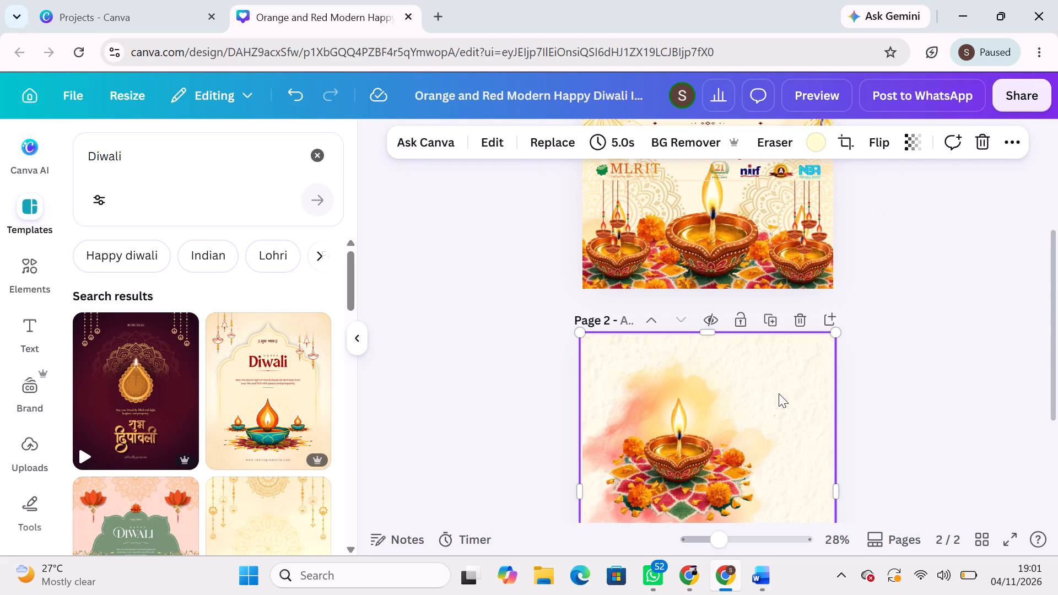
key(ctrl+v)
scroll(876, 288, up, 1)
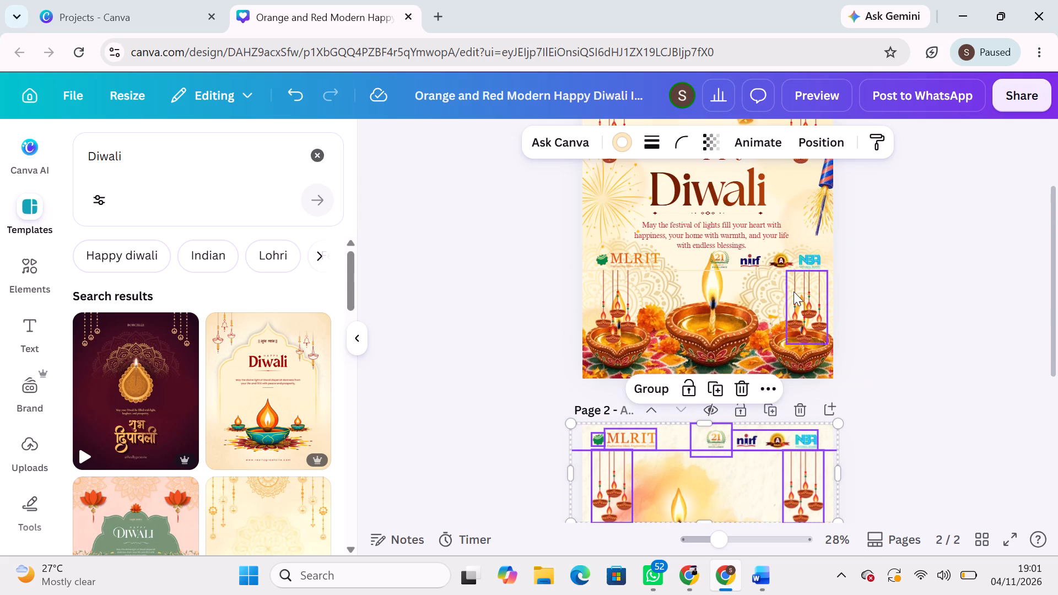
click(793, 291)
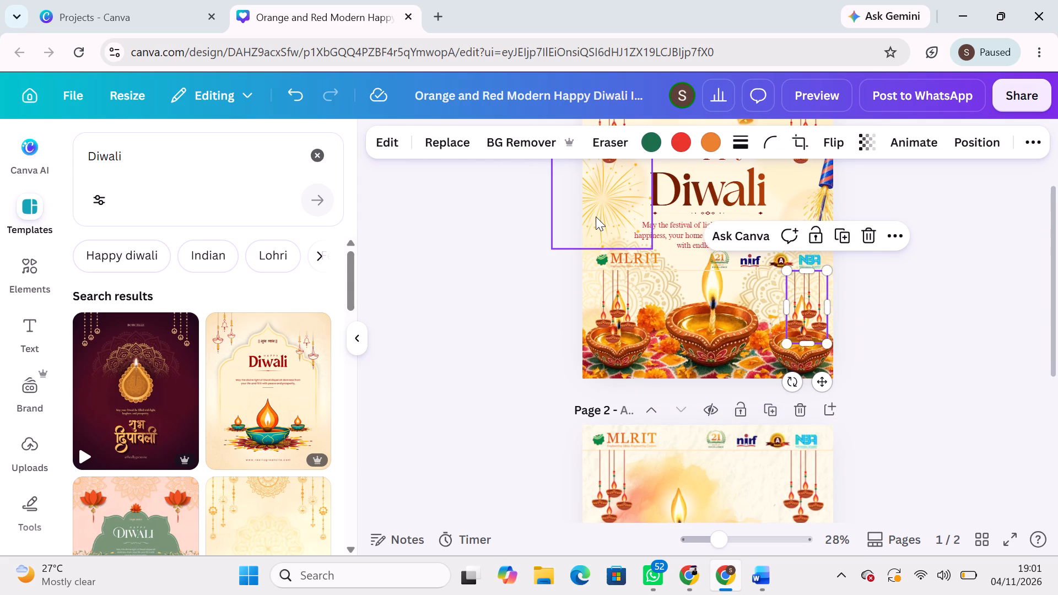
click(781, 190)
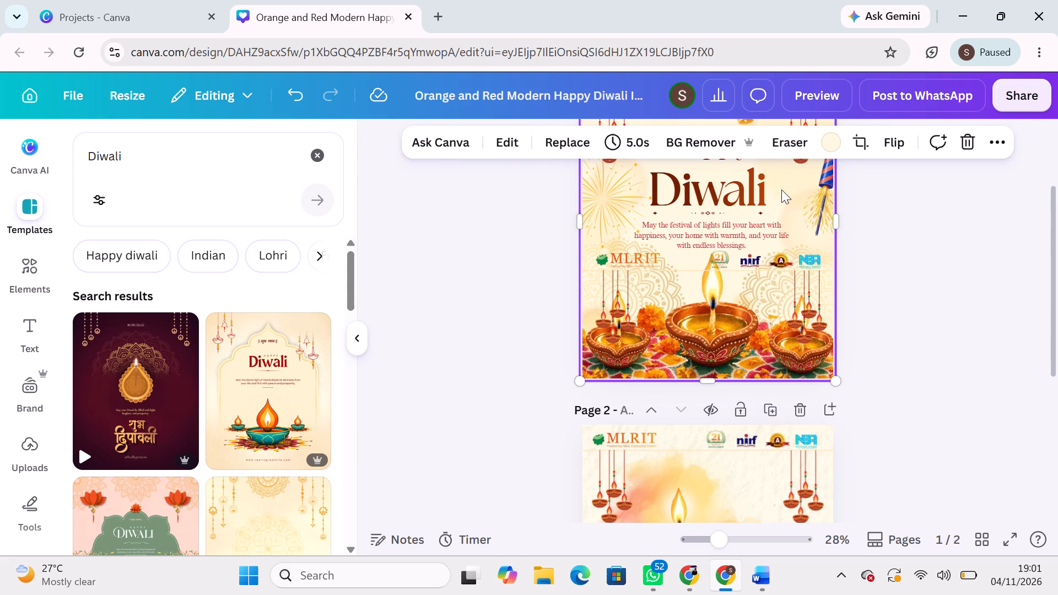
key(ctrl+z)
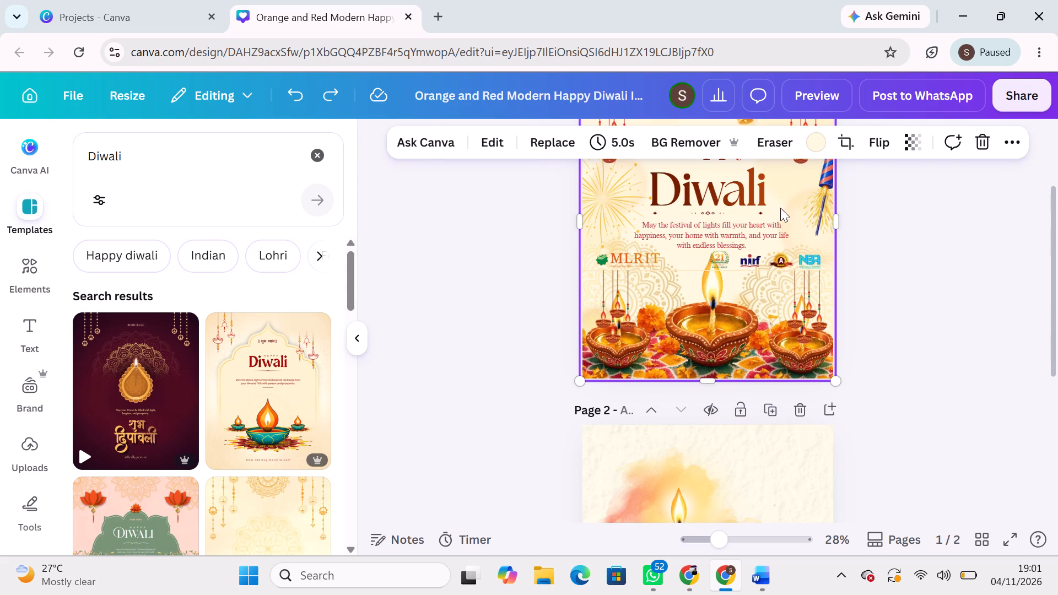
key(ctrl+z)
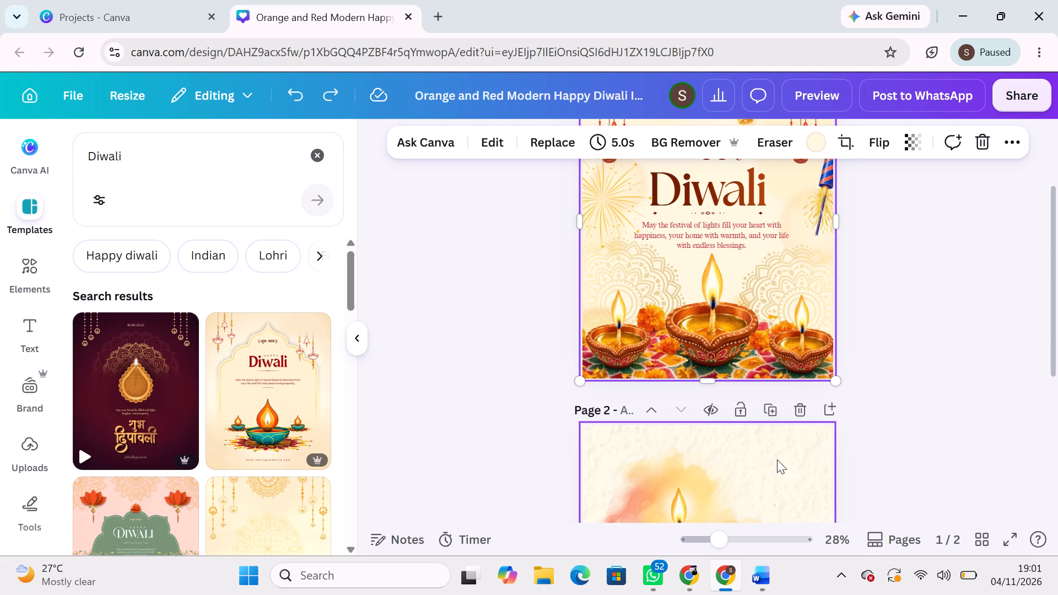
Paste the copied logo header and hanging diyas at the top of page 2.
click(777, 459)
key(ctrl+v)
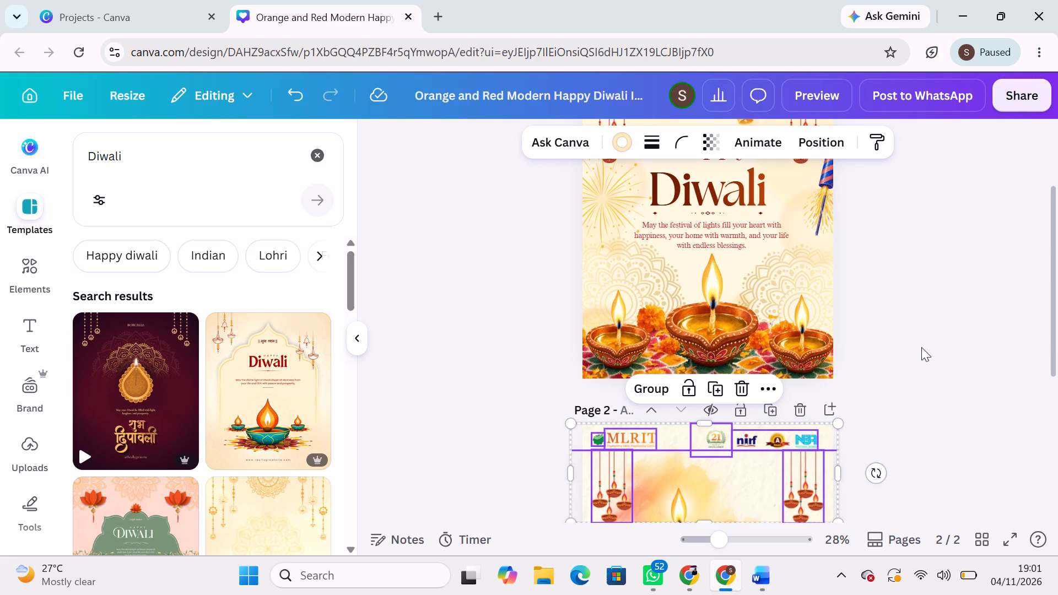
click(921, 347)
scroll(918, 355, up, 2)
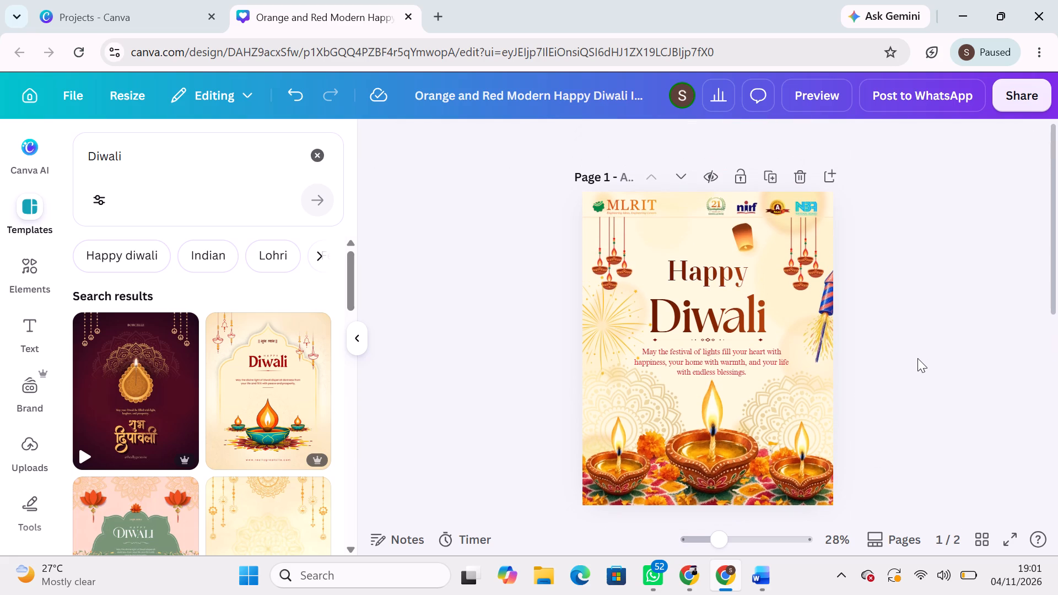
Delete the two hanging diya ornaments from page 2, keeping only the logo header.
scroll(917, 358, down, 2)
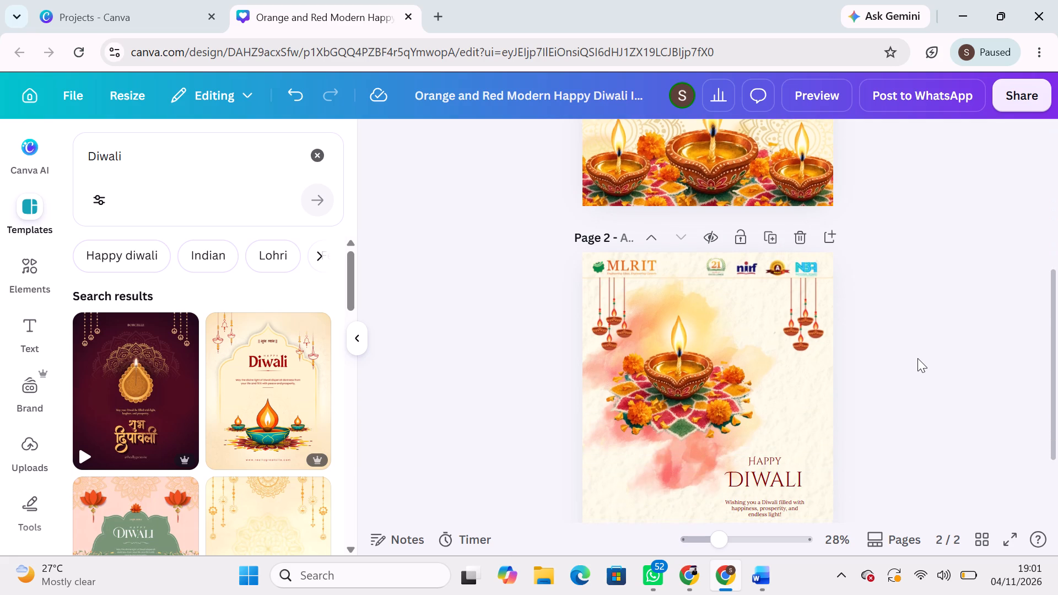
scroll(917, 358, down, 1)
click(807, 311)
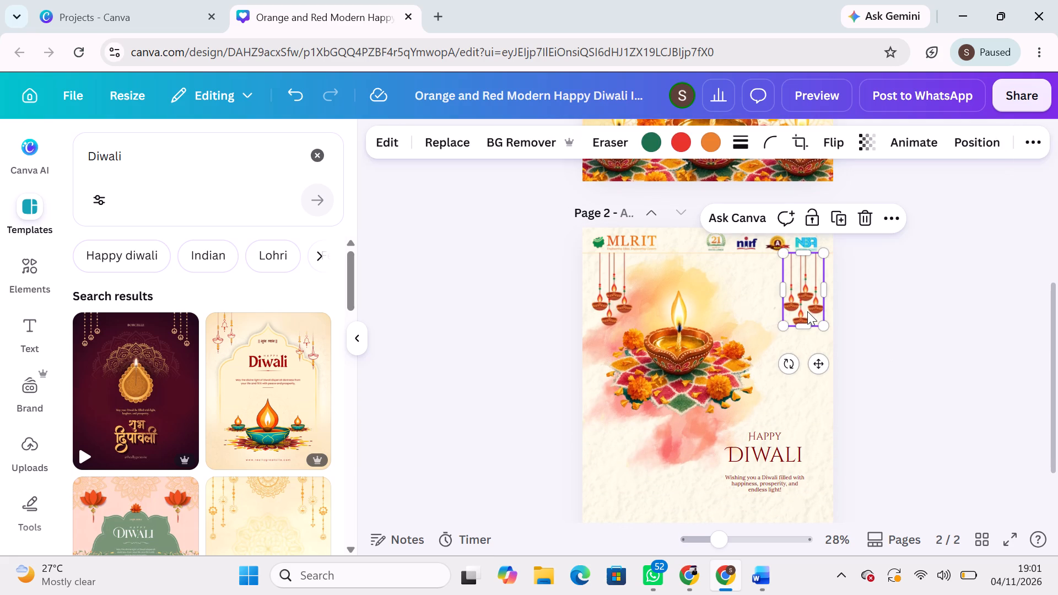
key(BackSpace)
click(609, 286)
key(BackSpace)
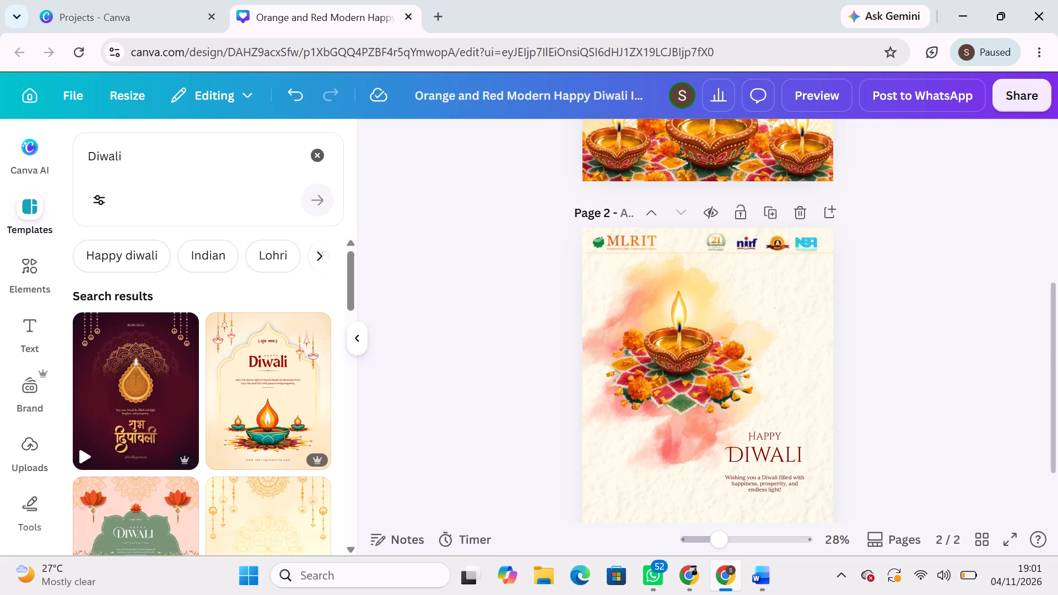
Review pages 1 and 2 of the design and browse the Diwali template results for more ideas.
scroll(773, 345, down, 1)
scroll(861, 360, up, 1)
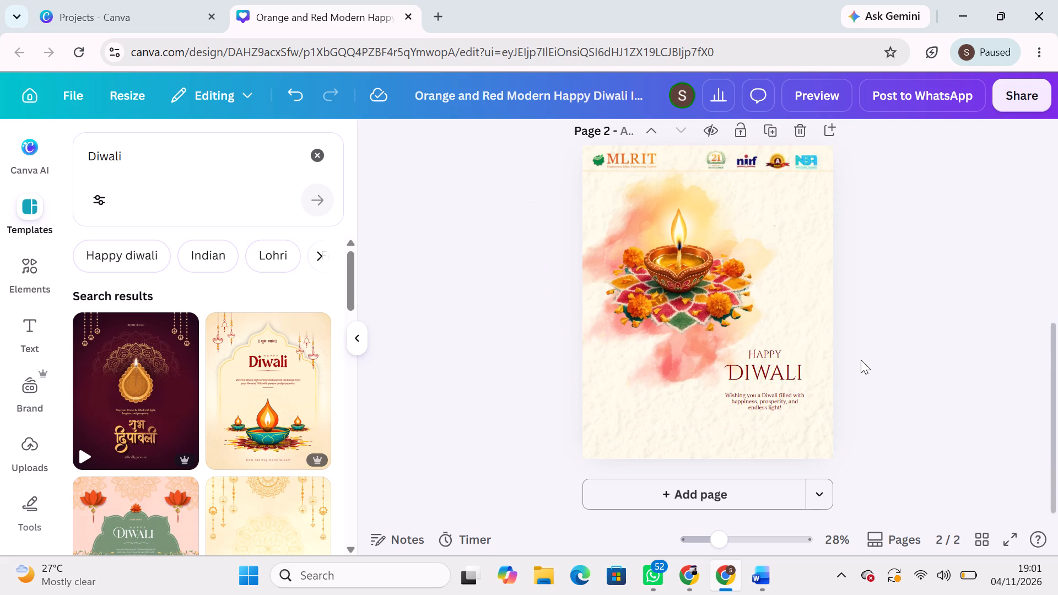
scroll(861, 360, up, 3)
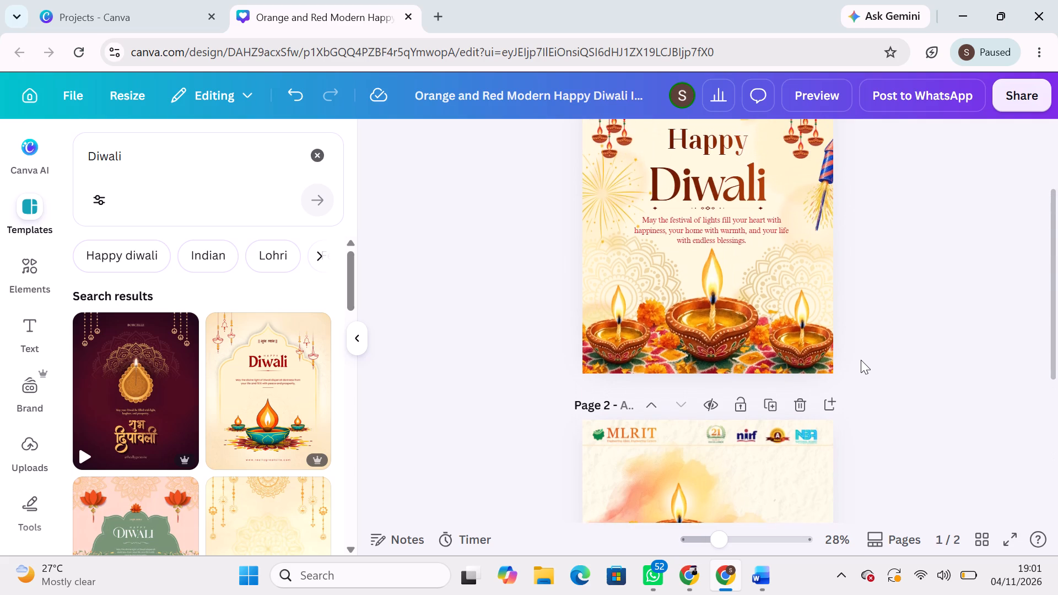
scroll(861, 360, down, 2)
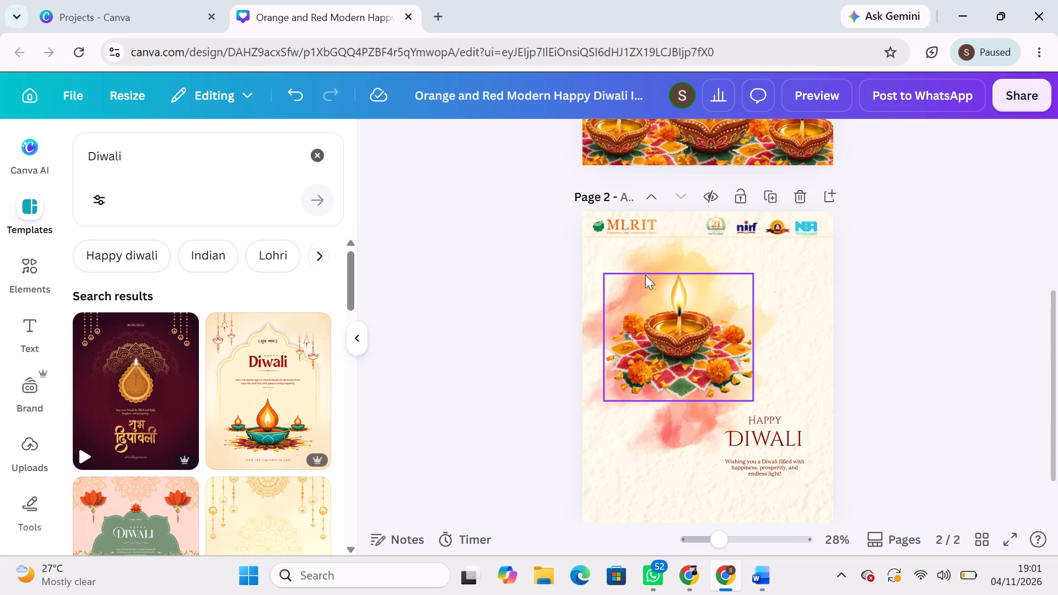
scroll(317, 378, down, 1)
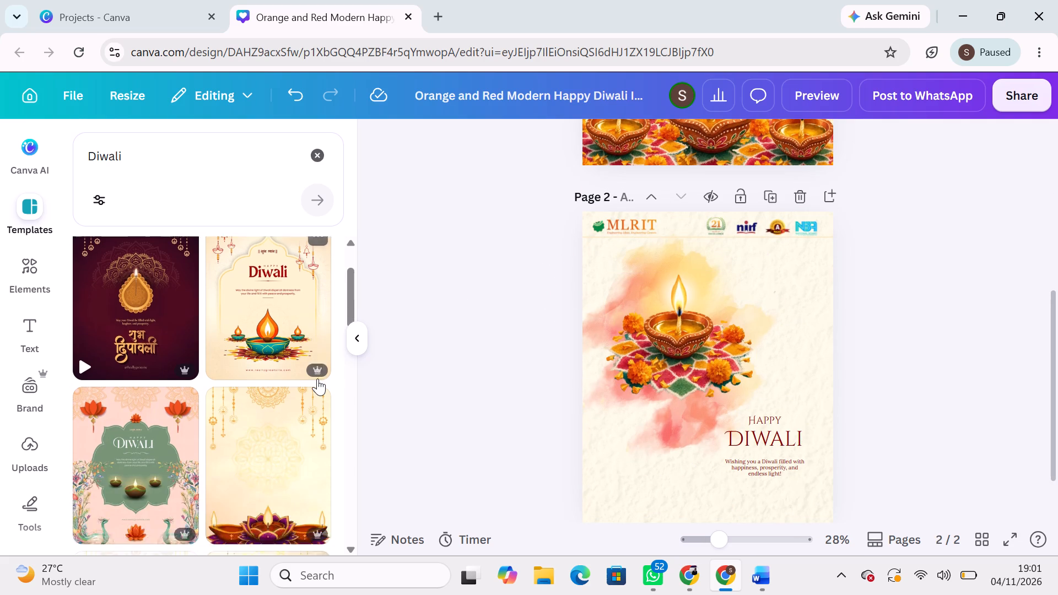
scroll(317, 378, down, 3)
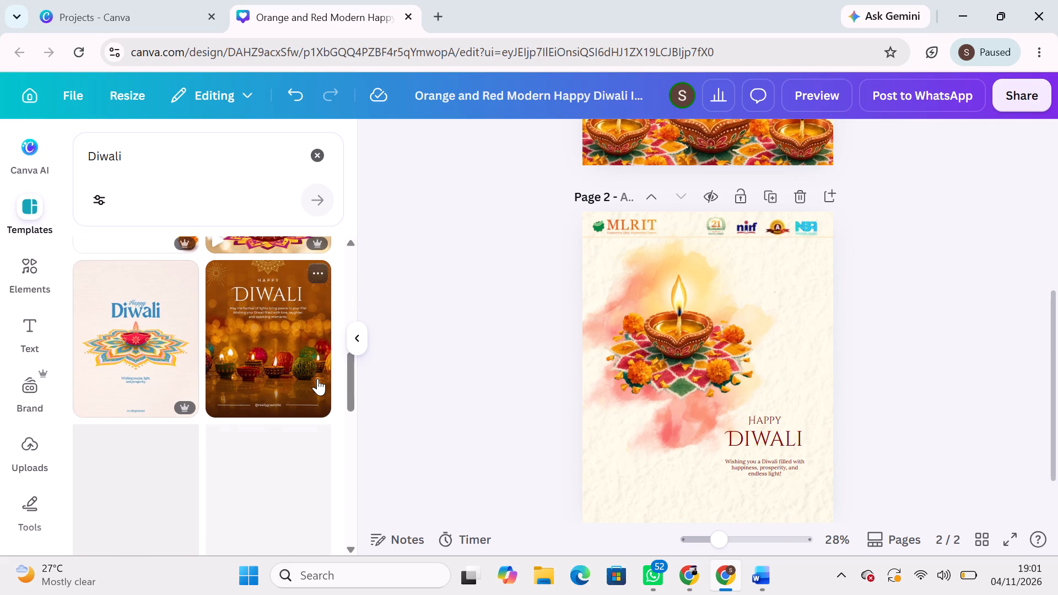
scroll(317, 378, down, 1)
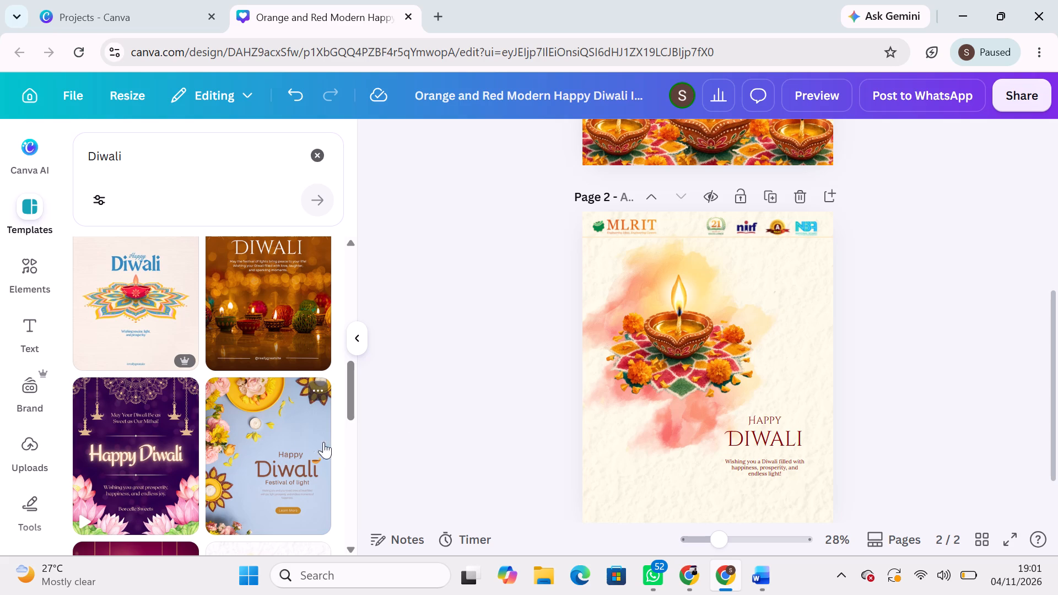
scroll(306, 424, down, 1)
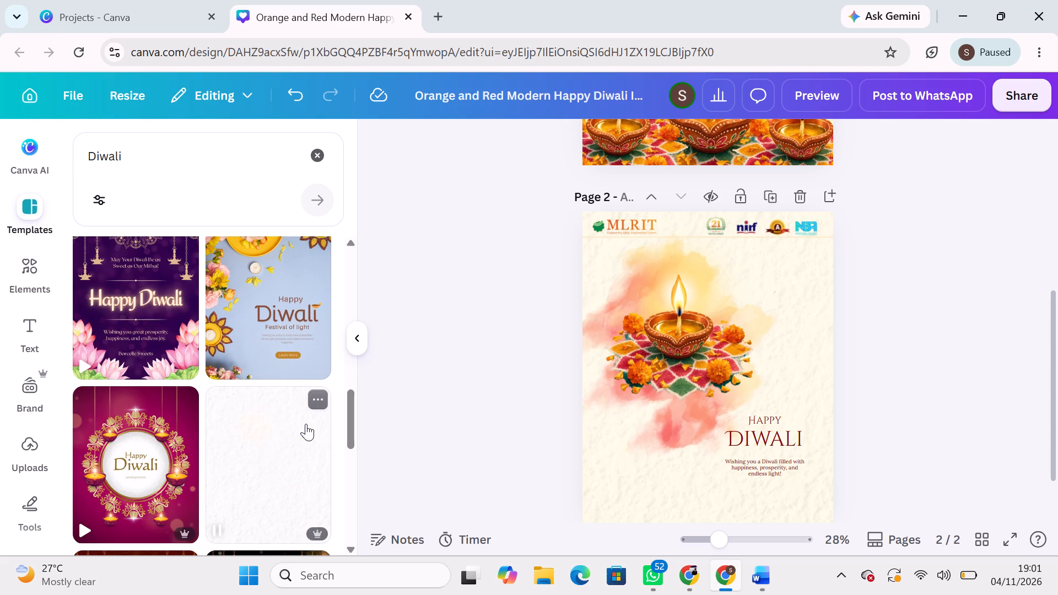
scroll(306, 424, down, 4)
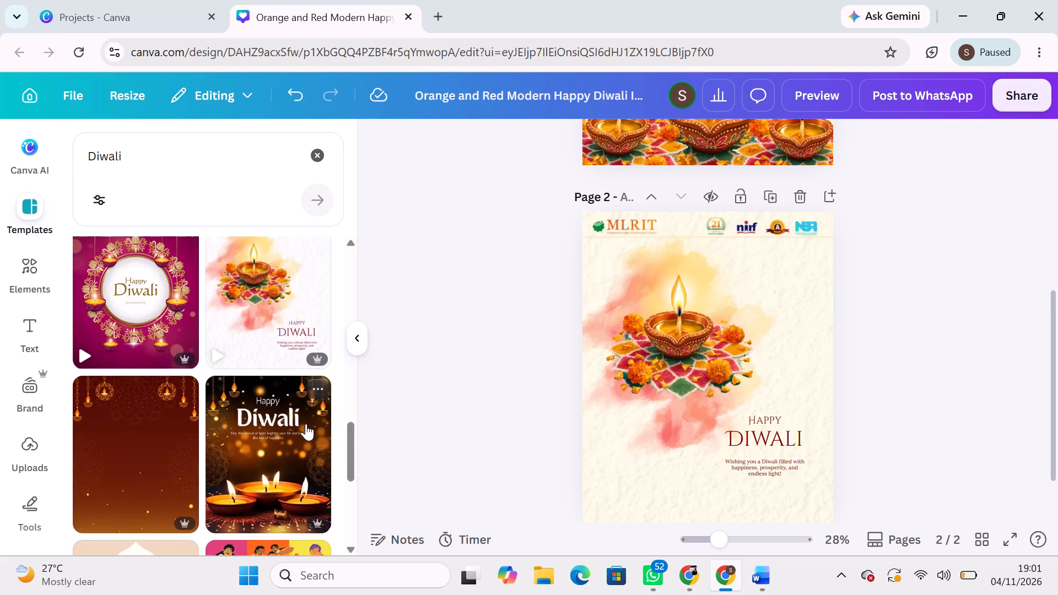
scroll(306, 424, down, 2)
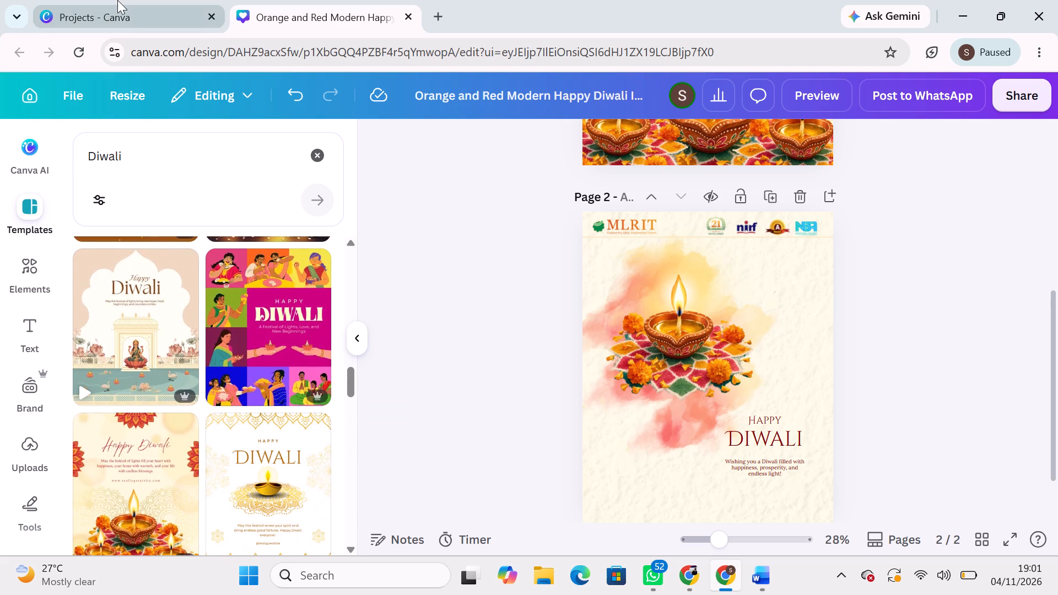
Open the Cyber Suraksha panel discussion design from the recent projects.
click(117, 0)
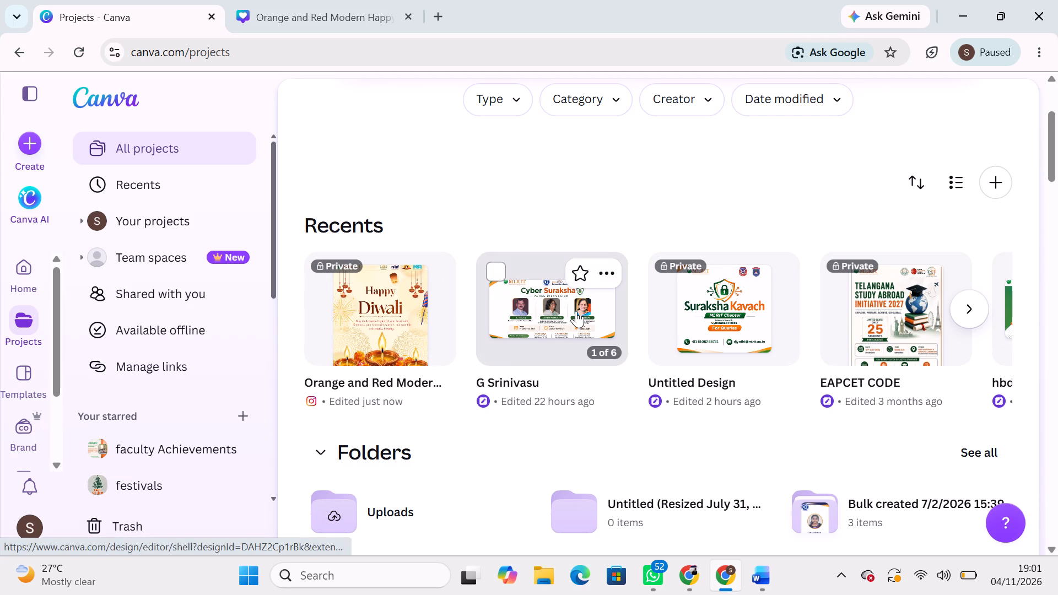
click(576, 311)
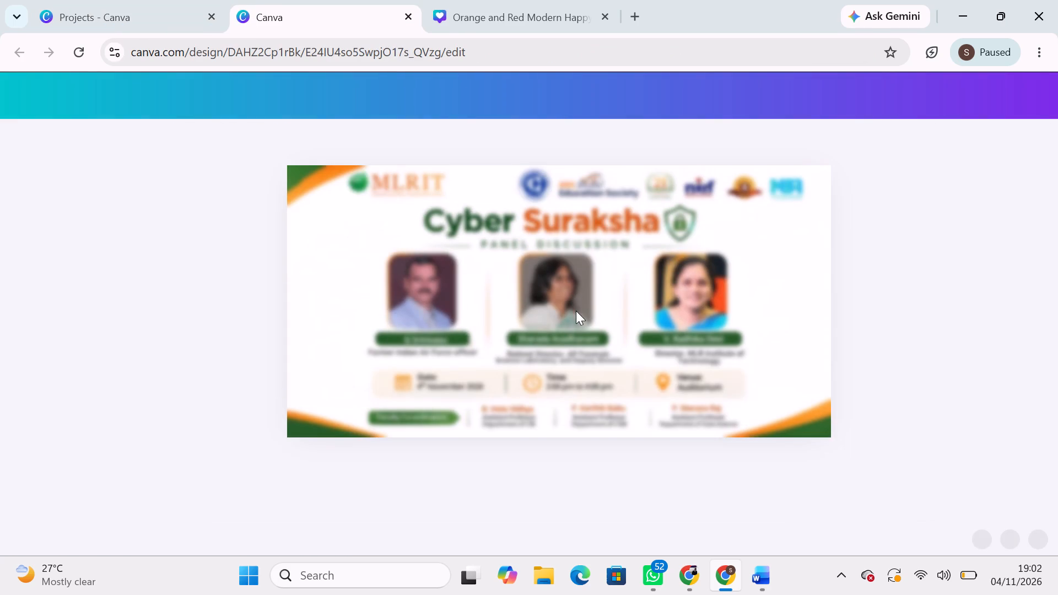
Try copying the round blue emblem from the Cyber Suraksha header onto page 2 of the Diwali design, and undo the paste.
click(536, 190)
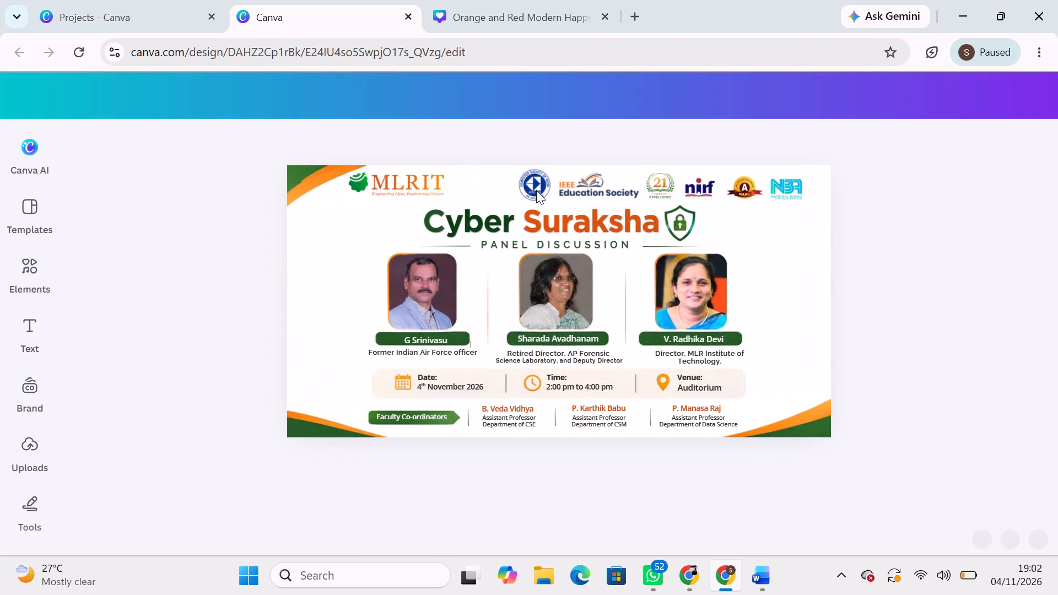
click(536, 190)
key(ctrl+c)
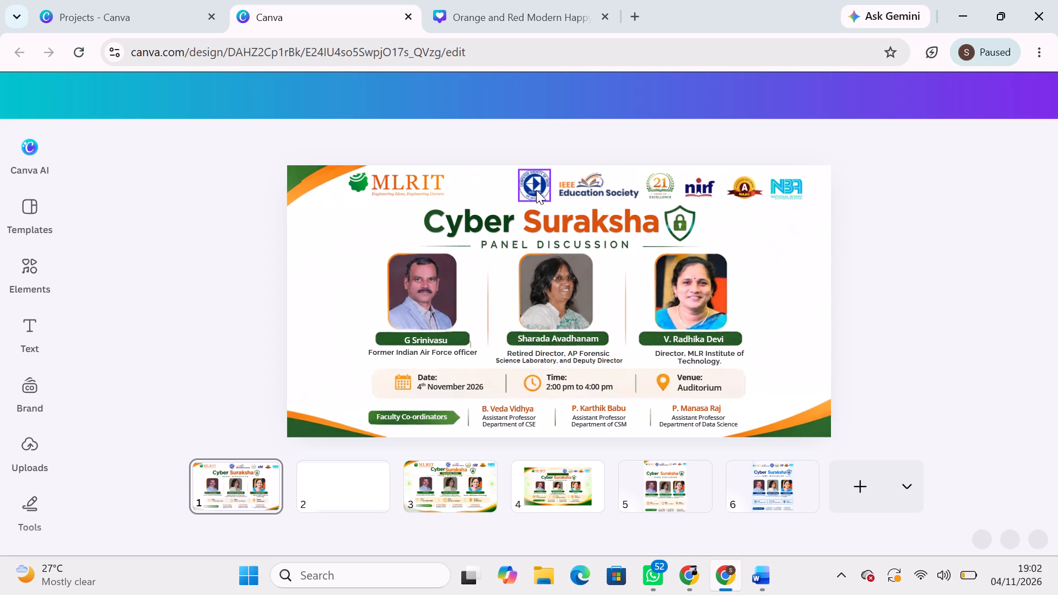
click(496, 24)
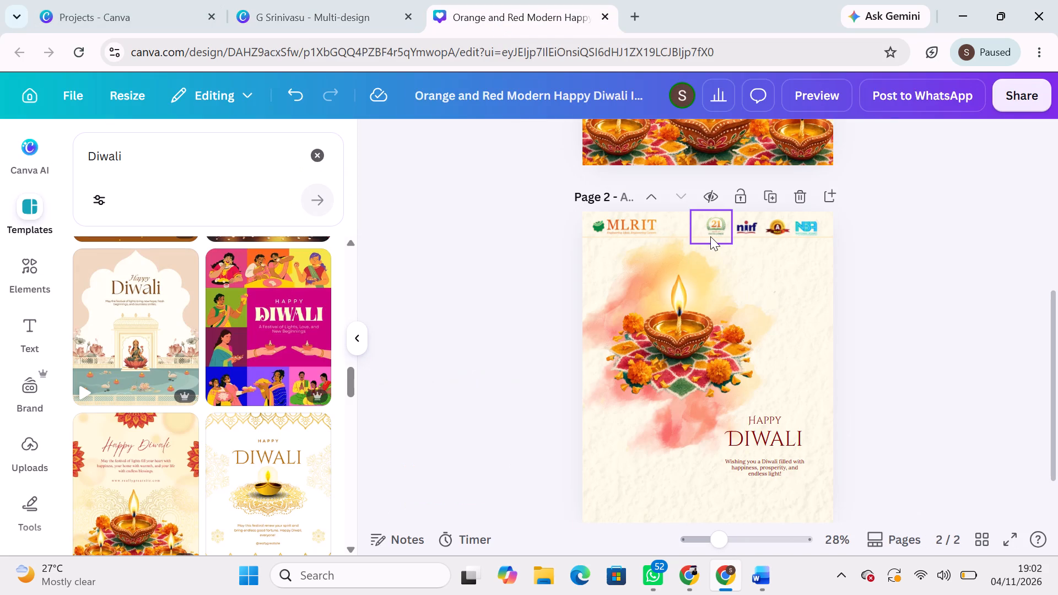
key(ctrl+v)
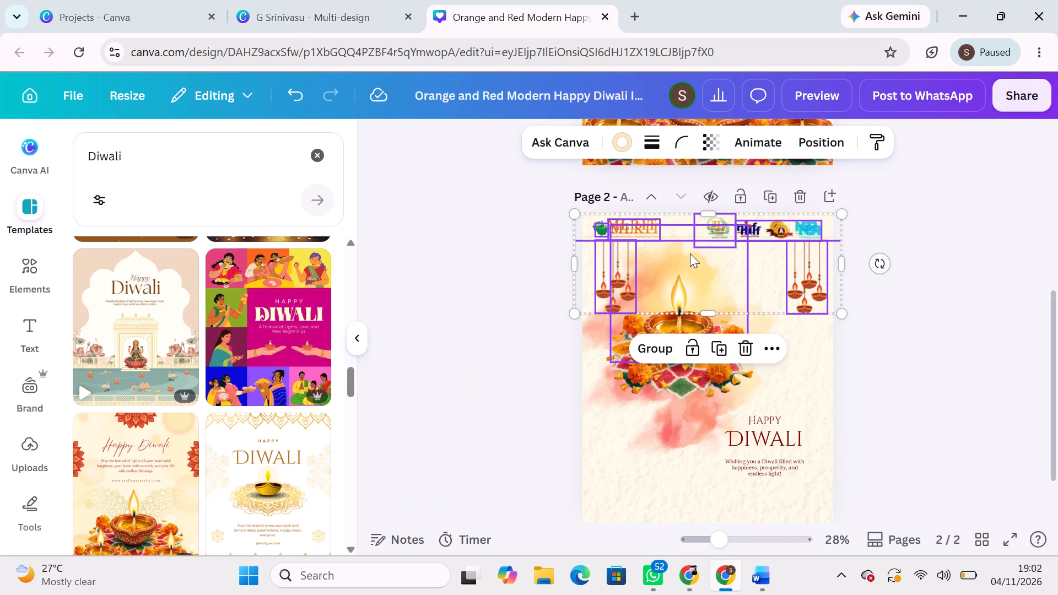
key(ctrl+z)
Copy the round blue emblem from the Cyber Suraksha header and paste it onto page 2 of the Diwali design.
click(331, 23)
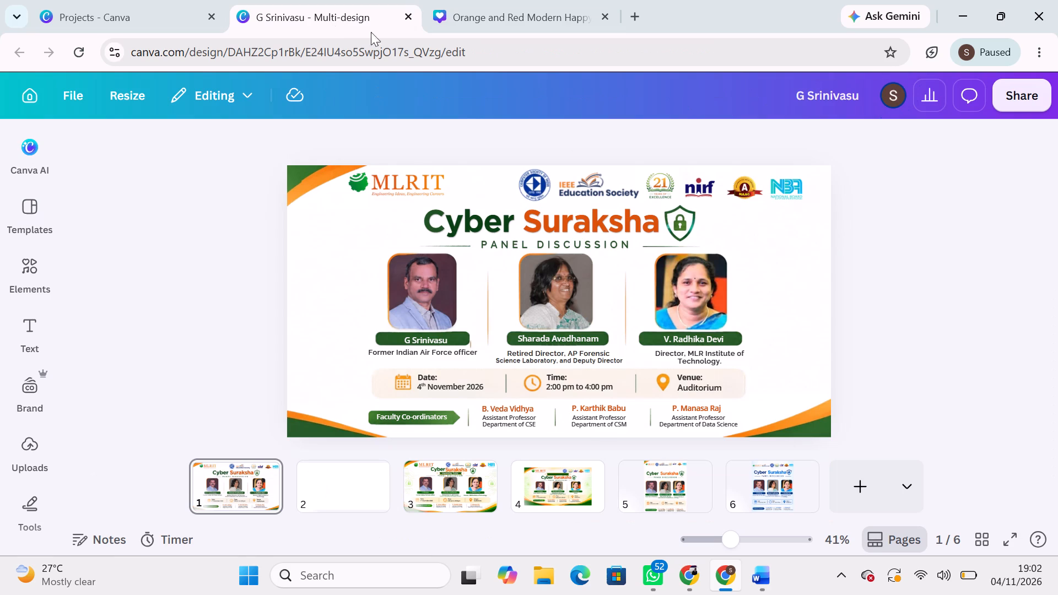
click(543, 185)
key(ctrl+c)
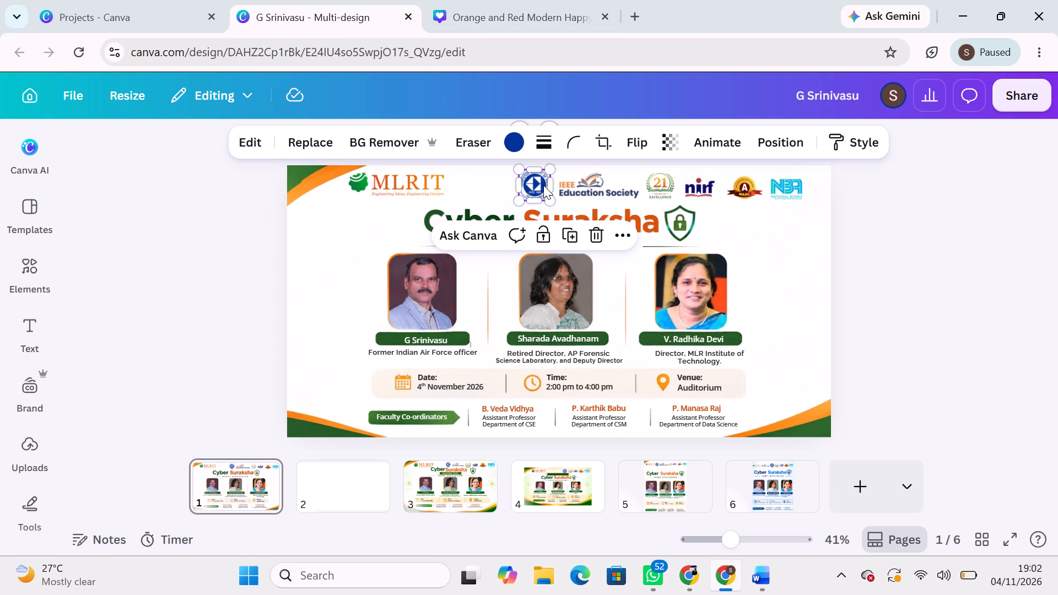
click(501, 29)
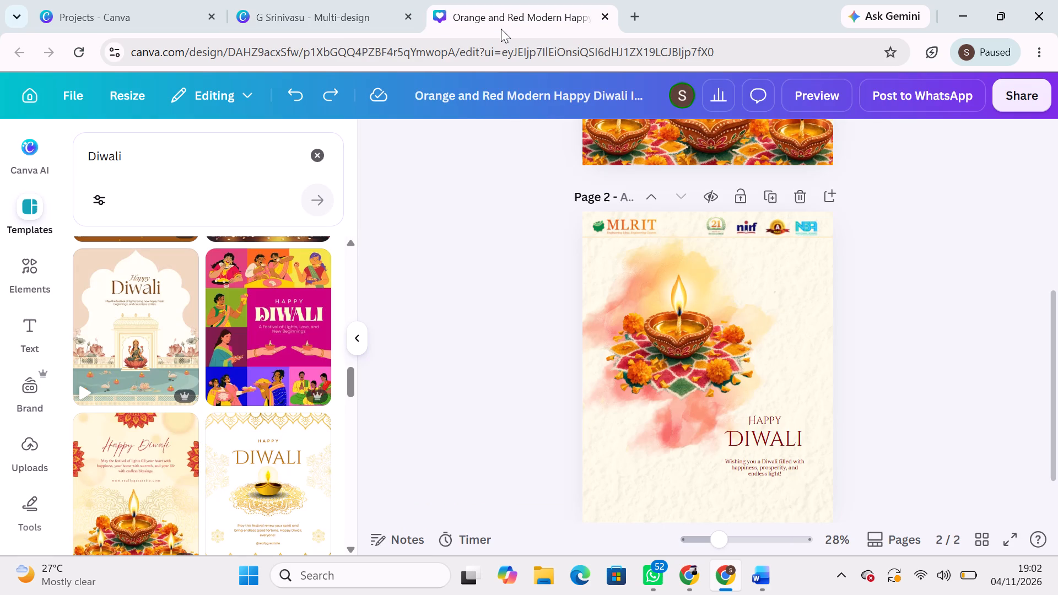
key(ctrl+v)
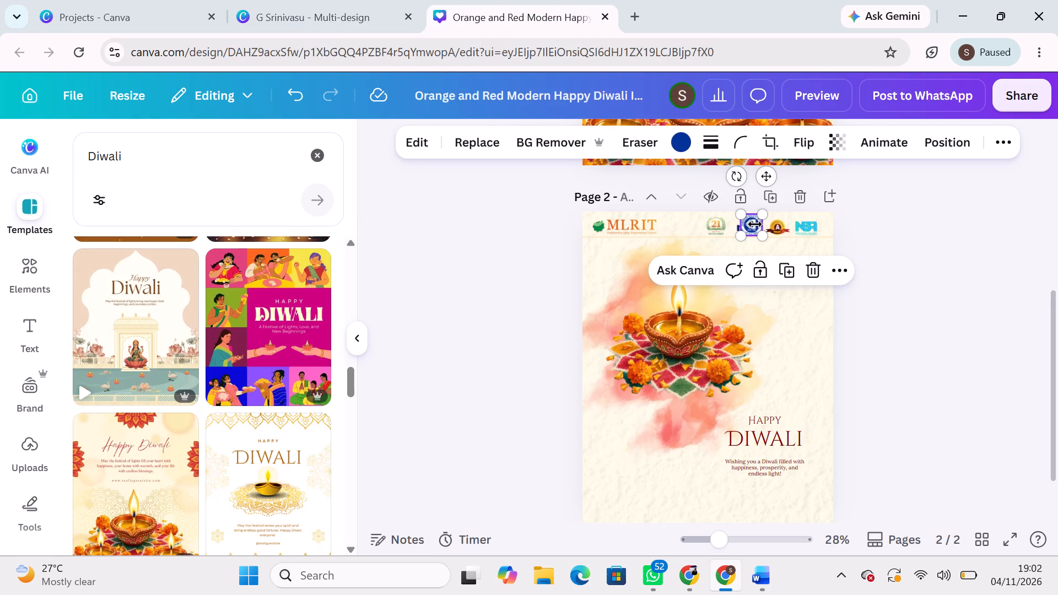
Position the round blue emblem in page 2's header between the MLRIT logo and the 21-years excellence logo.
drag(754, 225, 695, 226)
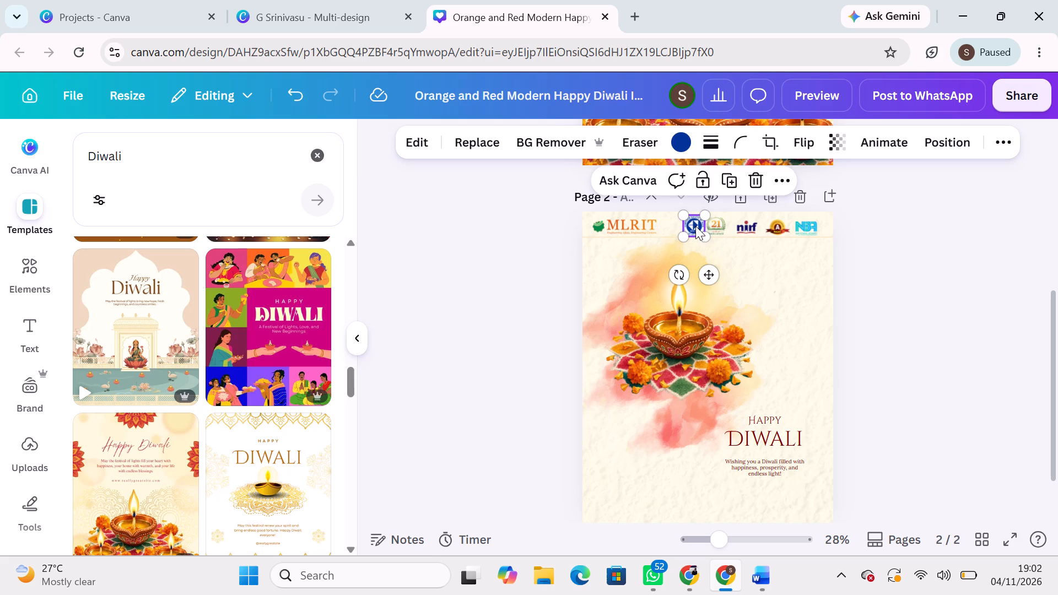
click(898, 252)
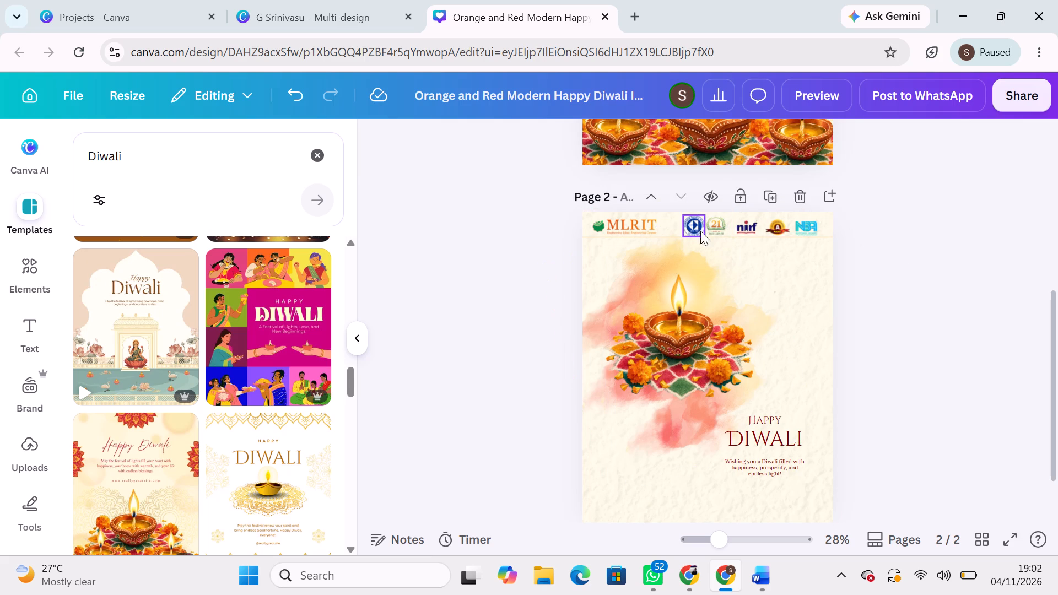
click(698, 229)
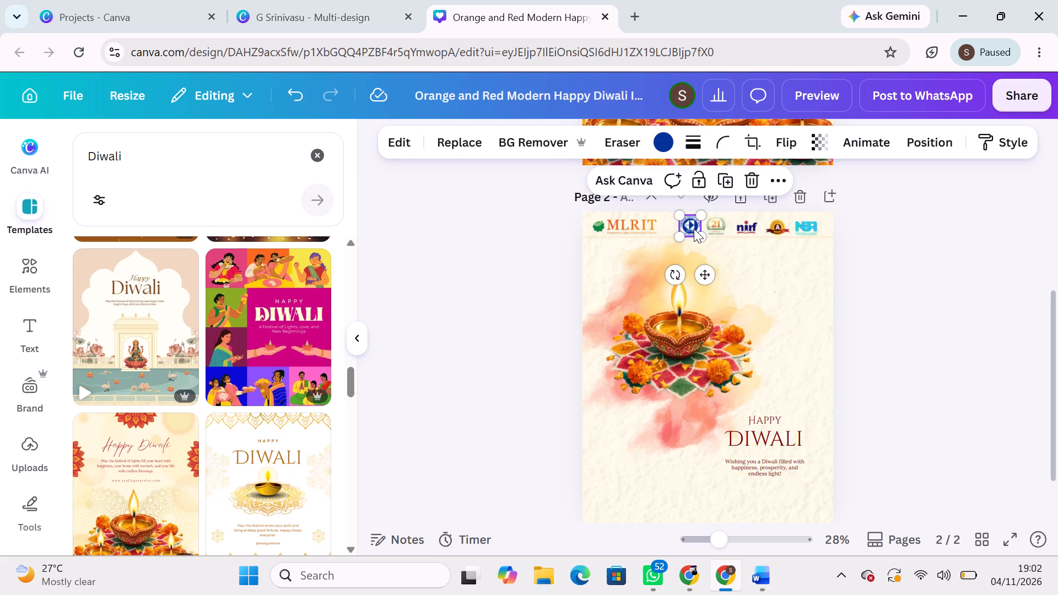
click(977, 232)
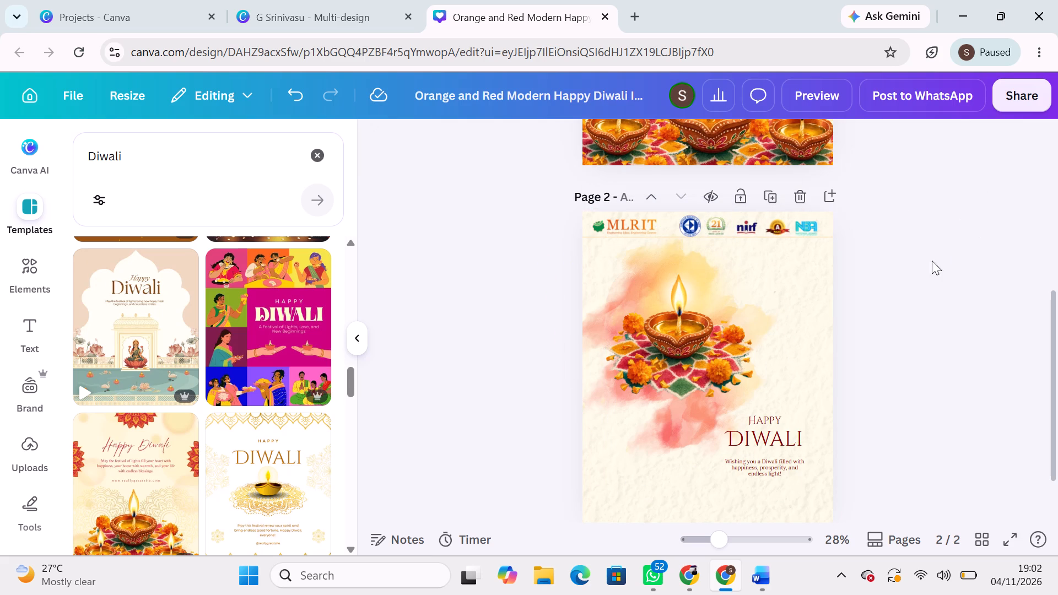
click(696, 227)
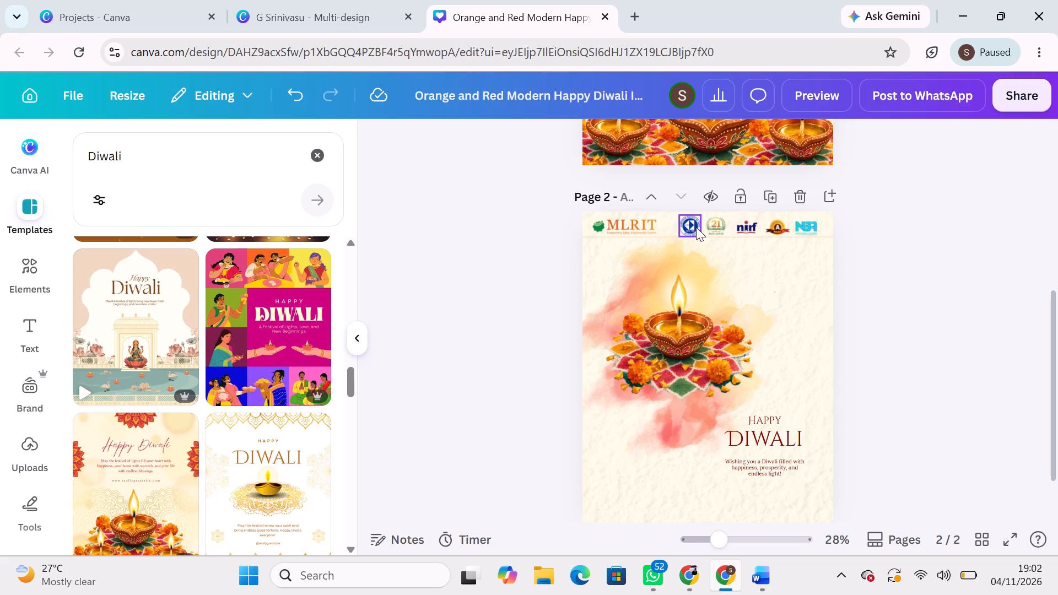
click(692, 226)
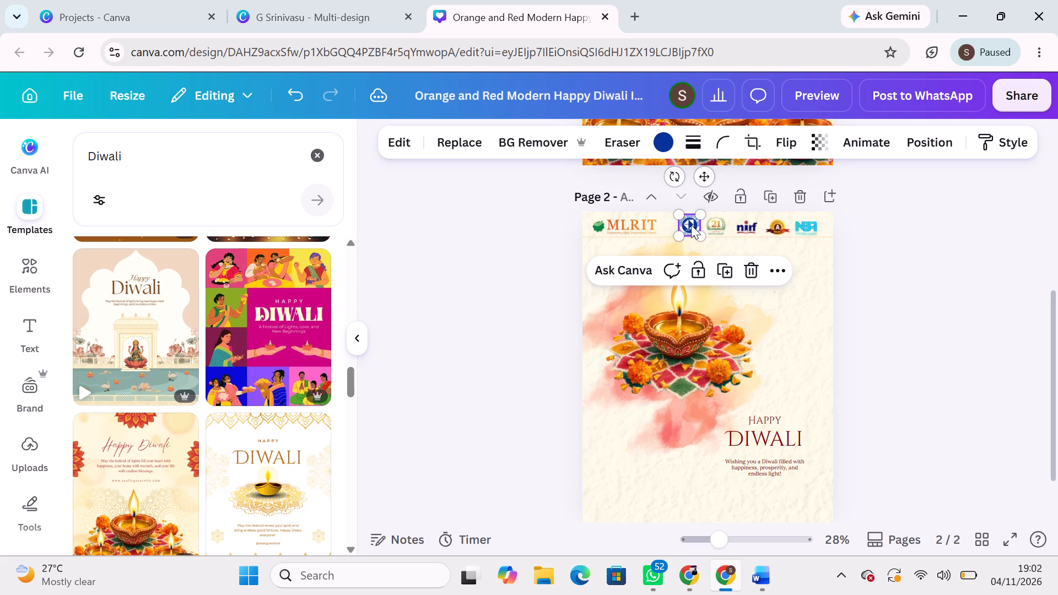
click(975, 274)
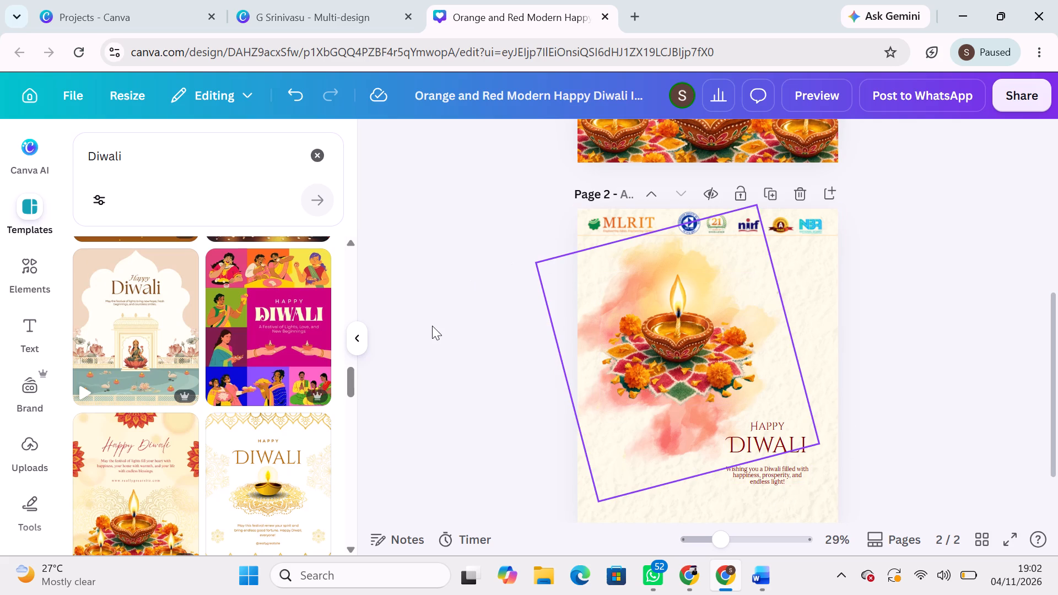
Browse further through the Diwali template results for another suitable design.
scroll(307, 427, down, 1)
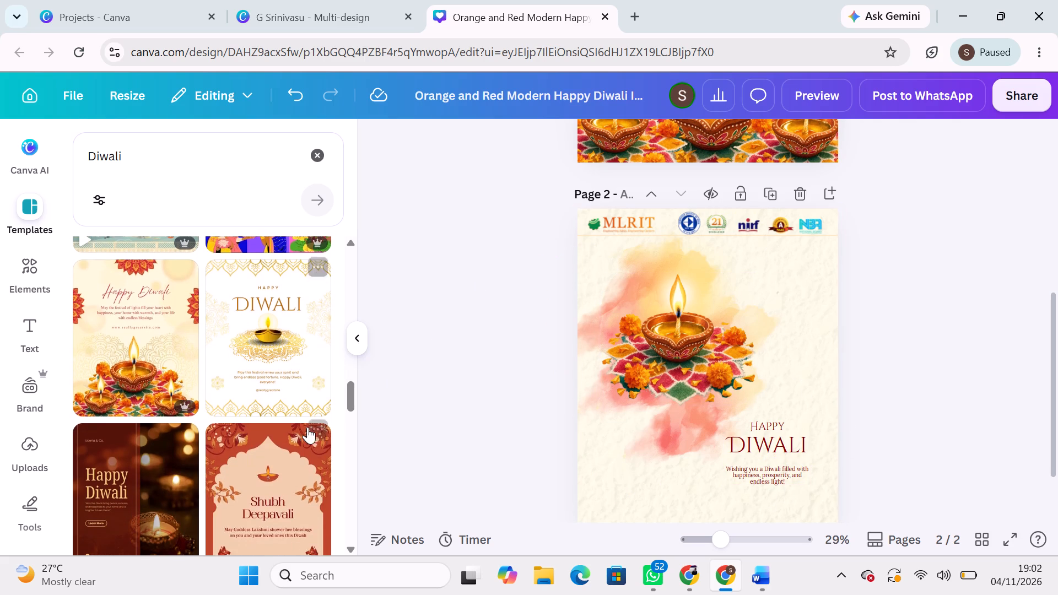
scroll(307, 427, down, 3)
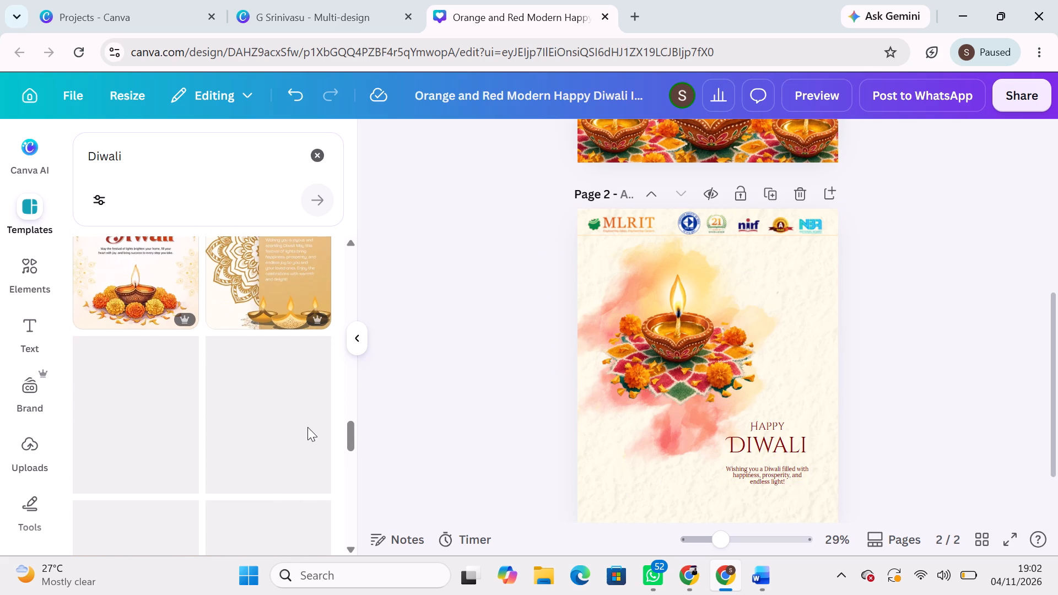
scroll(307, 427, down, 1)
scroll(255, 479, down, 1)
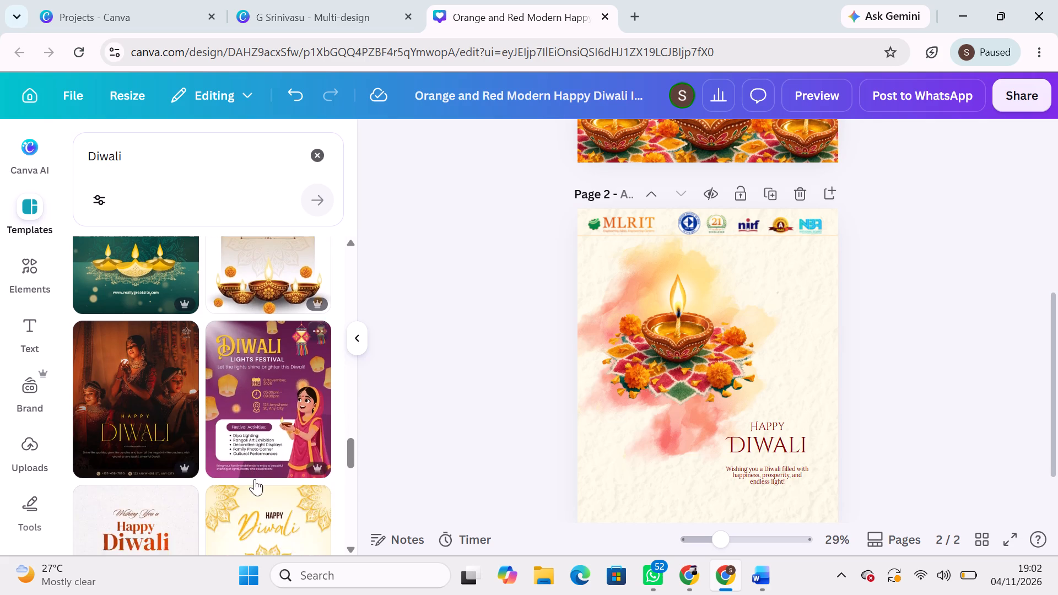
scroll(255, 479, down, 3)
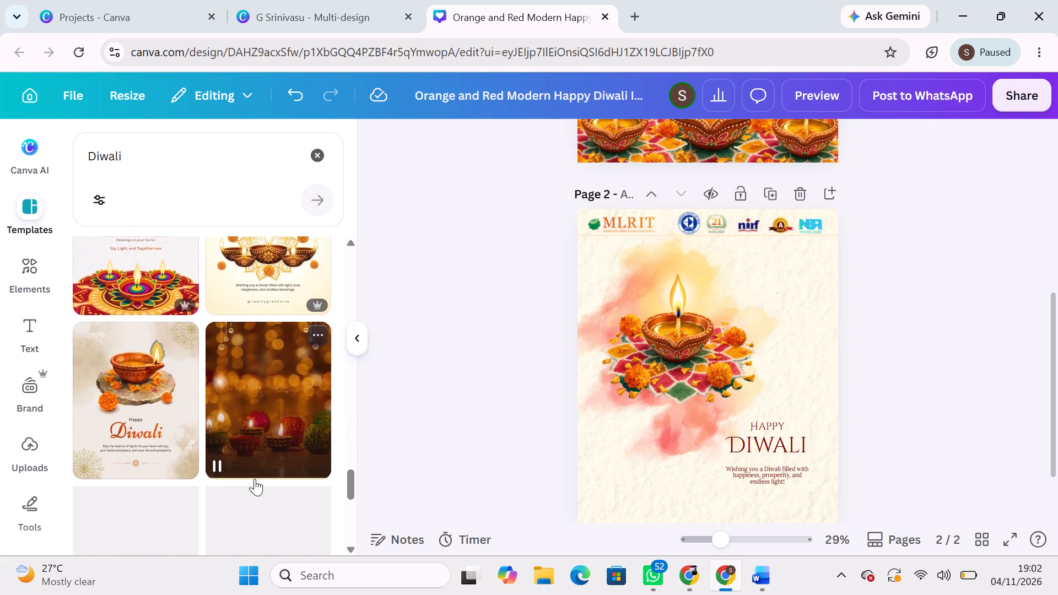
scroll(255, 479, down, 2)
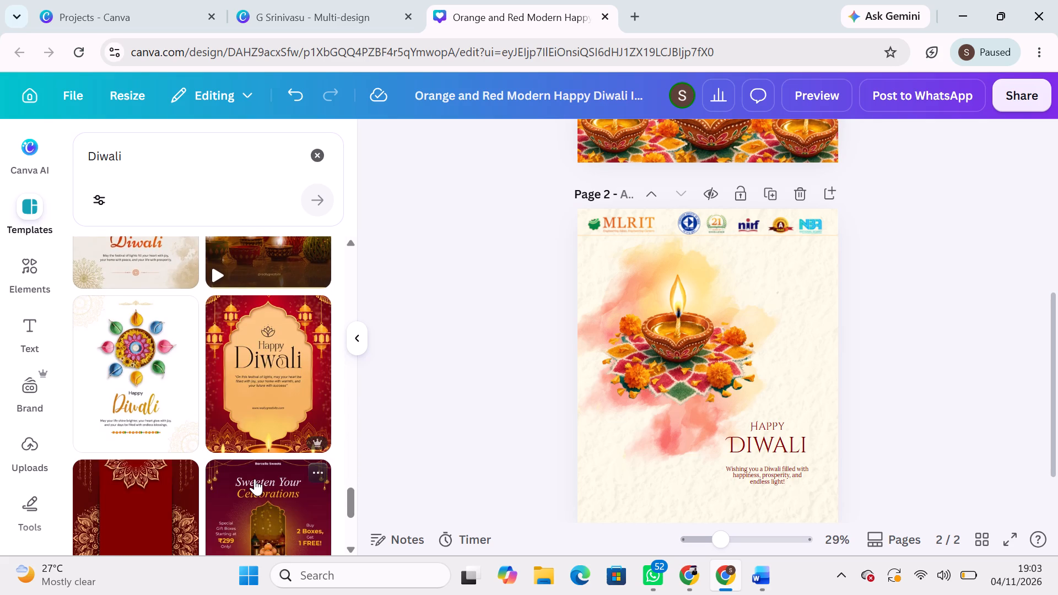
scroll(255, 479, down, 4)
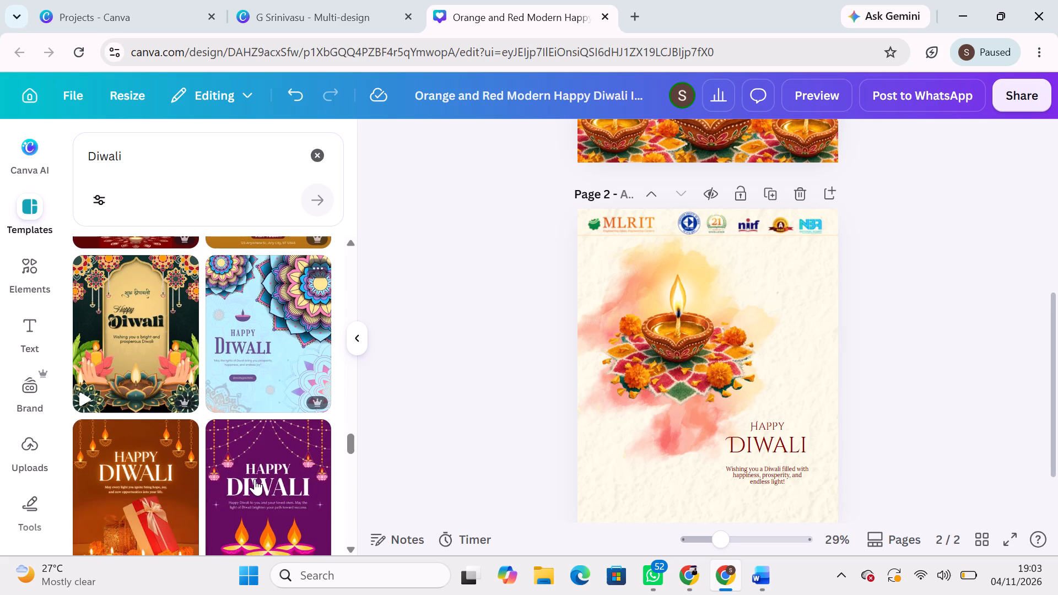
scroll(255, 479, down, 2)
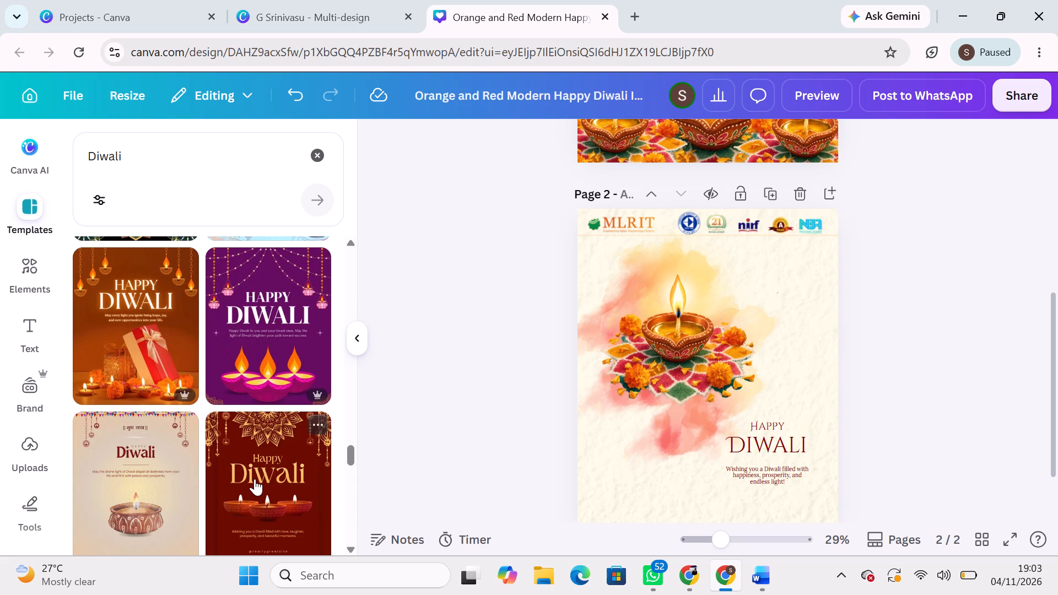
scroll(177, 504, down, 6)
scroll(177, 504, up, 2)
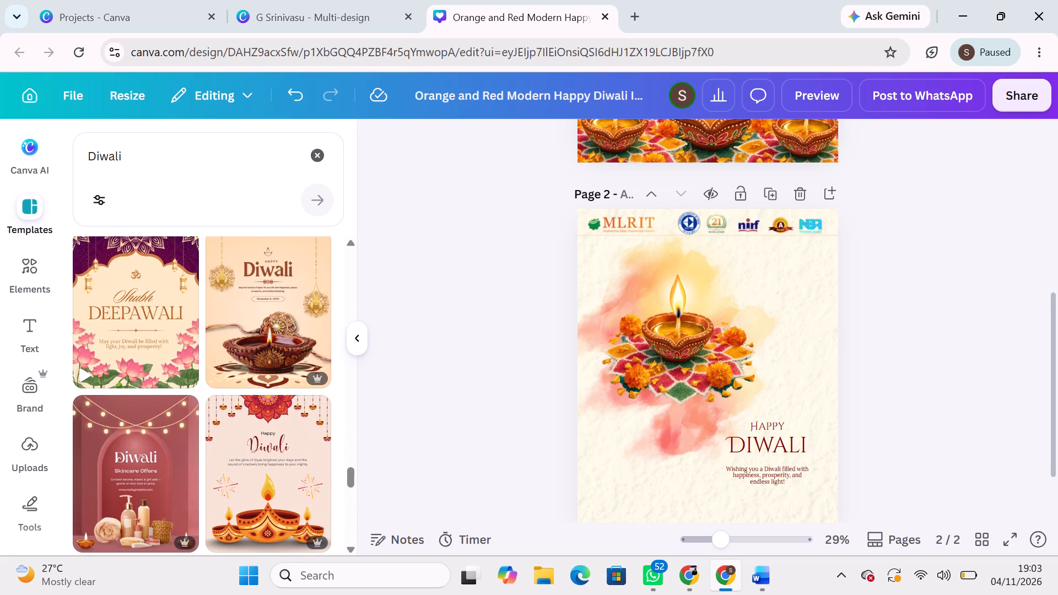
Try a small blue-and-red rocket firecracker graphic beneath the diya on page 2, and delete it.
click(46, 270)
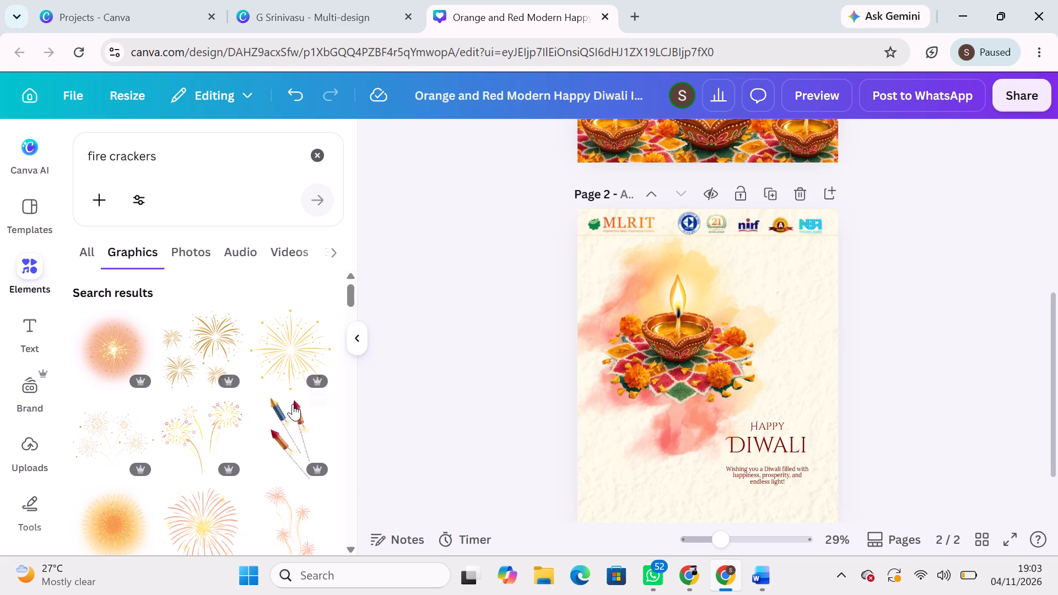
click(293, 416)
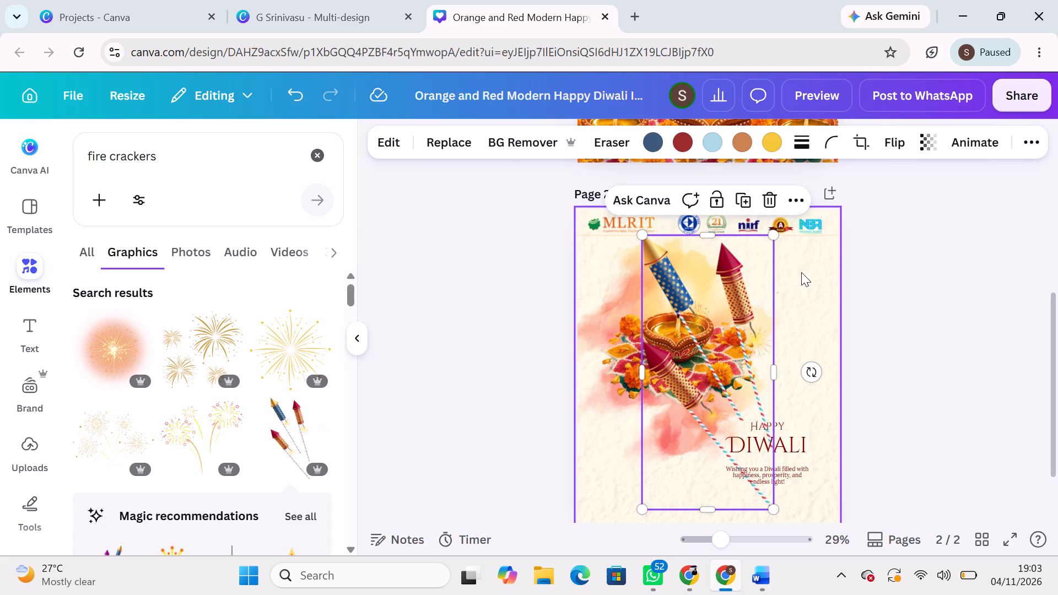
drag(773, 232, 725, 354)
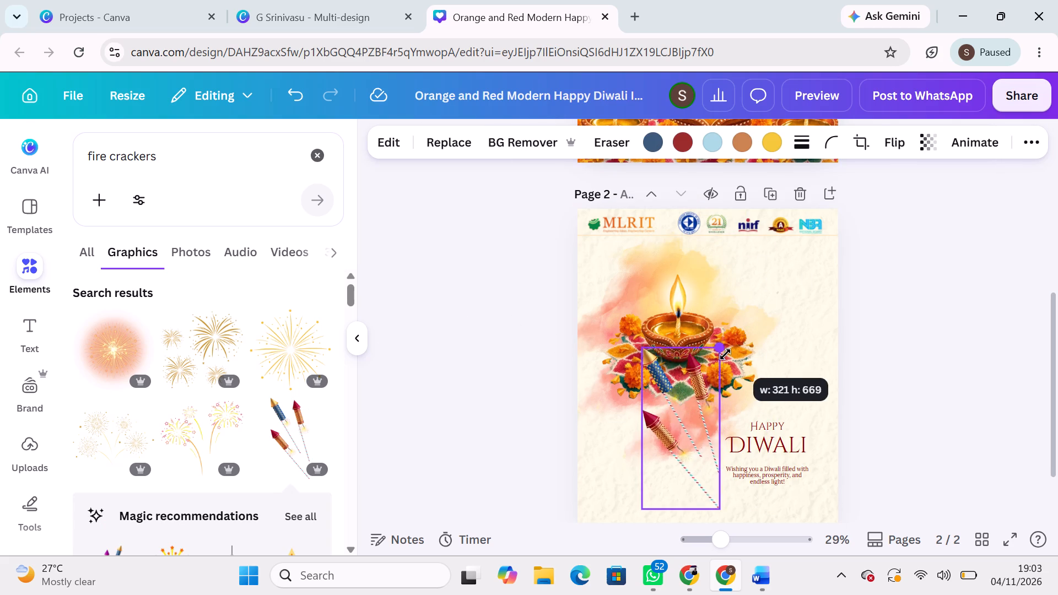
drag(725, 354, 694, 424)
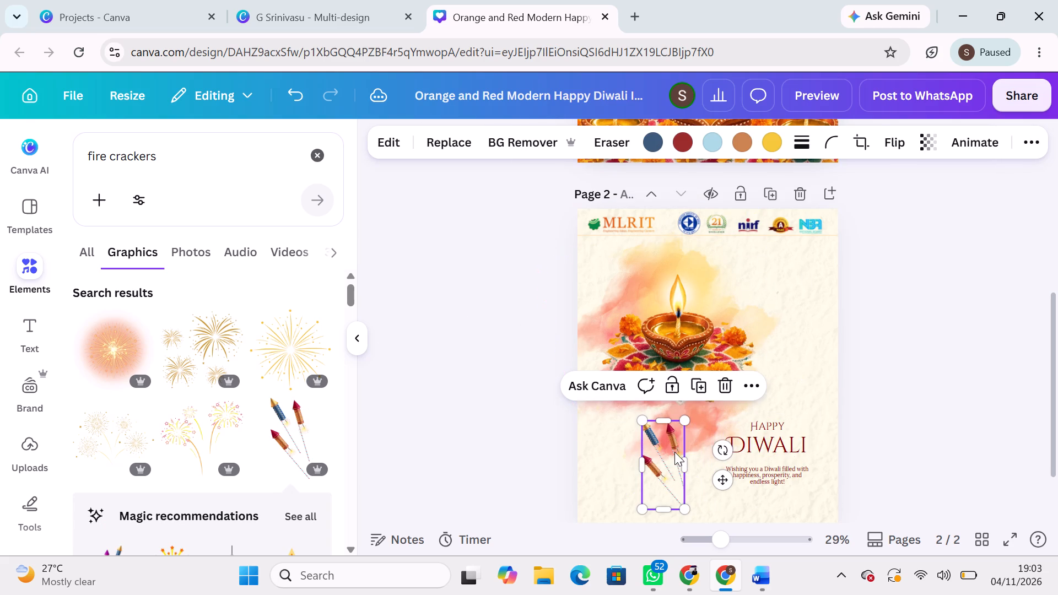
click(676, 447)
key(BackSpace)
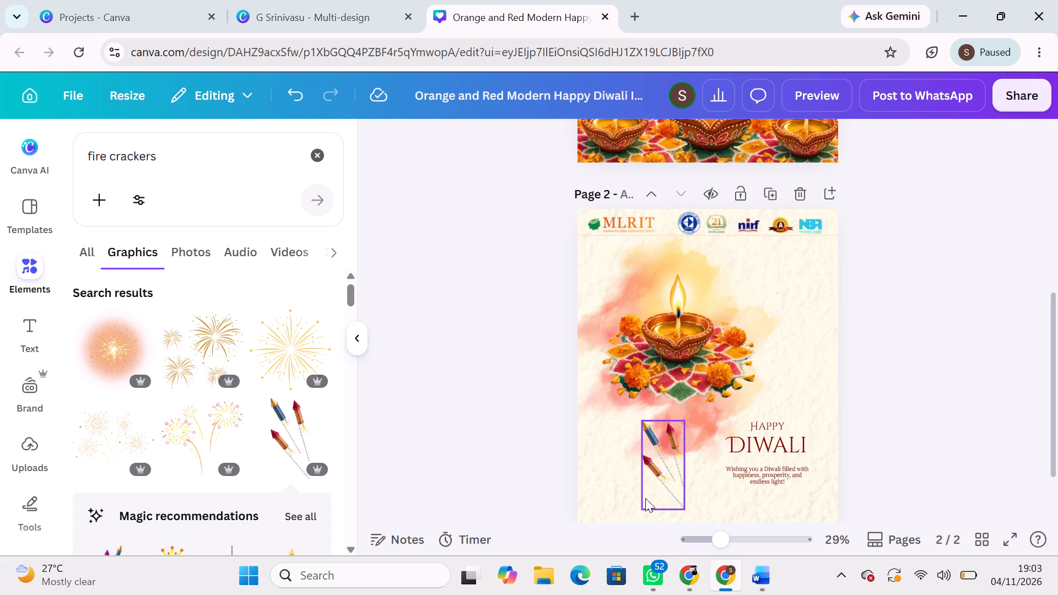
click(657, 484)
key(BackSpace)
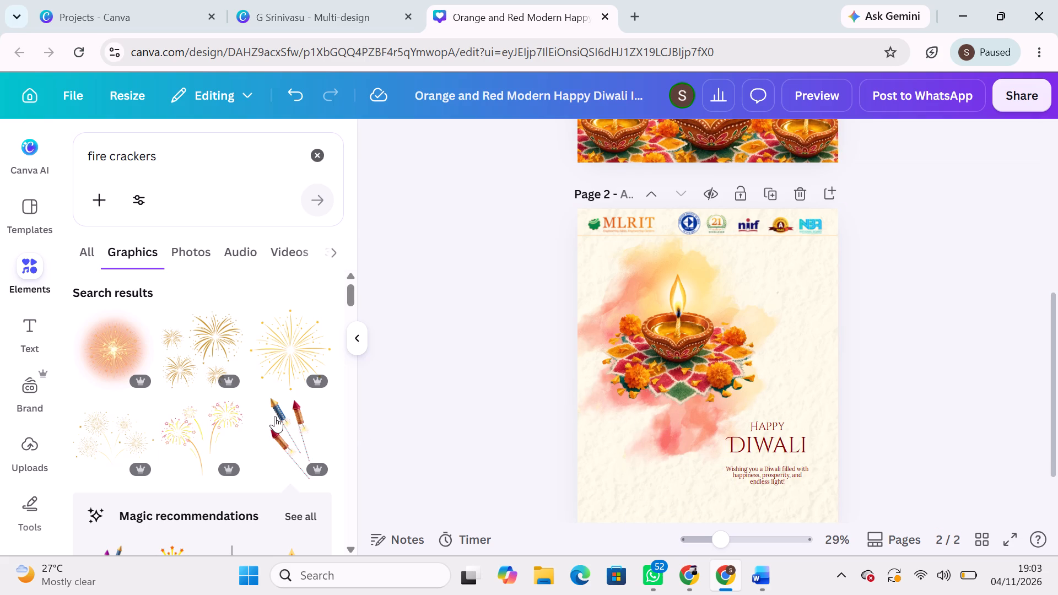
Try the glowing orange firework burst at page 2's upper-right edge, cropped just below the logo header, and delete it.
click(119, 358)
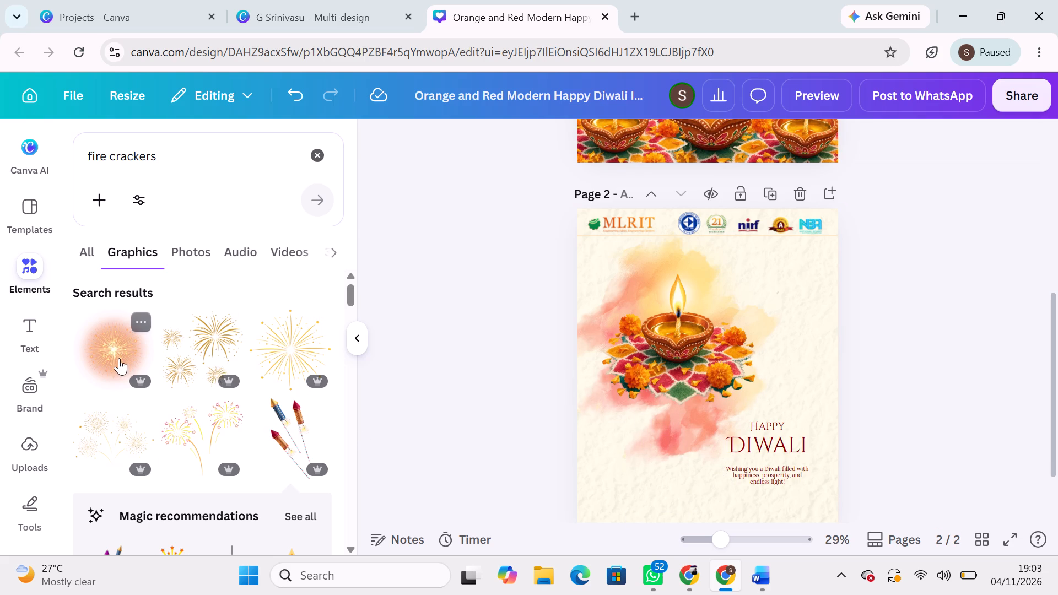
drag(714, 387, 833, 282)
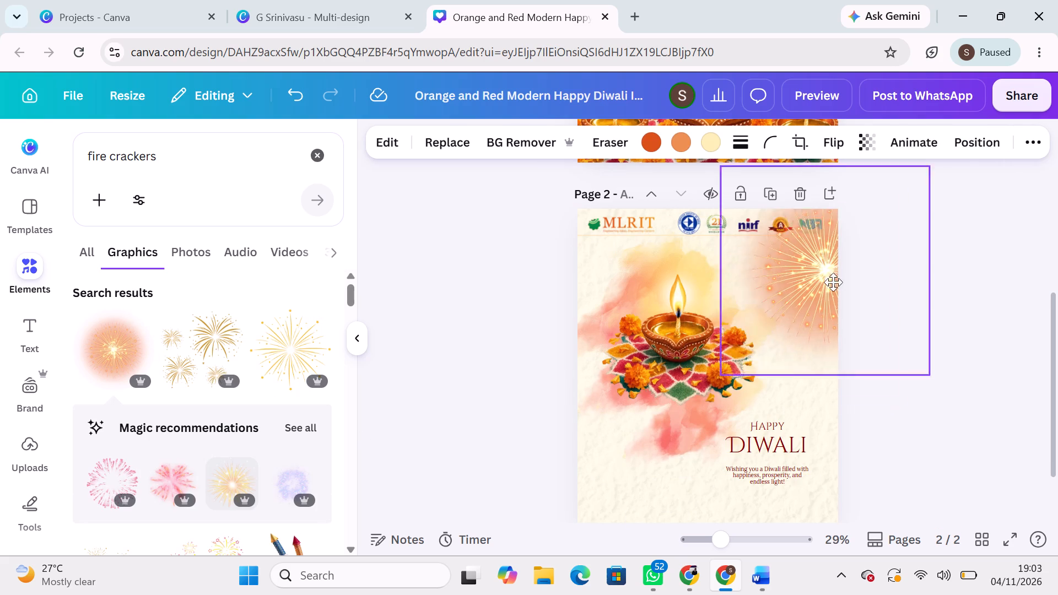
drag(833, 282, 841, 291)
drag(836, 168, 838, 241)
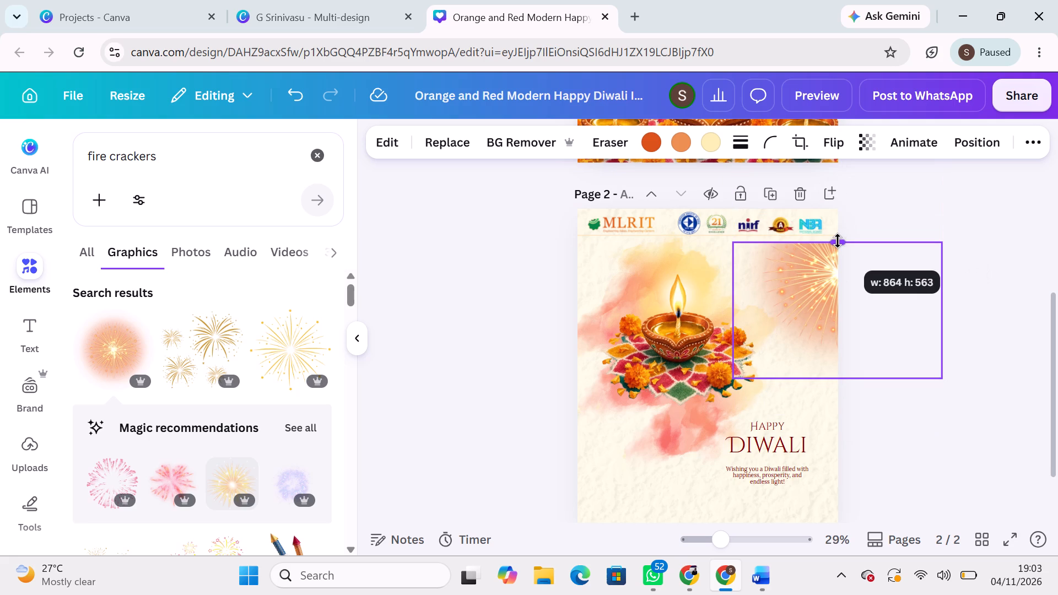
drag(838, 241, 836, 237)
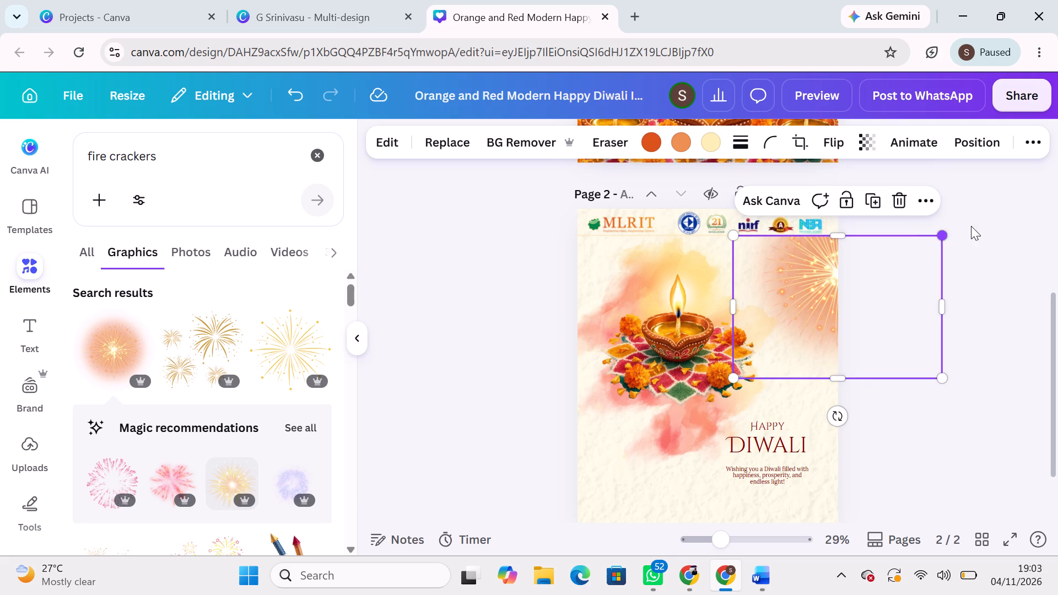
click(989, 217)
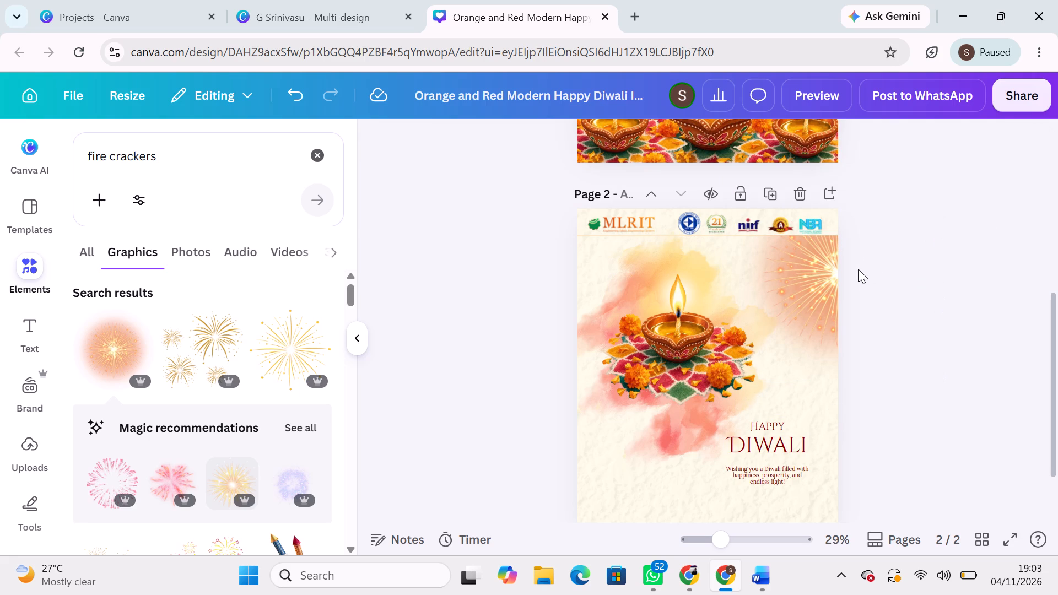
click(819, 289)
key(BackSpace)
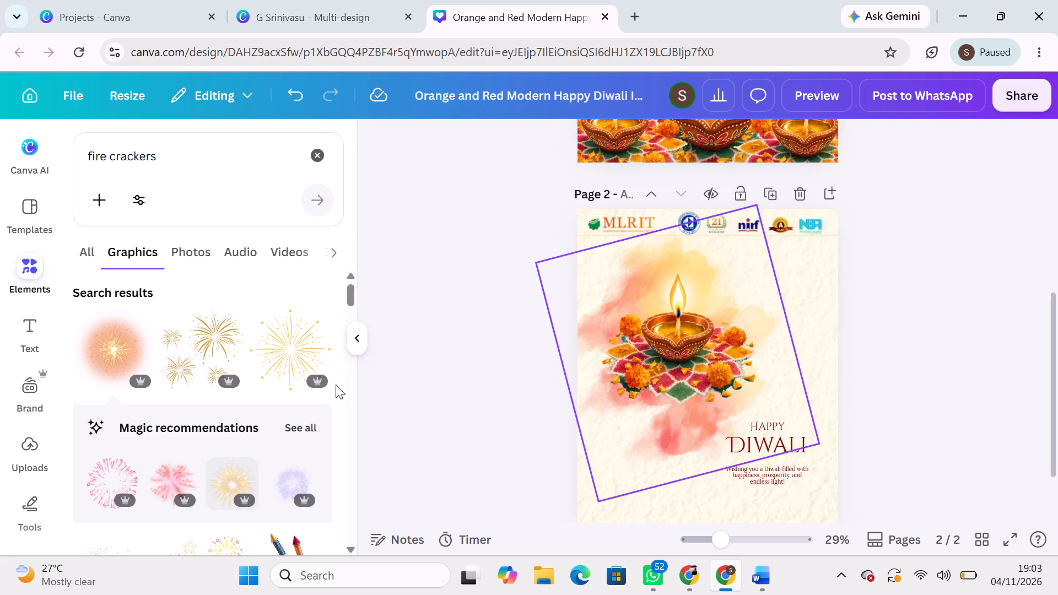
Add the purple-and-blue rocket firecrackers graphic to page 2, shrink it, and place it in the upper-right corner below the logo header.
scroll(216, 444, down, 3)
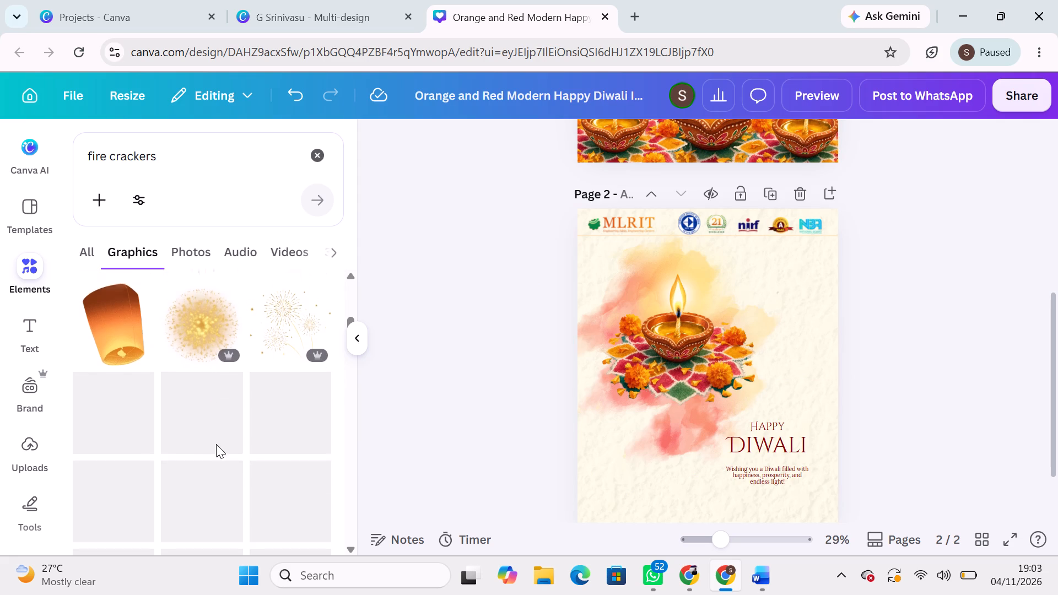
scroll(216, 444, down, 2)
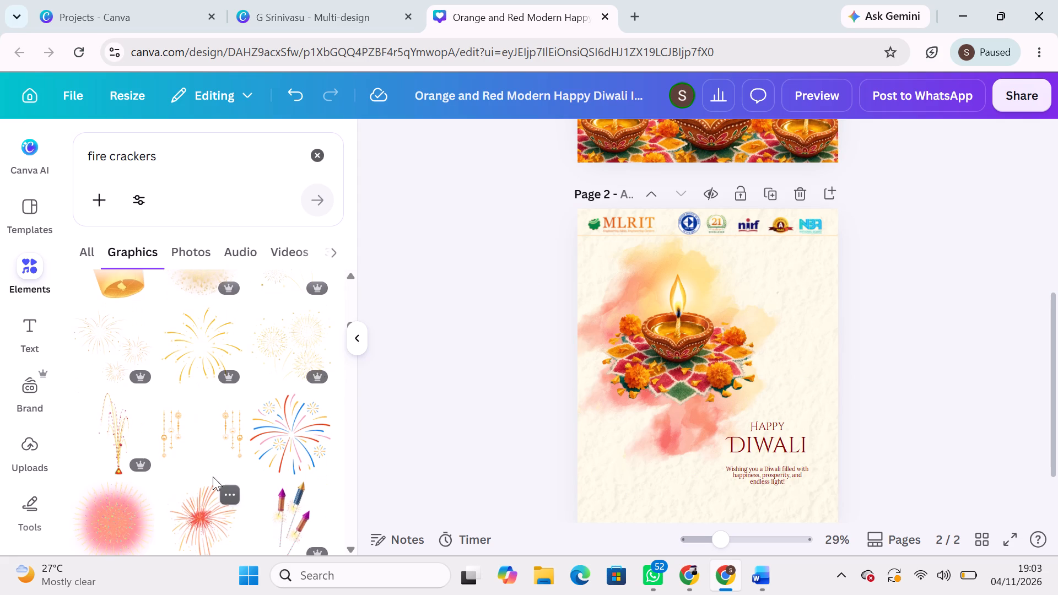
scroll(280, 449, down, 1)
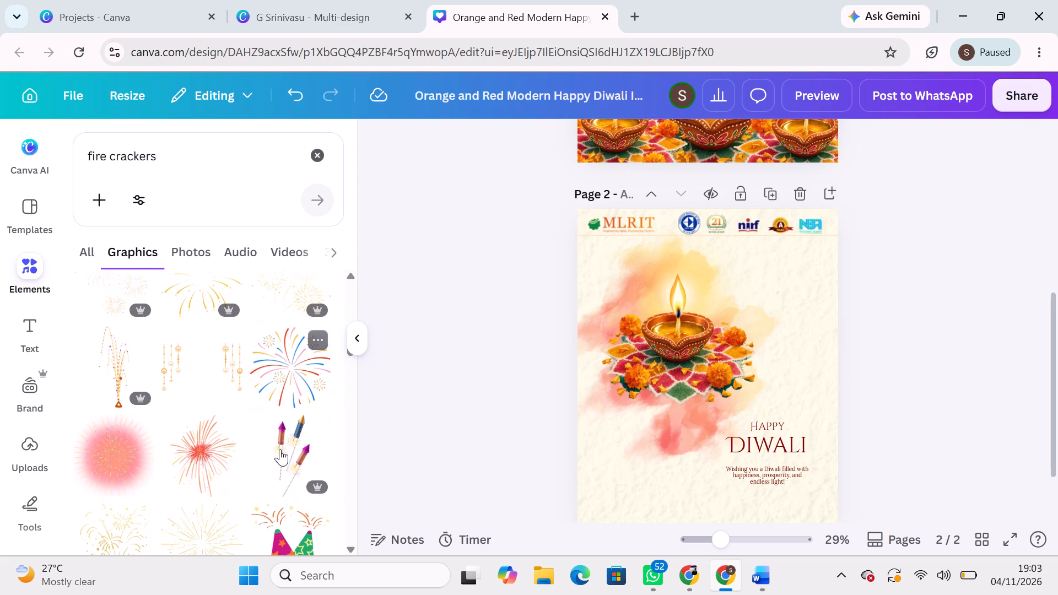
scroll(280, 449, down, 1)
click(288, 453)
click(759, 315)
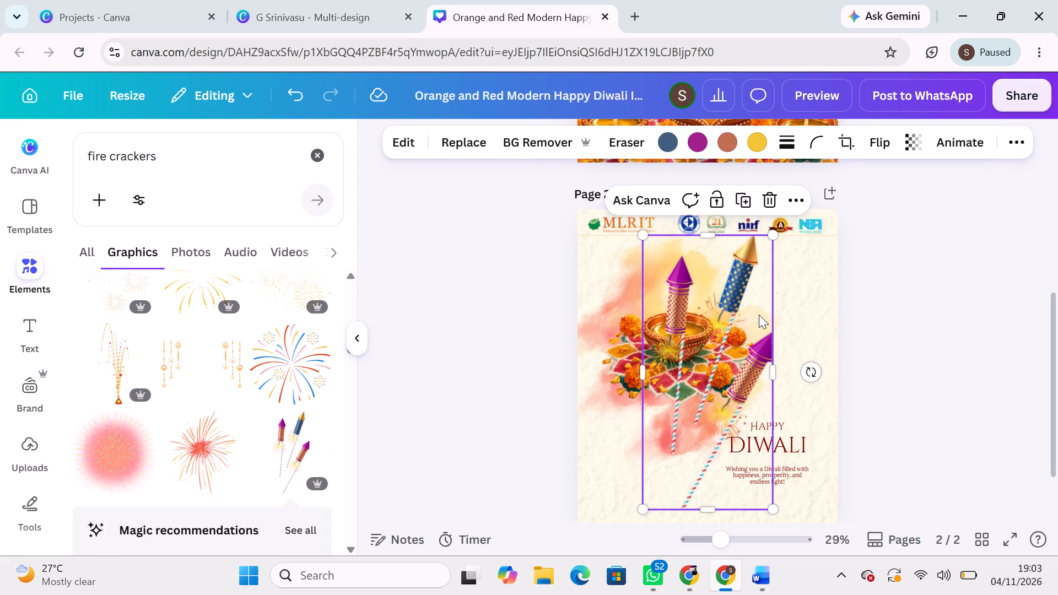
drag(770, 234, 730, 372)
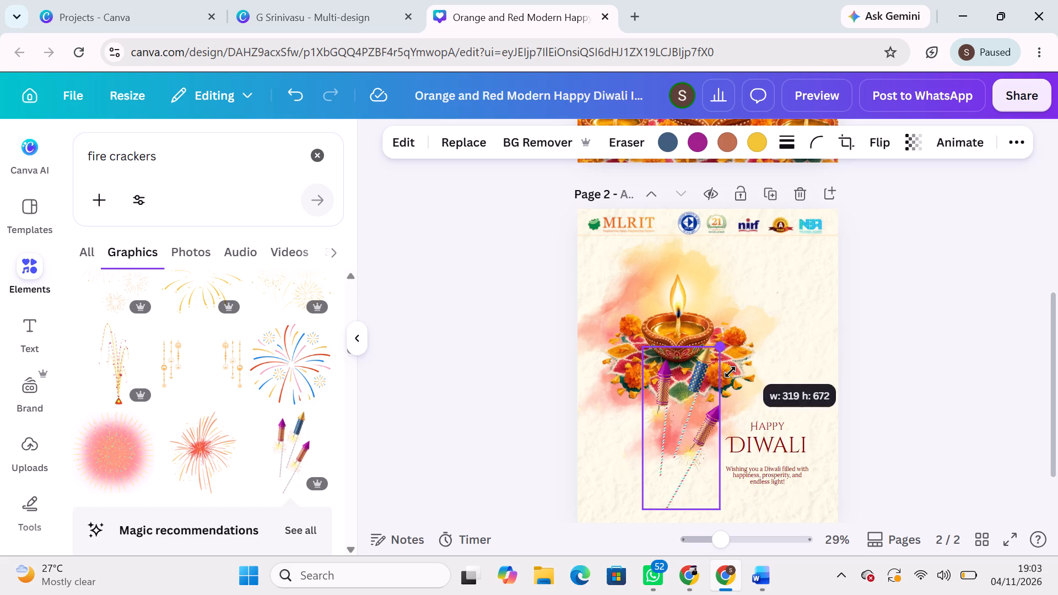
drag(730, 372, 706, 438)
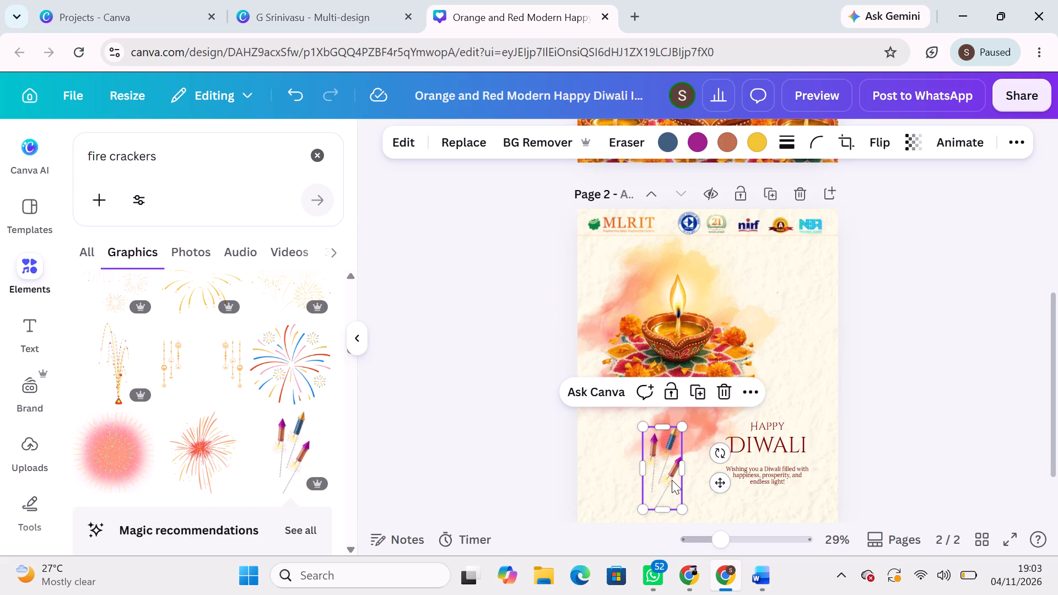
click(917, 322)
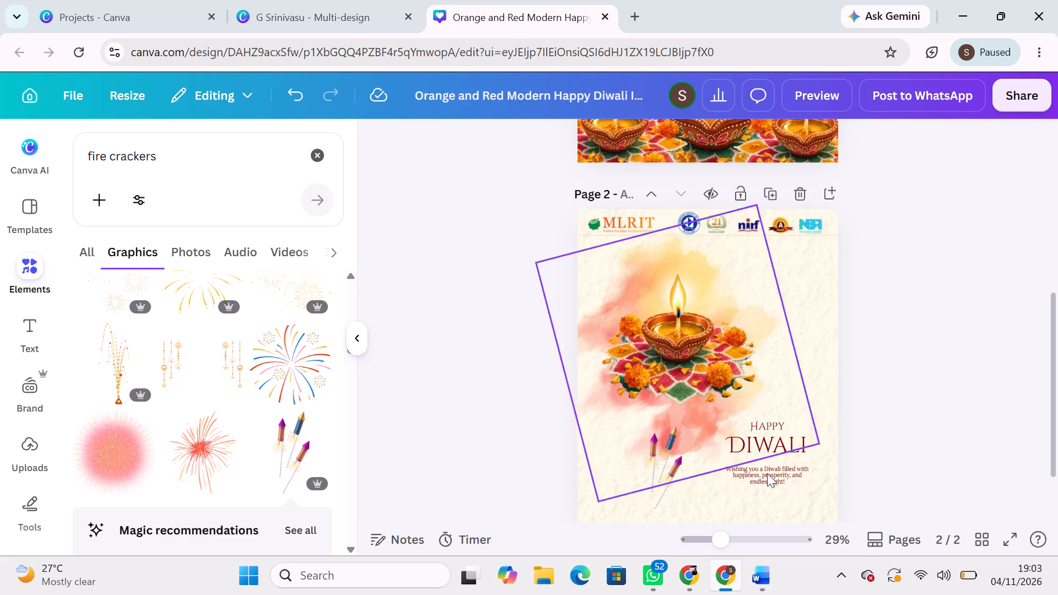
drag(671, 495, 818, 316)
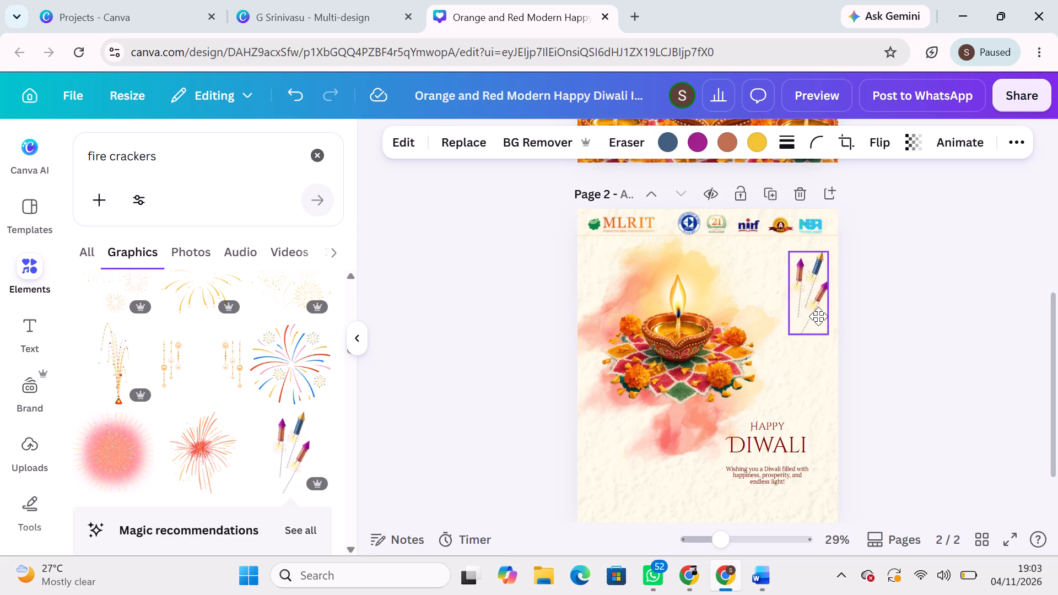
drag(818, 316, 828, 298)
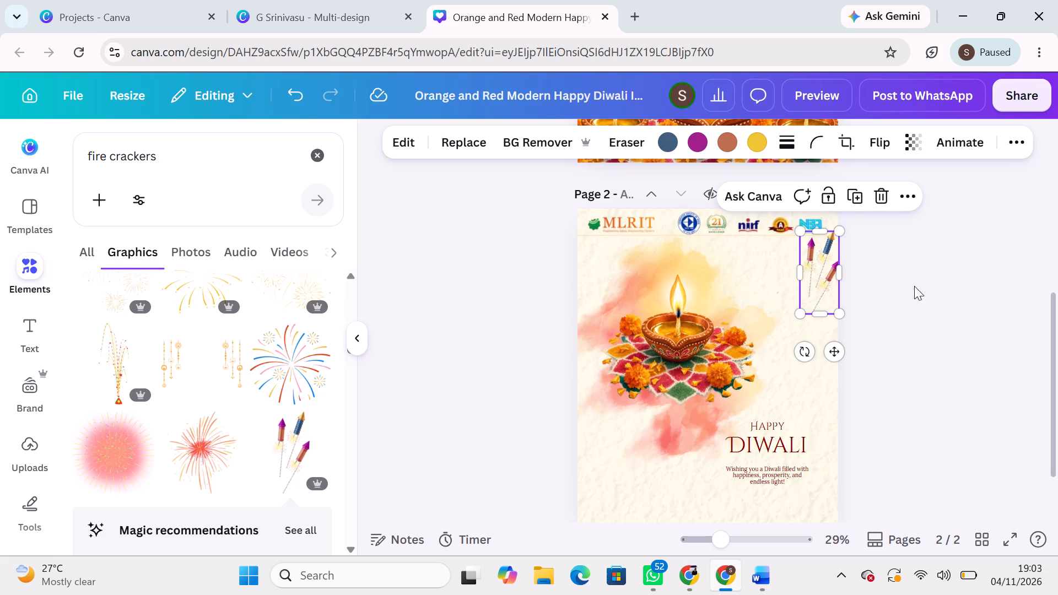
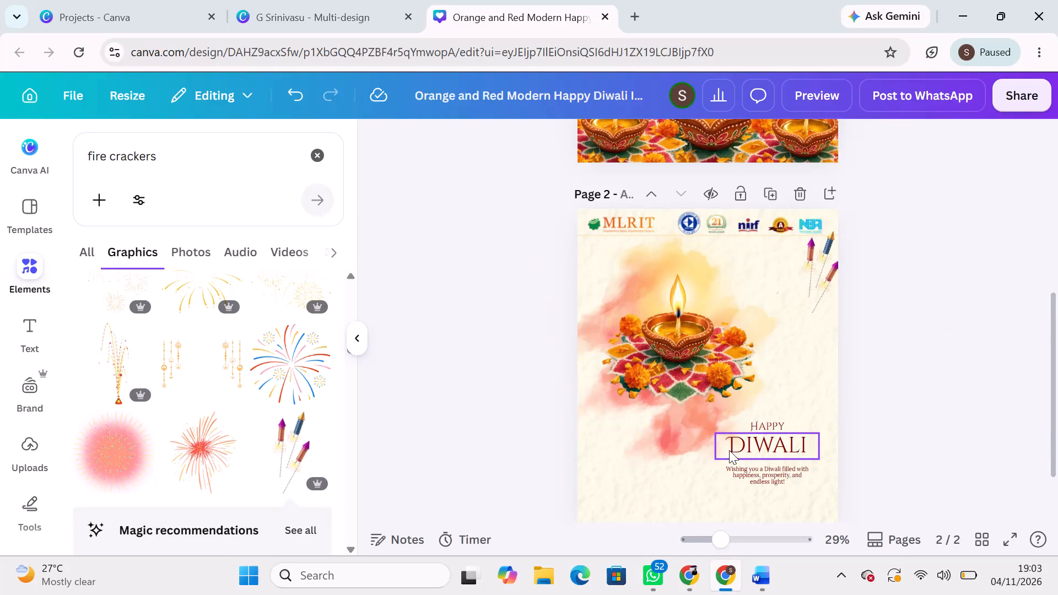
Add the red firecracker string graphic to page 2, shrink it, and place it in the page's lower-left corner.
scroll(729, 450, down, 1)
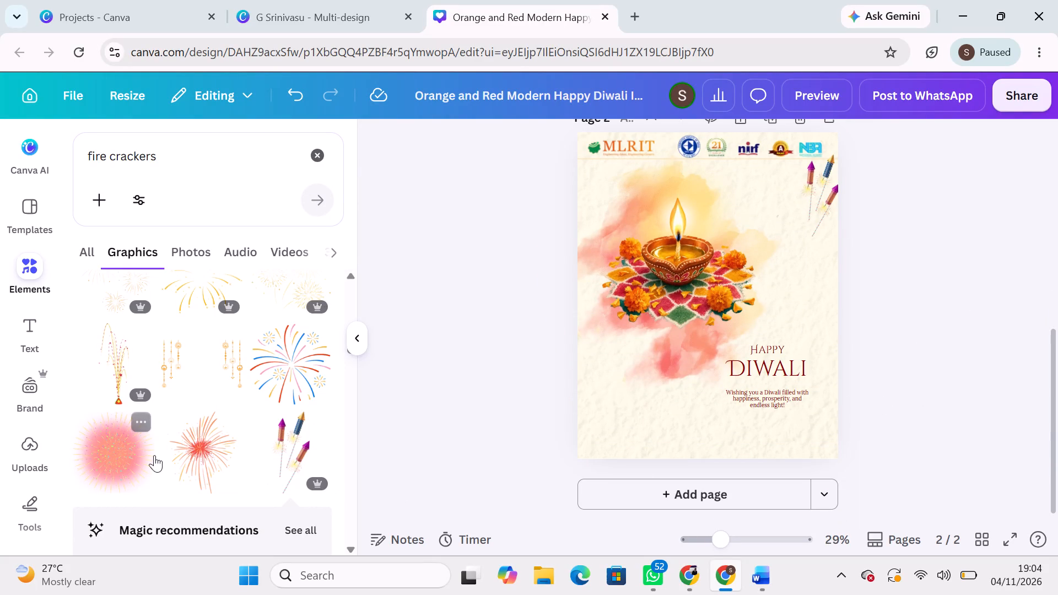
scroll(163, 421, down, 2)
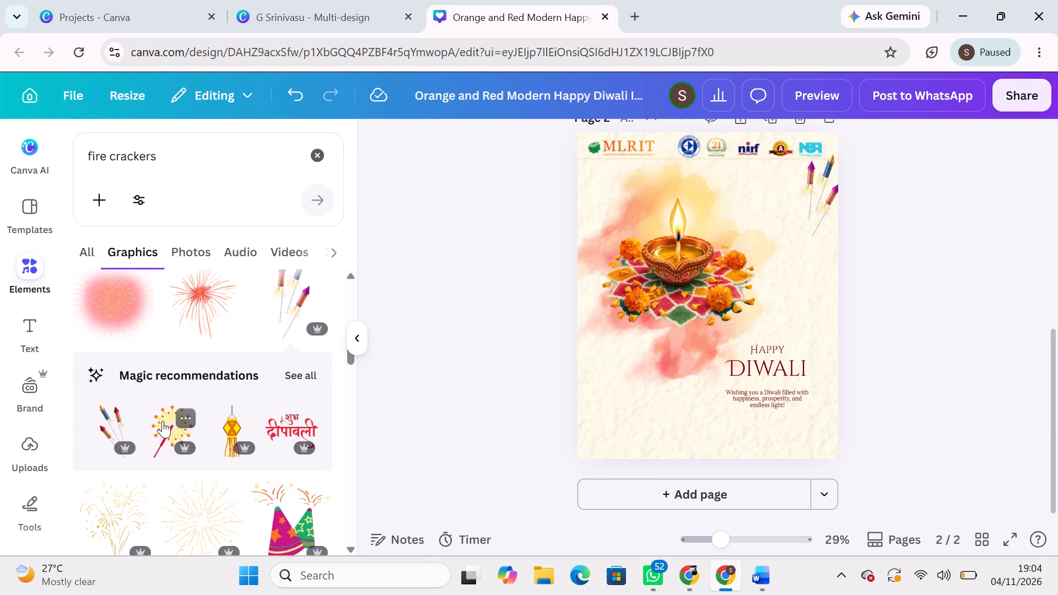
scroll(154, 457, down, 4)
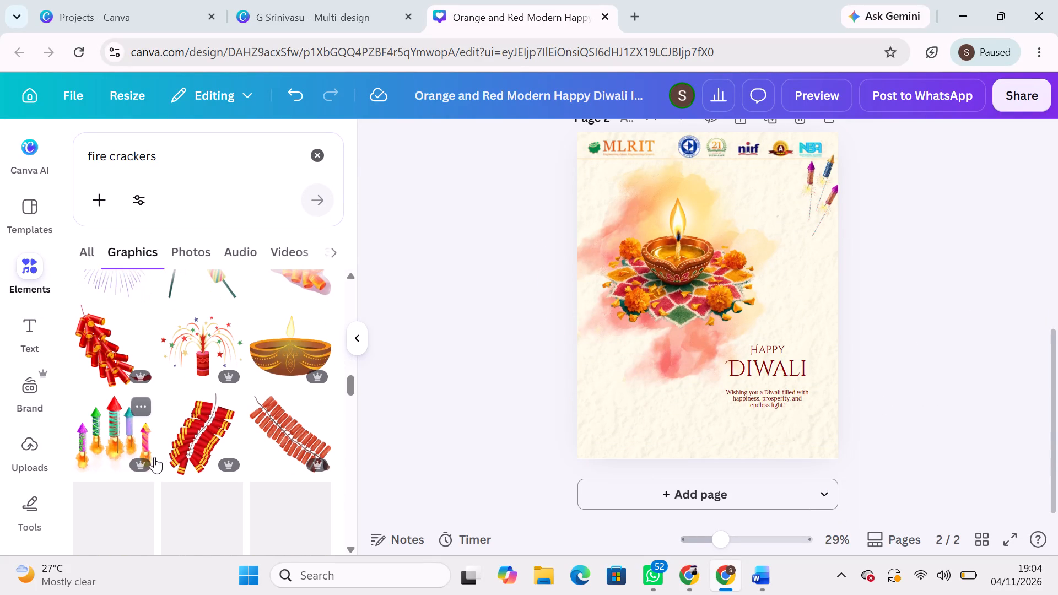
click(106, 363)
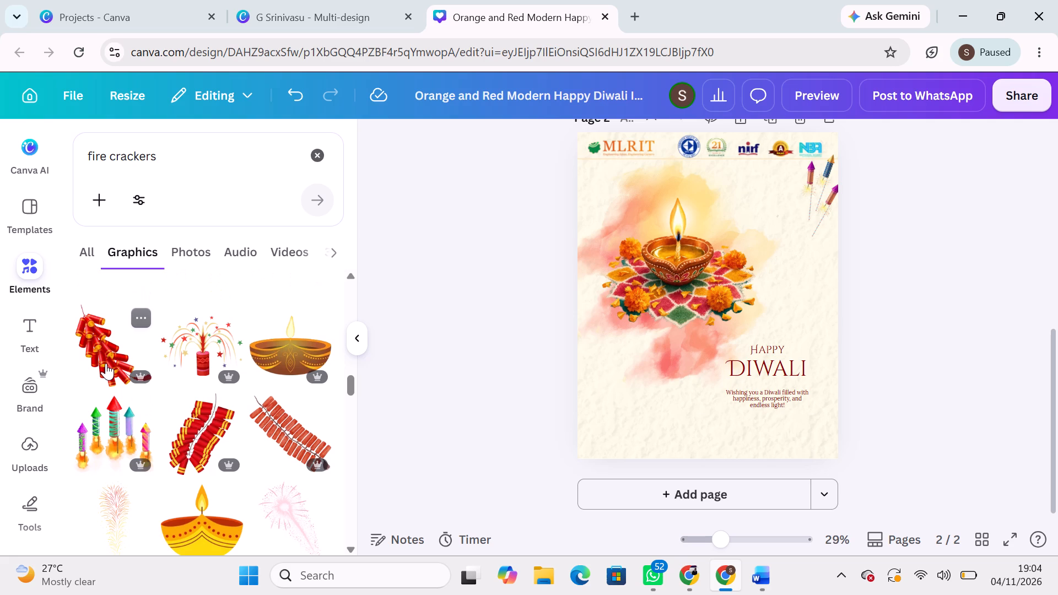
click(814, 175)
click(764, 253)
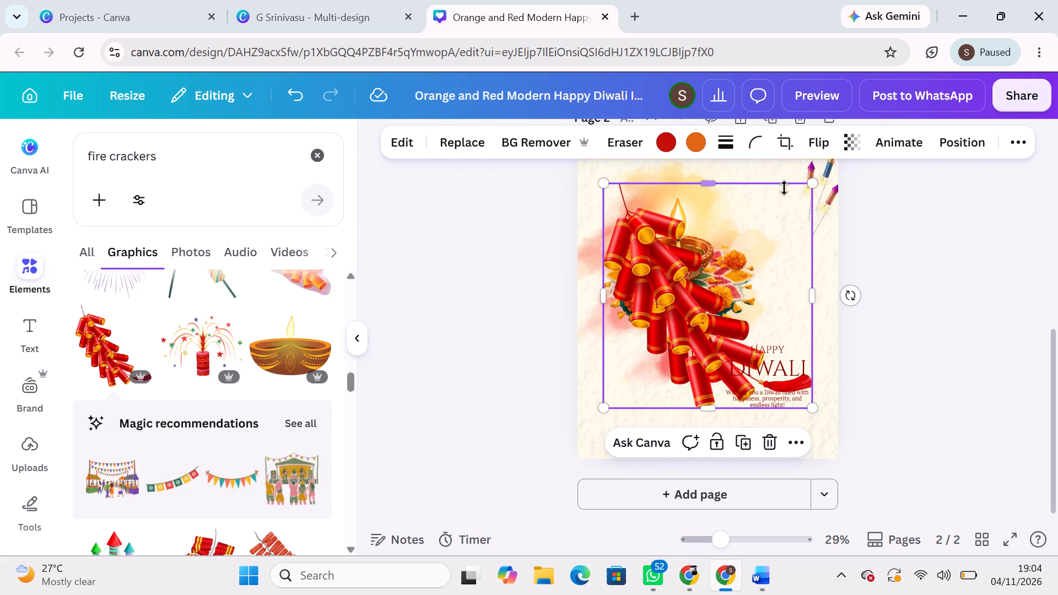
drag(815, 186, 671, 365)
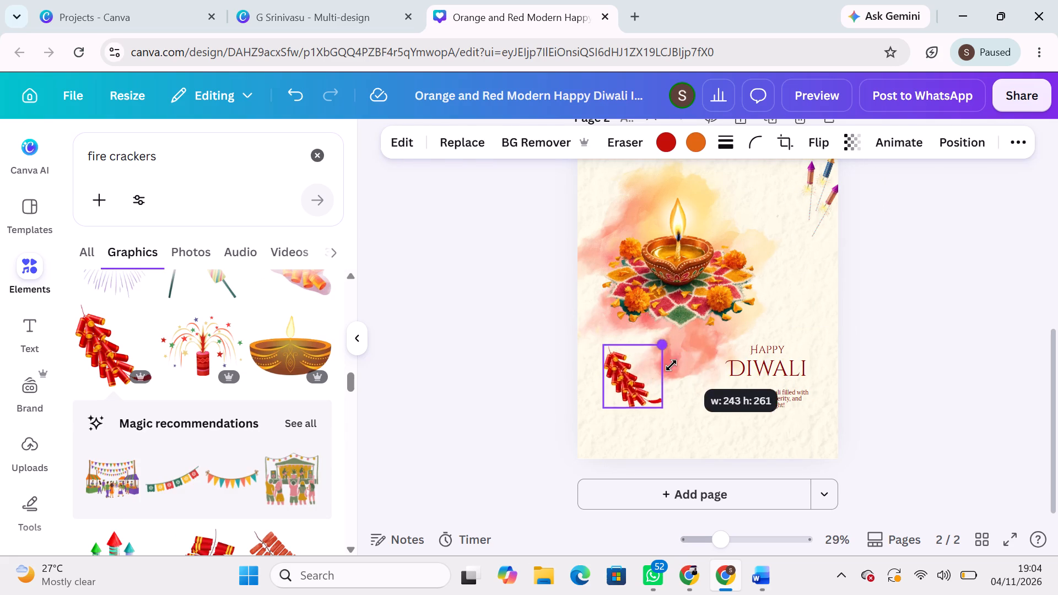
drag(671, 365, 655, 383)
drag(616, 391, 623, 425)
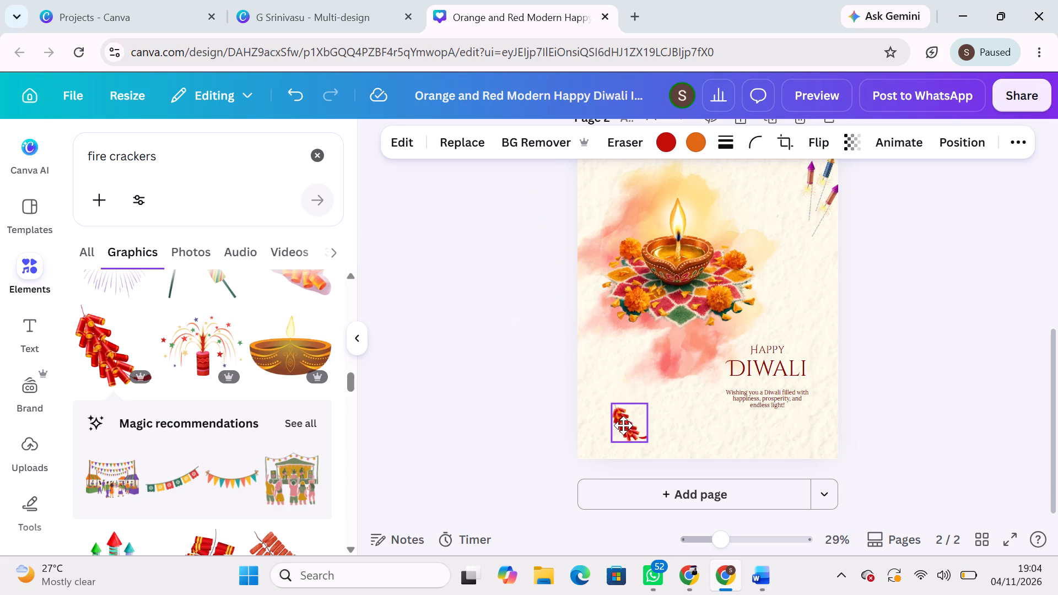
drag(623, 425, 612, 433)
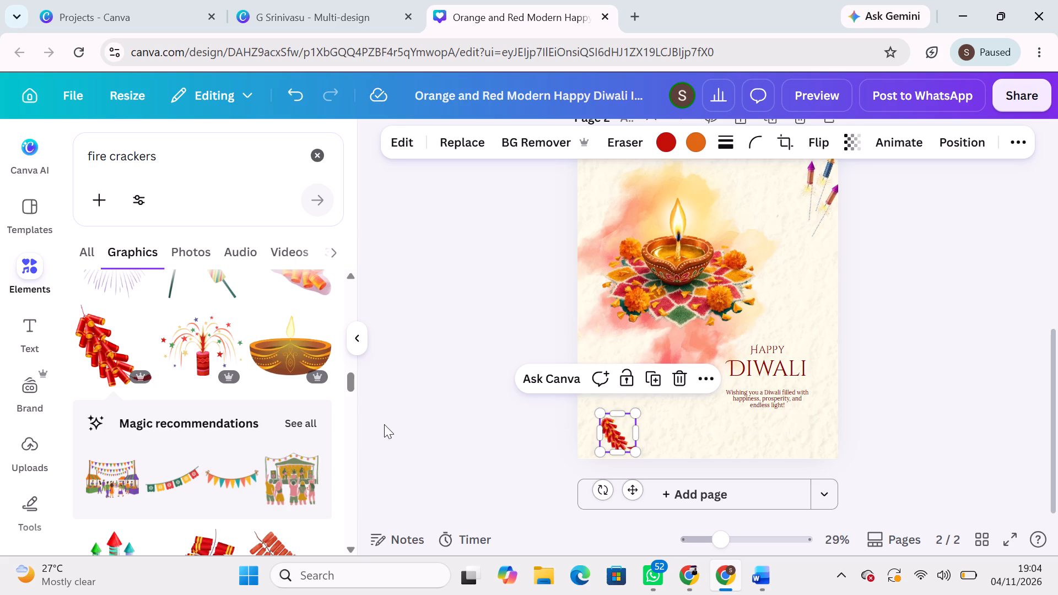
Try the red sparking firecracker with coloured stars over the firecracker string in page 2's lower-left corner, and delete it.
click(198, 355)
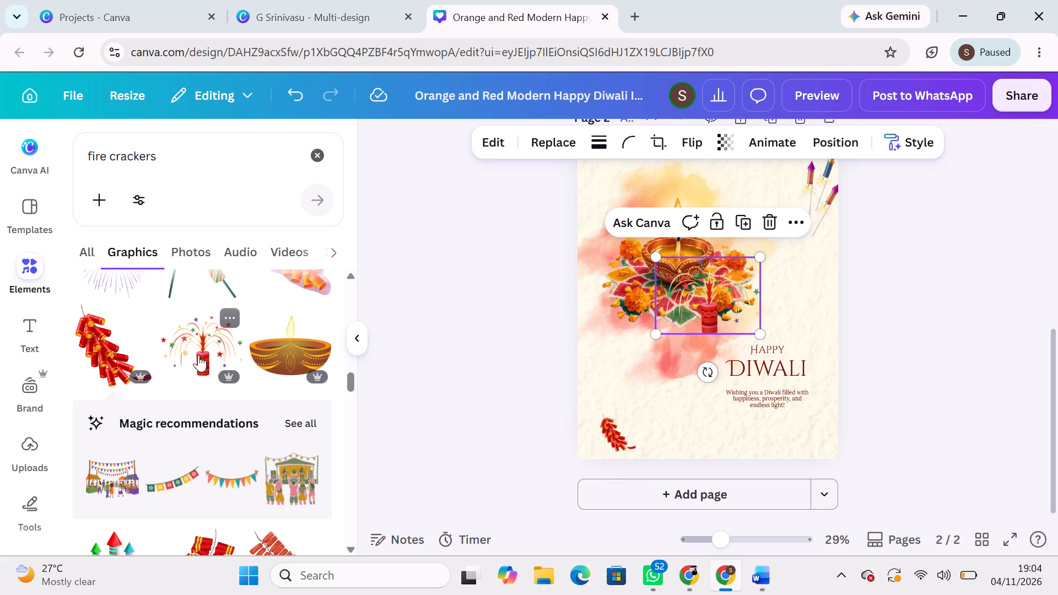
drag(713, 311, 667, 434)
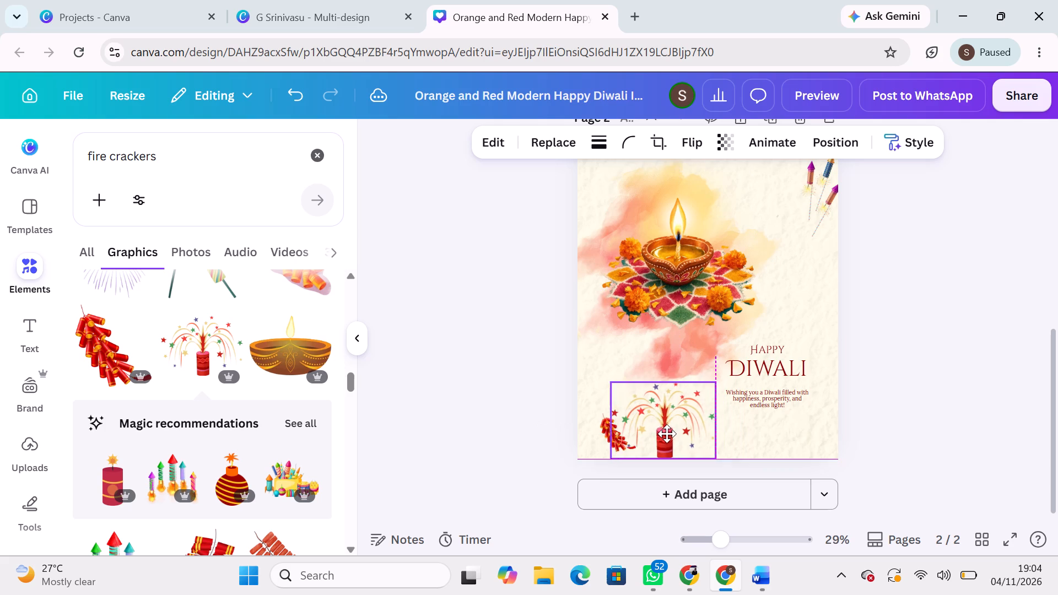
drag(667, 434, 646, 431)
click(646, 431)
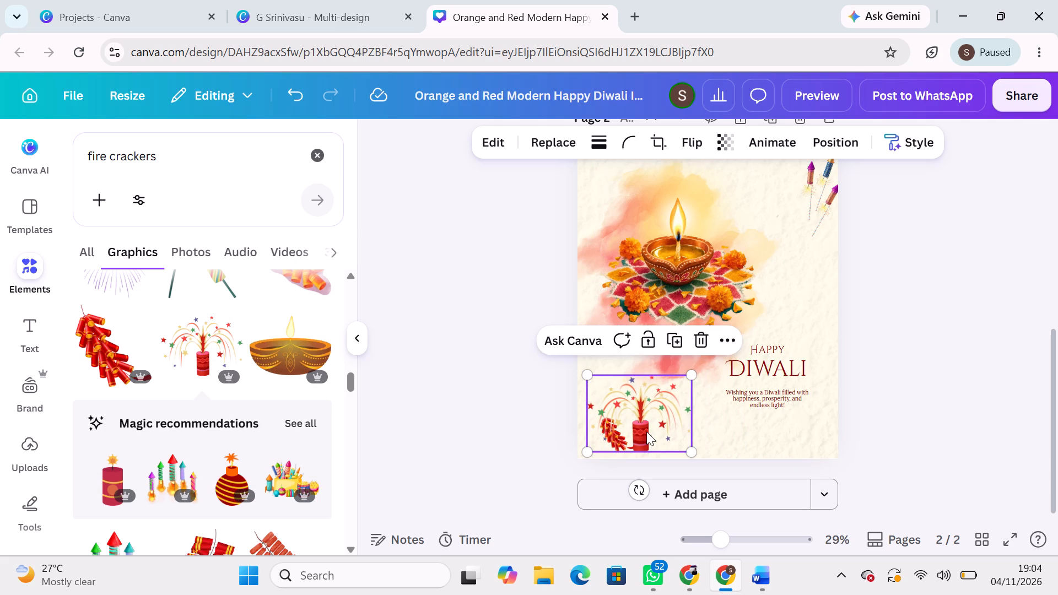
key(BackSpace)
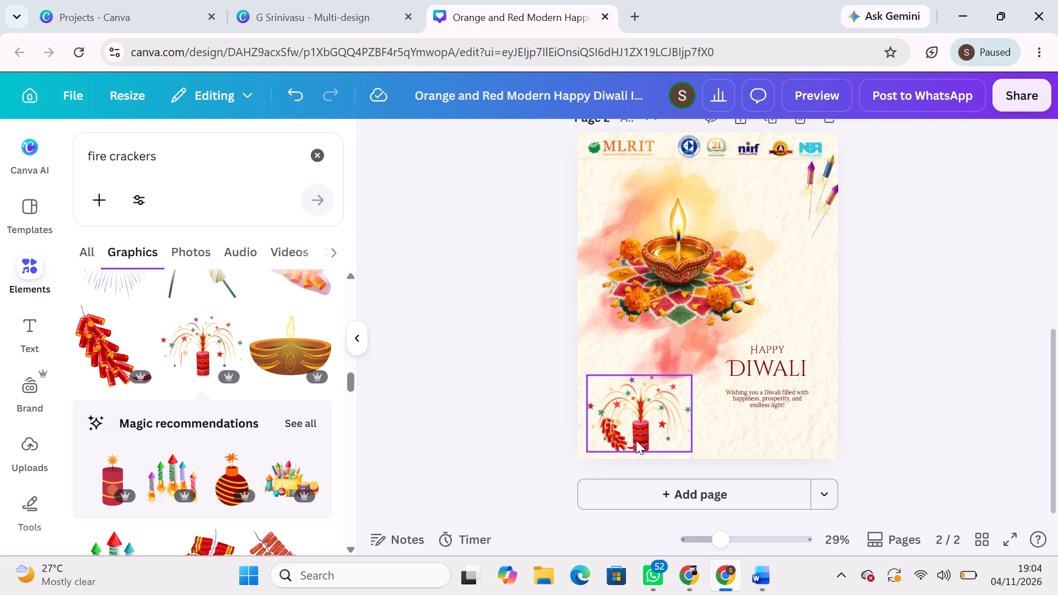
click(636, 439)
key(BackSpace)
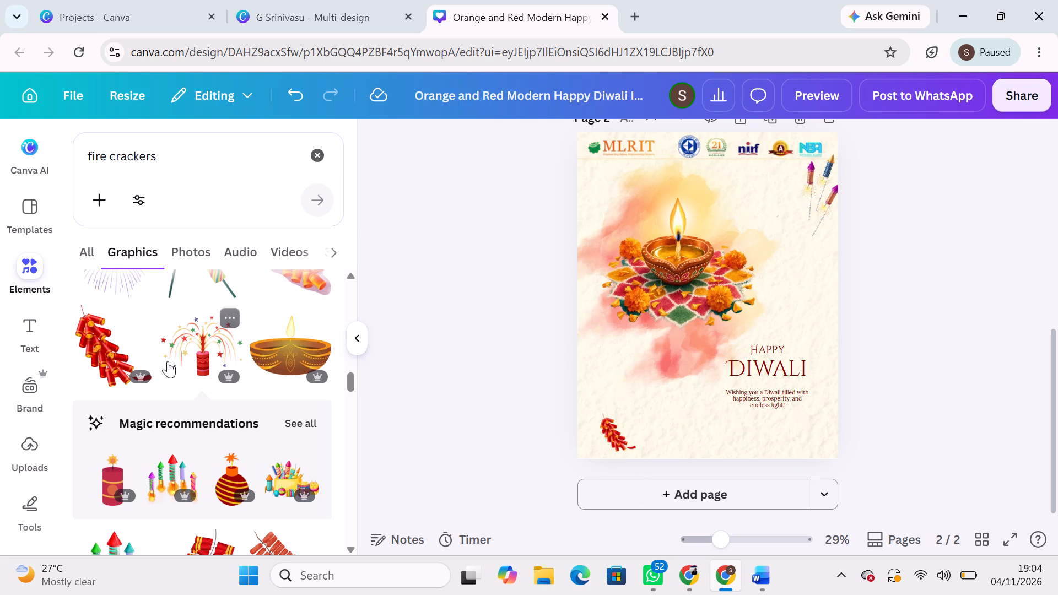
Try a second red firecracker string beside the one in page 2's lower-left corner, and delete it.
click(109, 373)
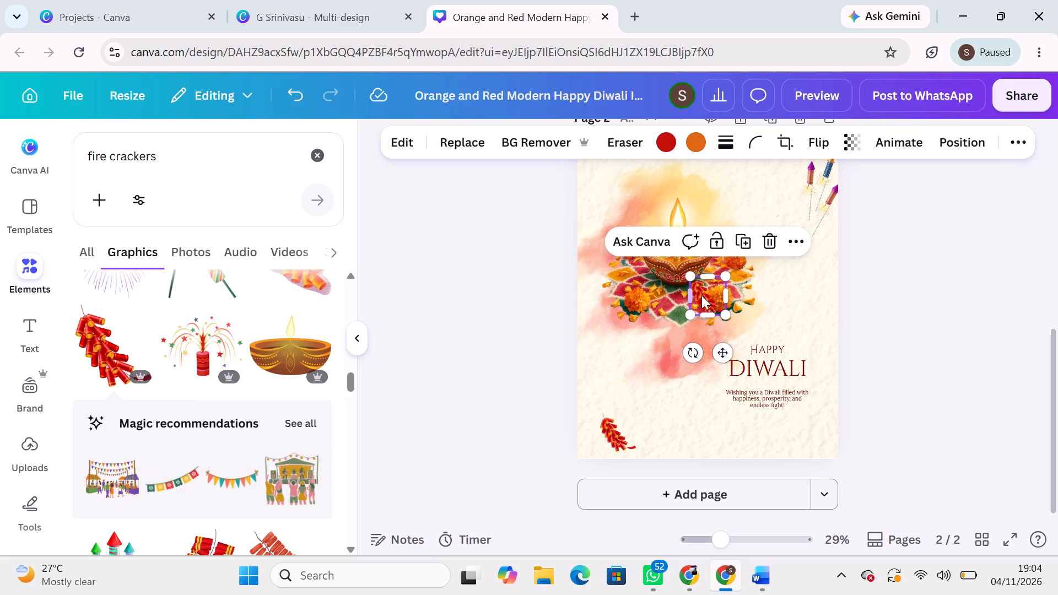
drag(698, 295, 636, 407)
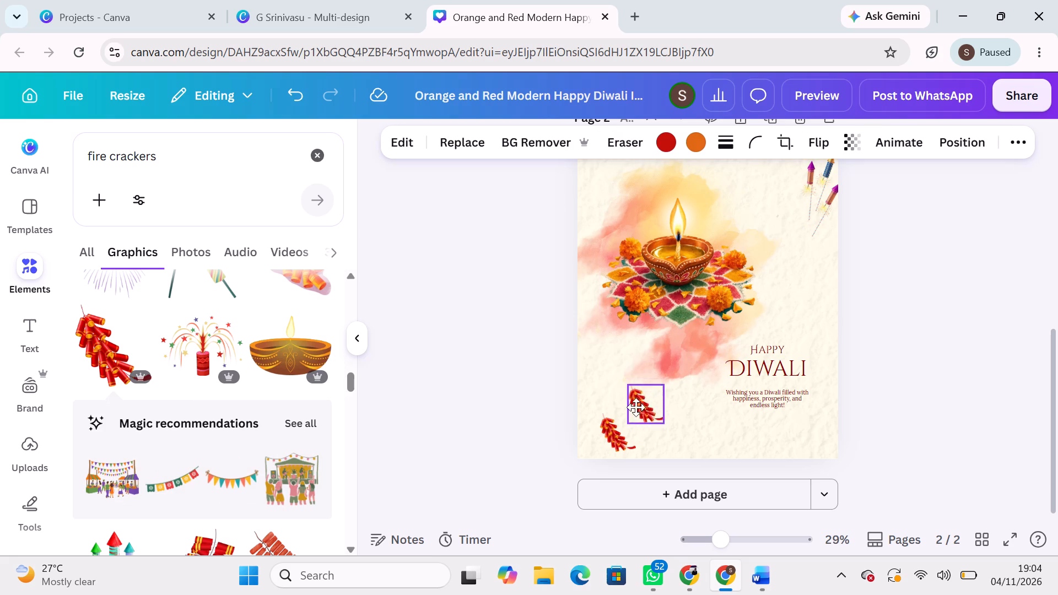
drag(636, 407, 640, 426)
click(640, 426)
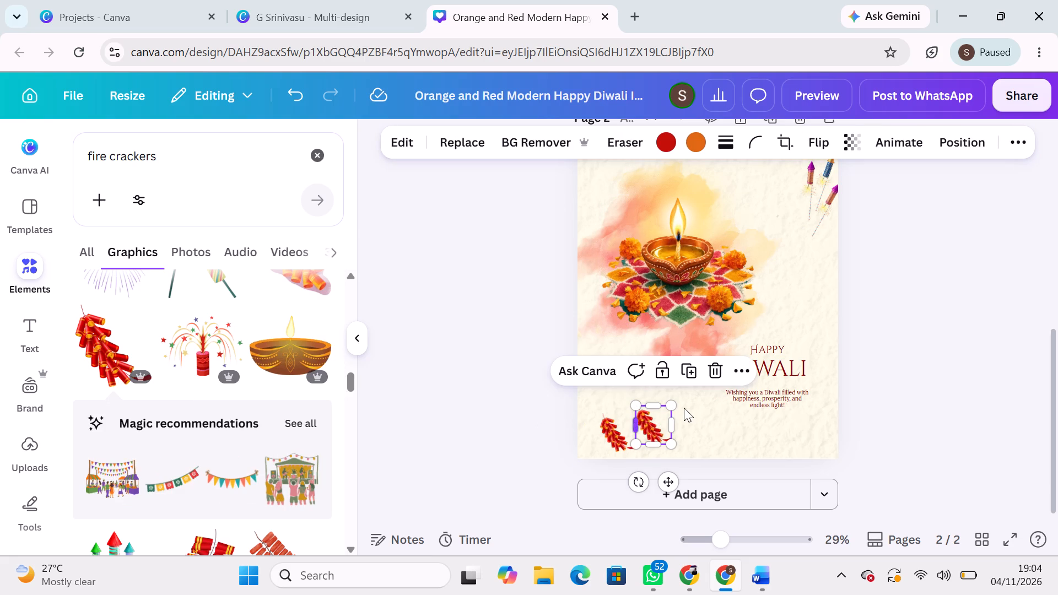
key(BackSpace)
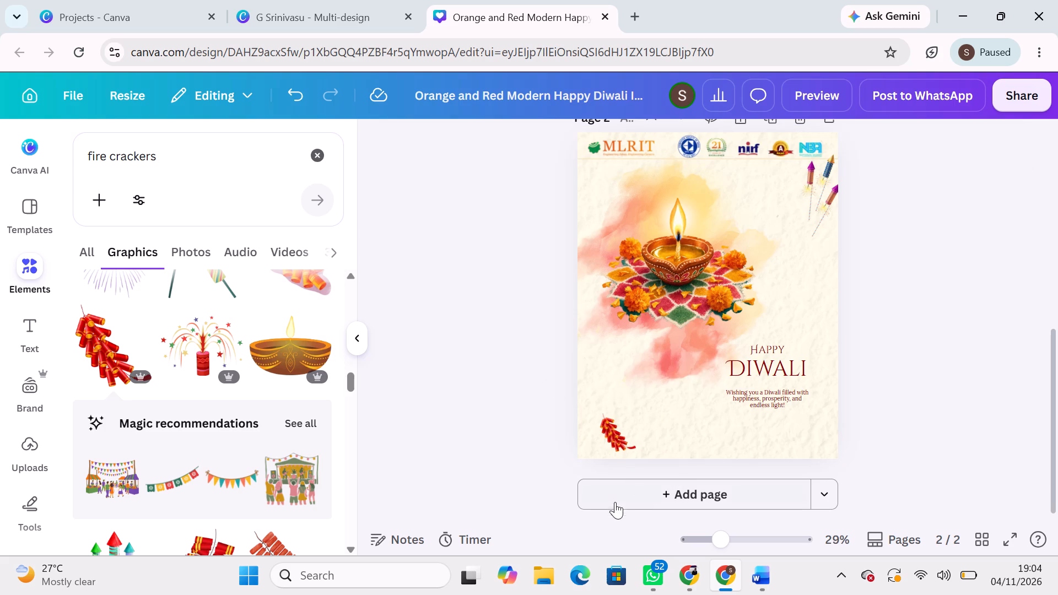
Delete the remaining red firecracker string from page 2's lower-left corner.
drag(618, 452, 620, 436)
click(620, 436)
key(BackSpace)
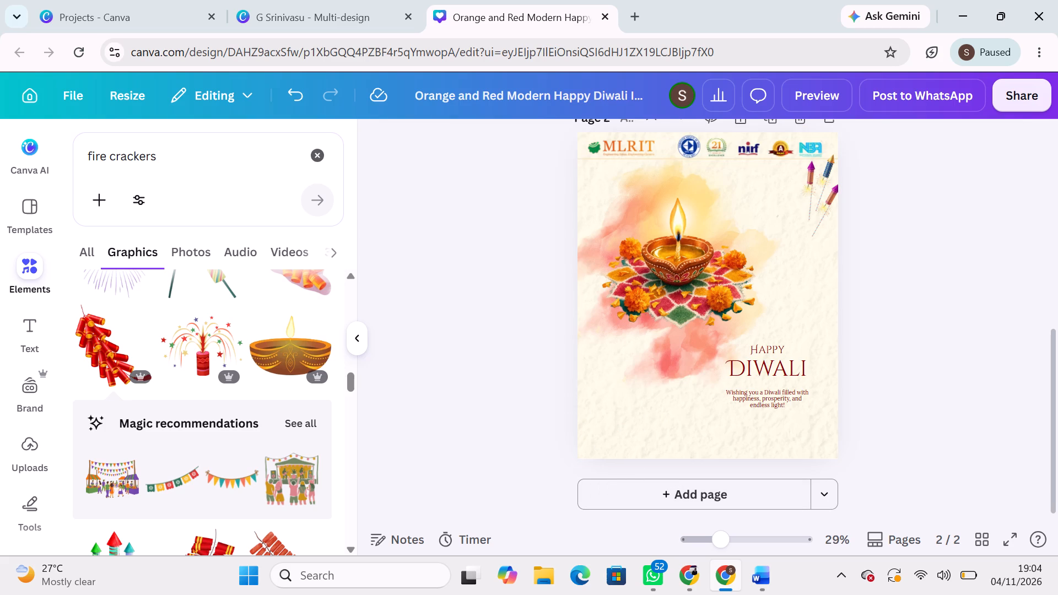
scroll(222, 453, down, 2)
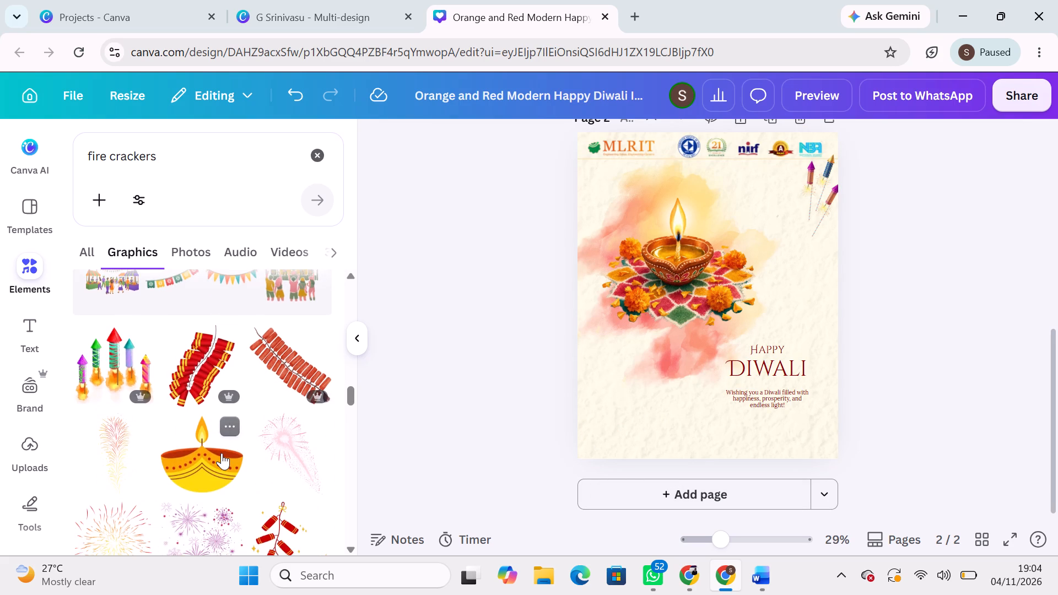
scroll(222, 453, down, 3)
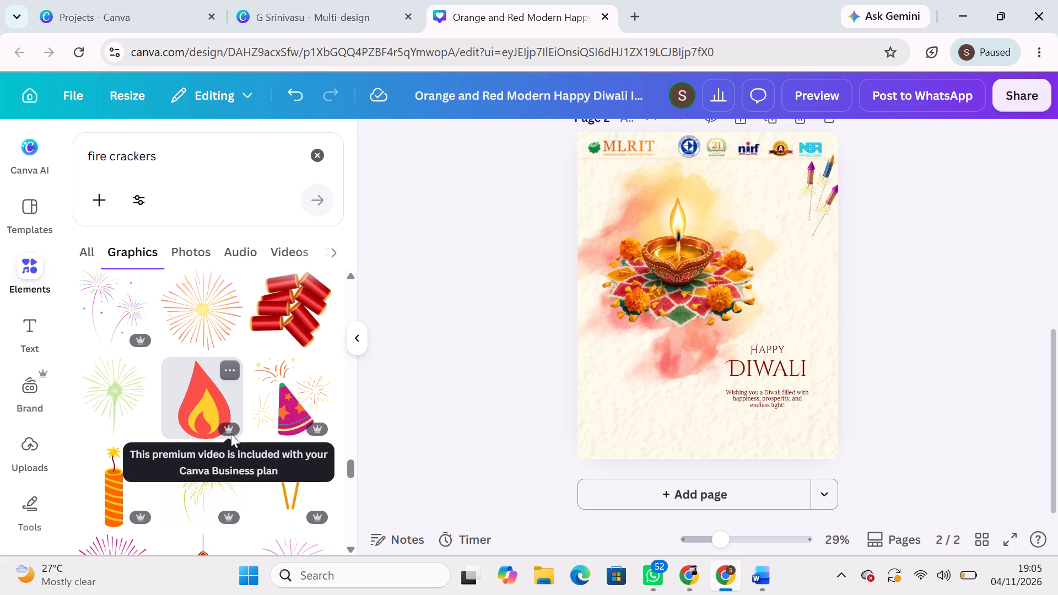
scroll(258, 454, down, 1)
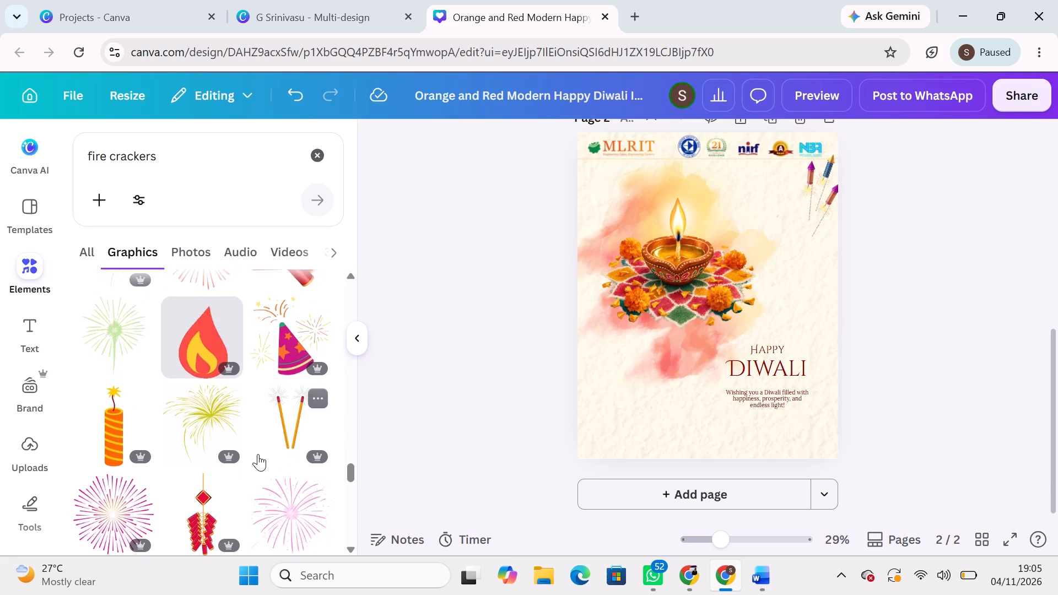
scroll(258, 454, down, 1)
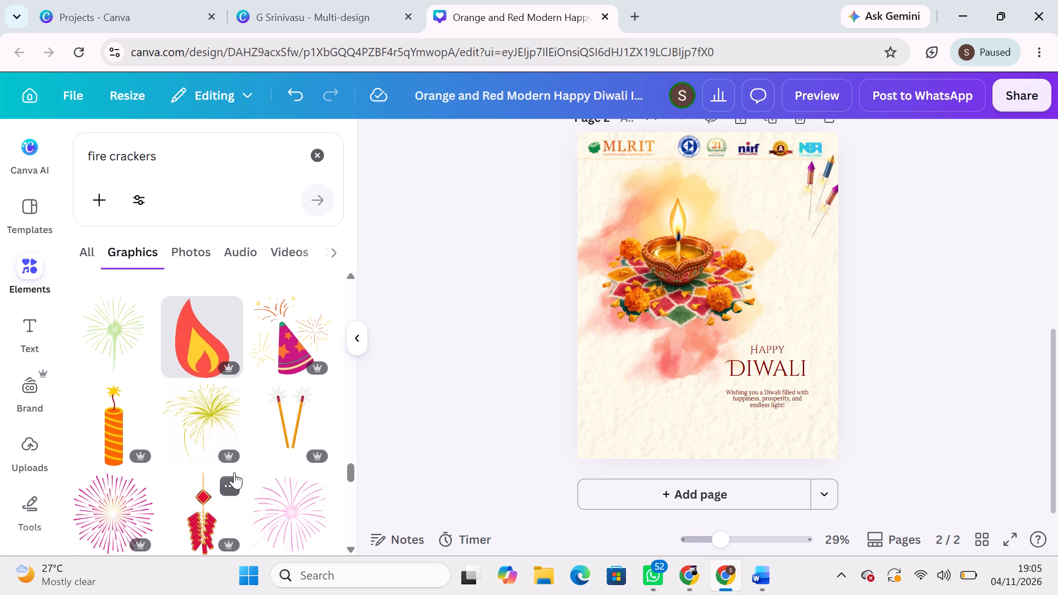
scroll(269, 437, down, 2)
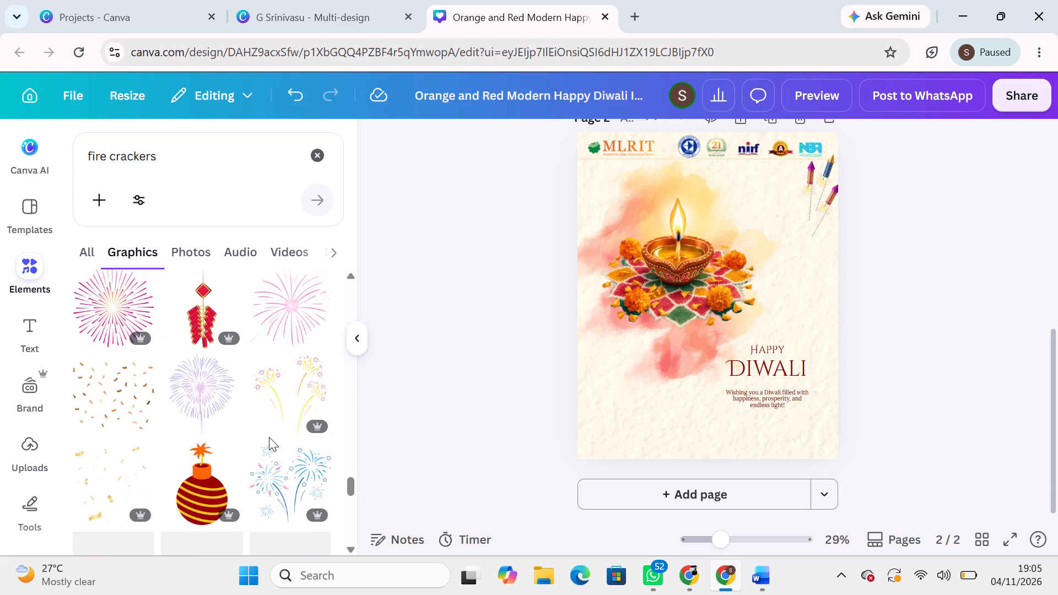
scroll(269, 437, down, 2)
scroll(868, 327, up, 3)
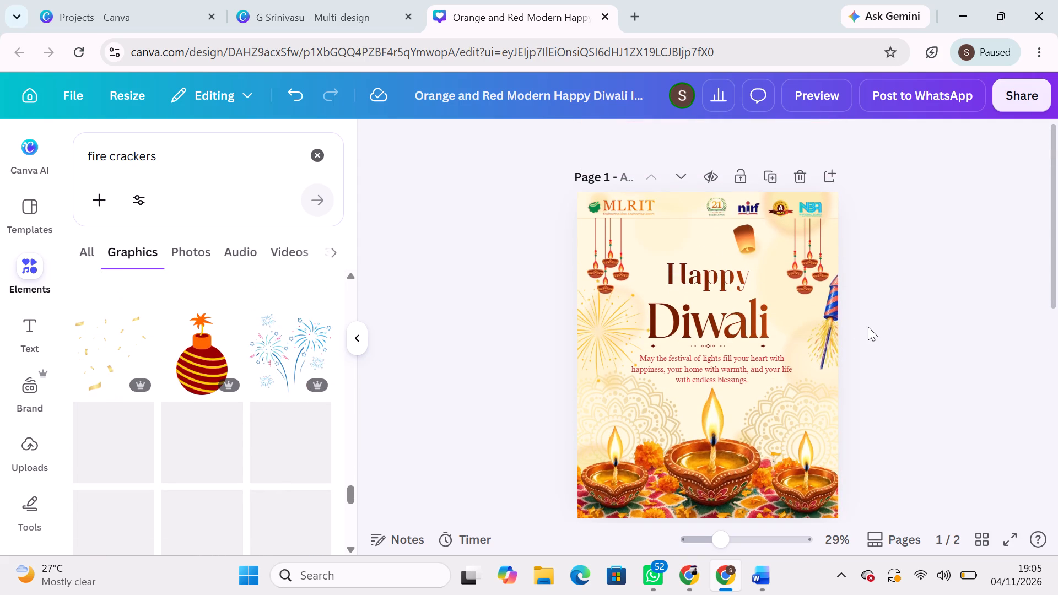
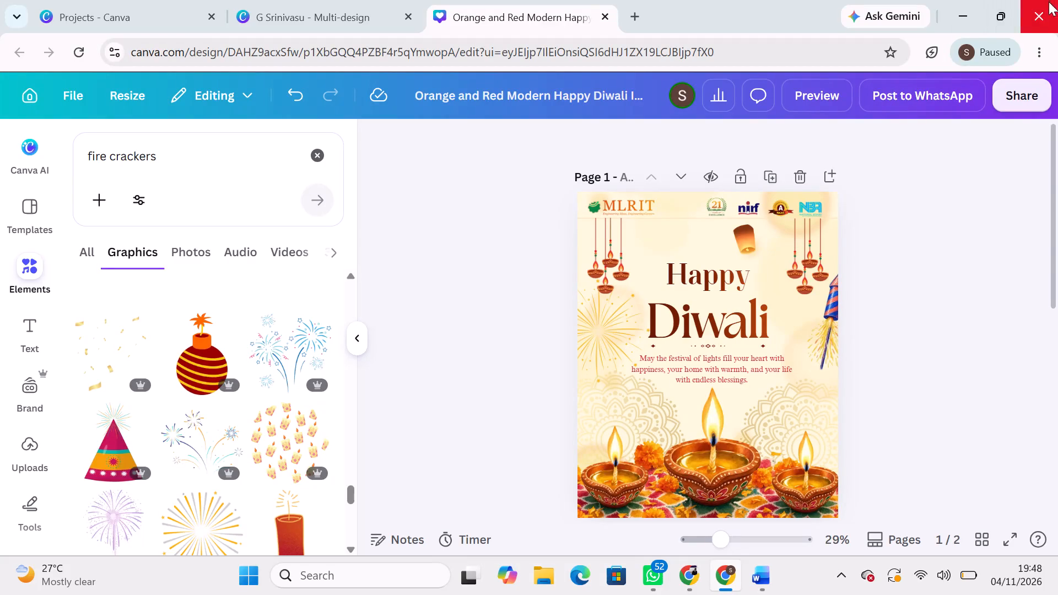
Switch from the Canva design to the Google image results for "diwali posters for collage" and clear the camera and USB device notifications.
click(967, 4)
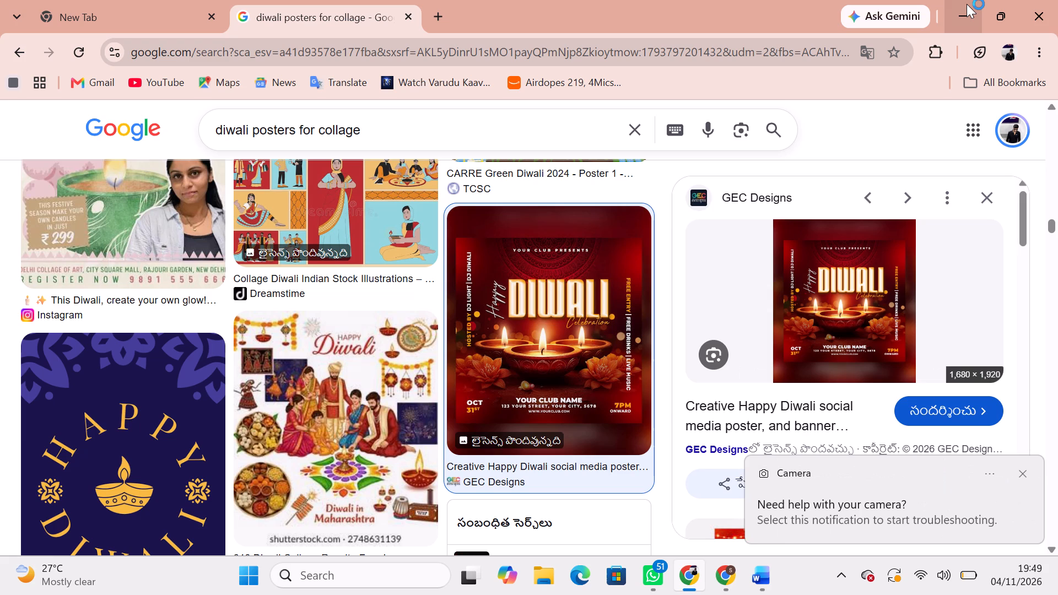
click(918, 502)
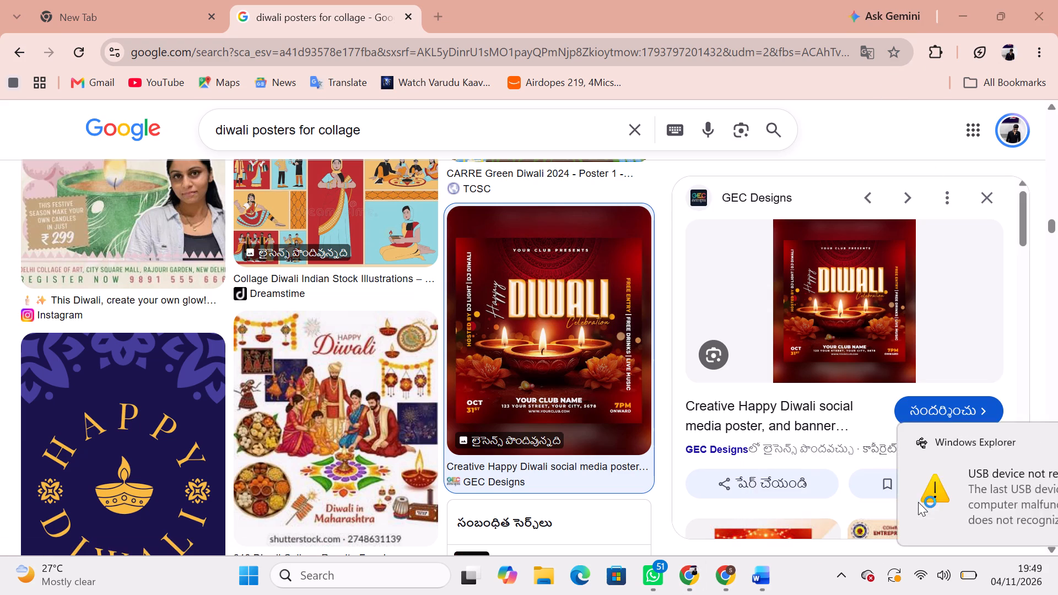
click(880, 491)
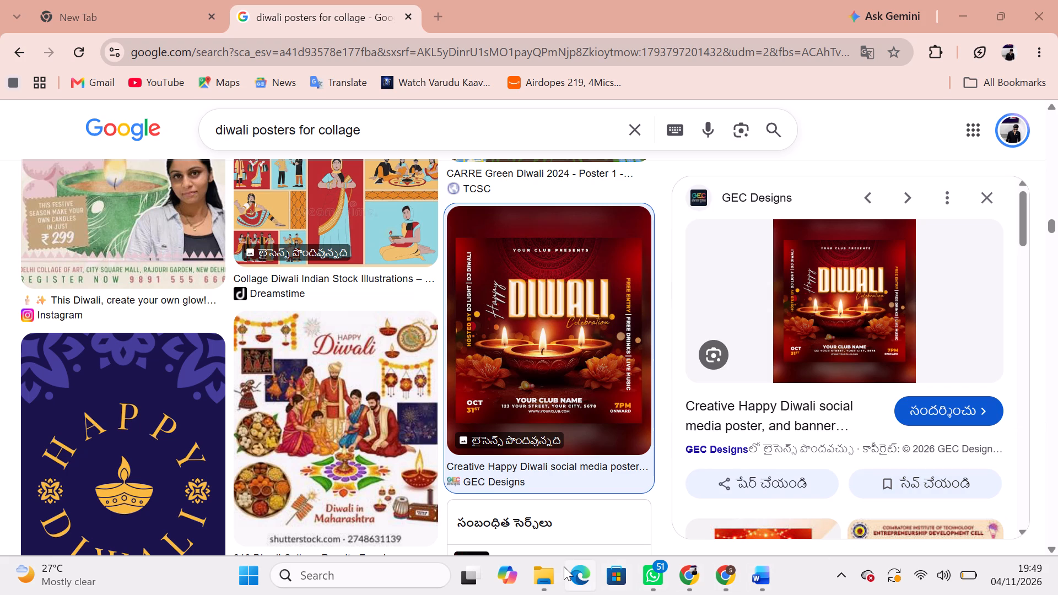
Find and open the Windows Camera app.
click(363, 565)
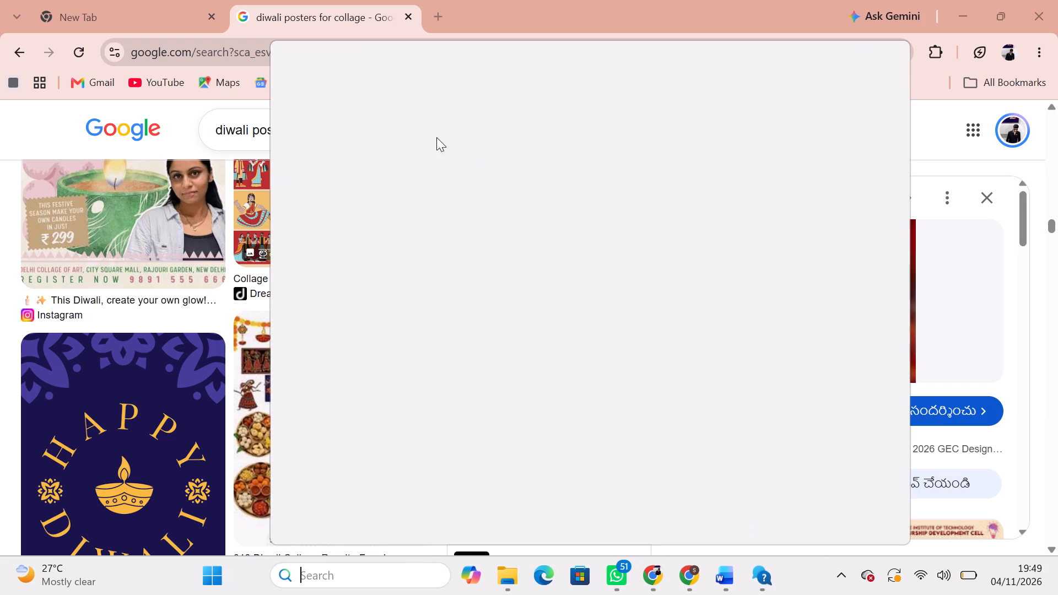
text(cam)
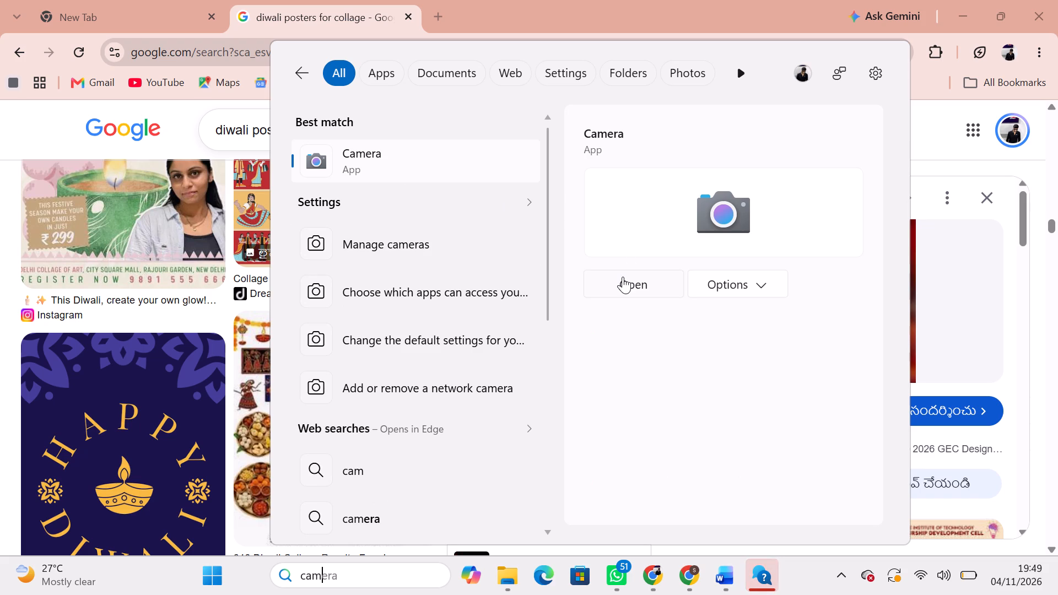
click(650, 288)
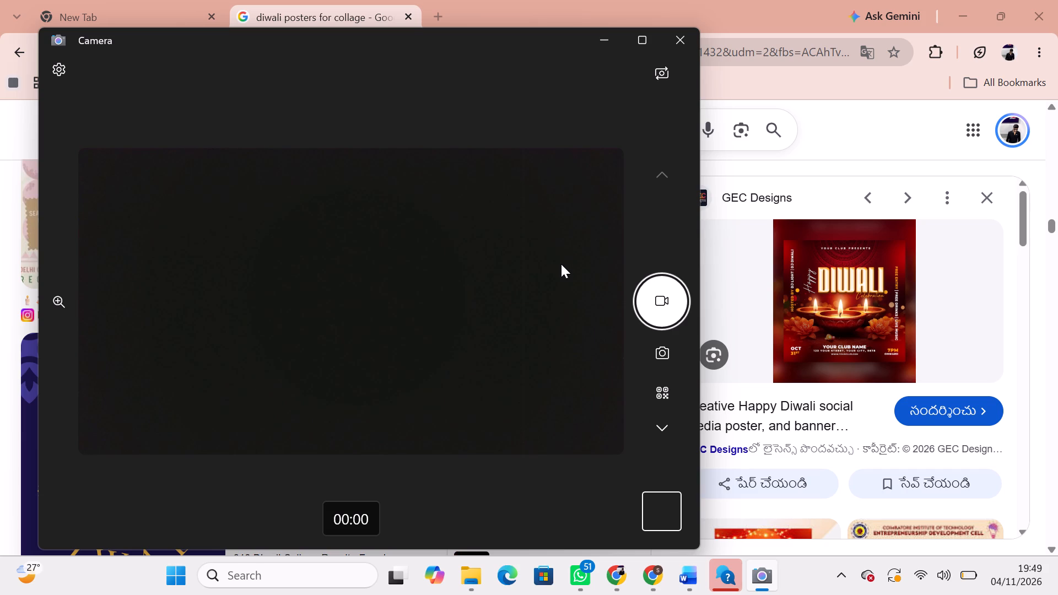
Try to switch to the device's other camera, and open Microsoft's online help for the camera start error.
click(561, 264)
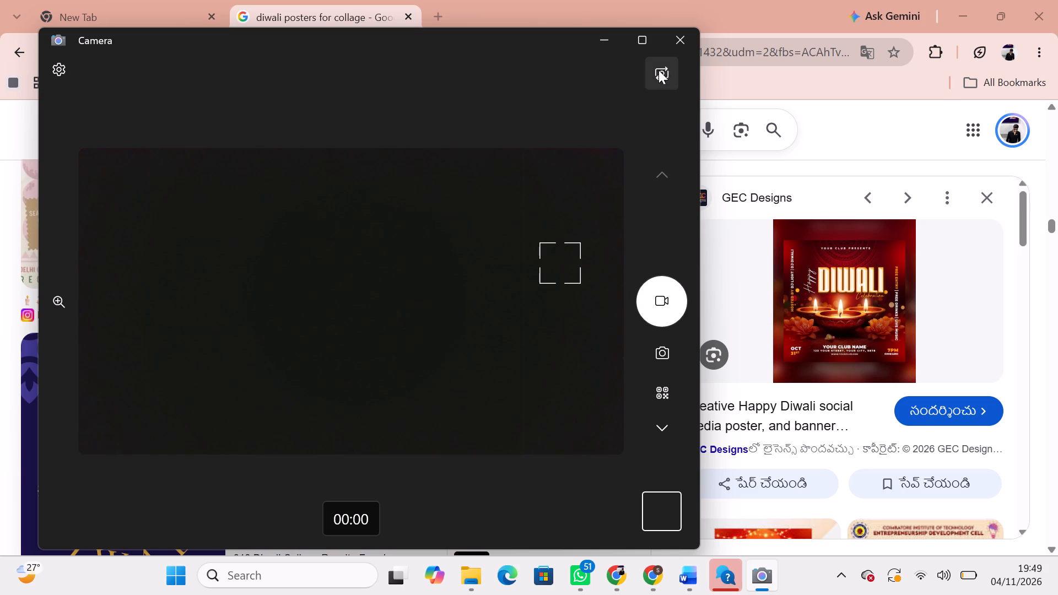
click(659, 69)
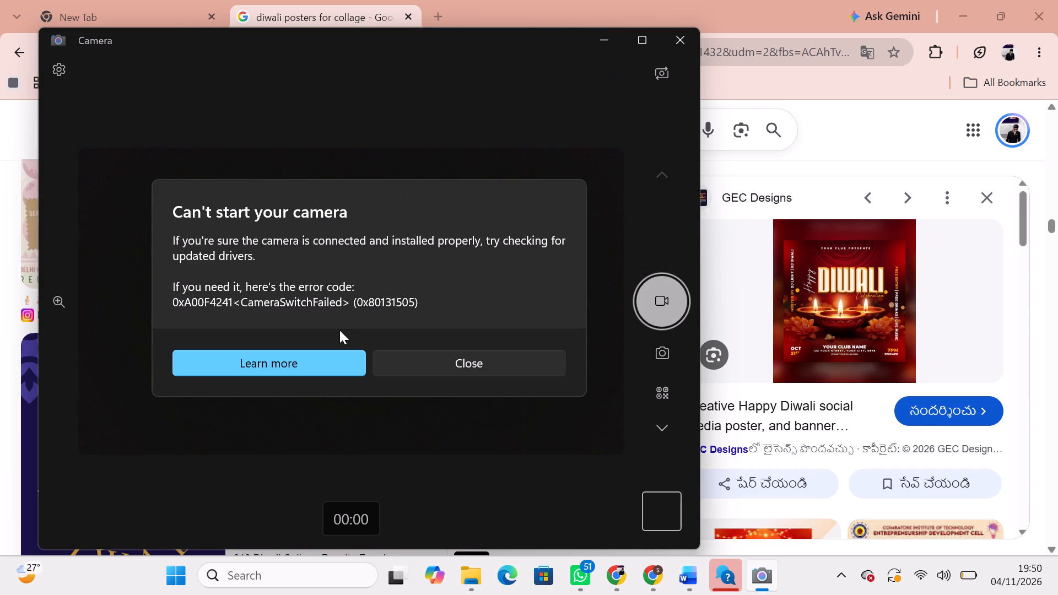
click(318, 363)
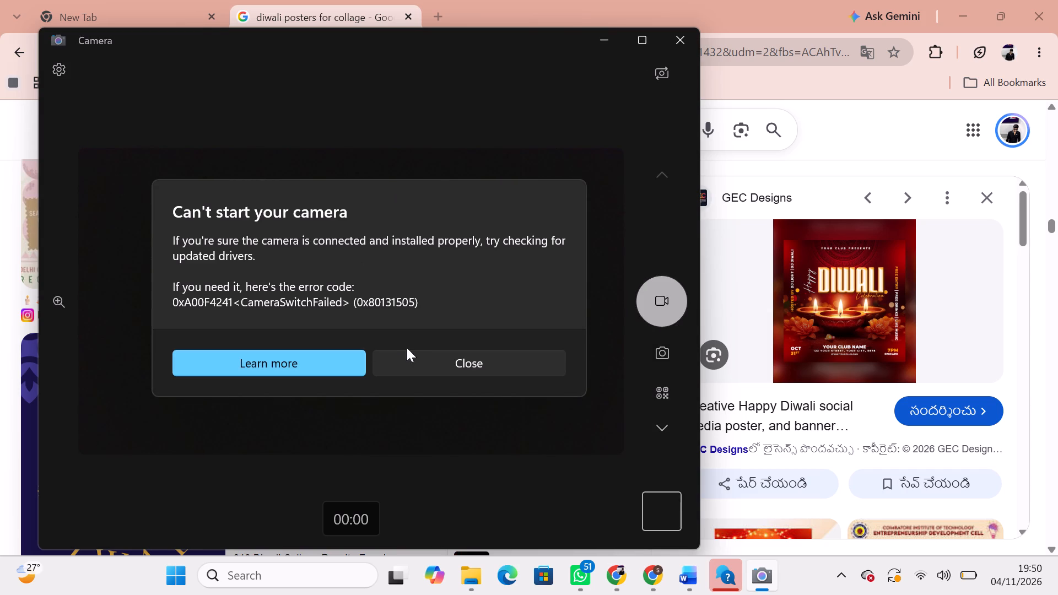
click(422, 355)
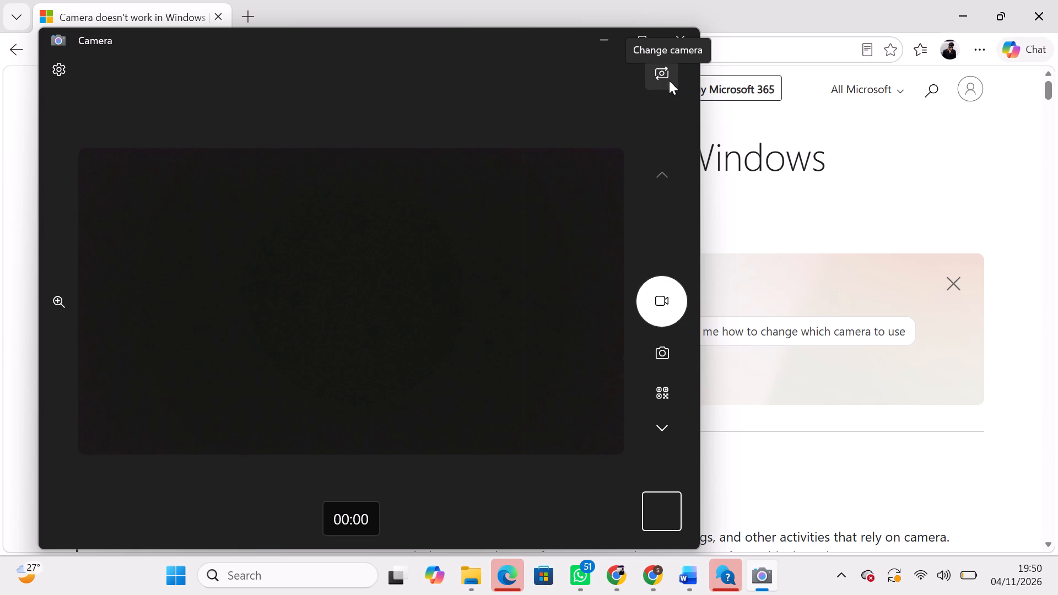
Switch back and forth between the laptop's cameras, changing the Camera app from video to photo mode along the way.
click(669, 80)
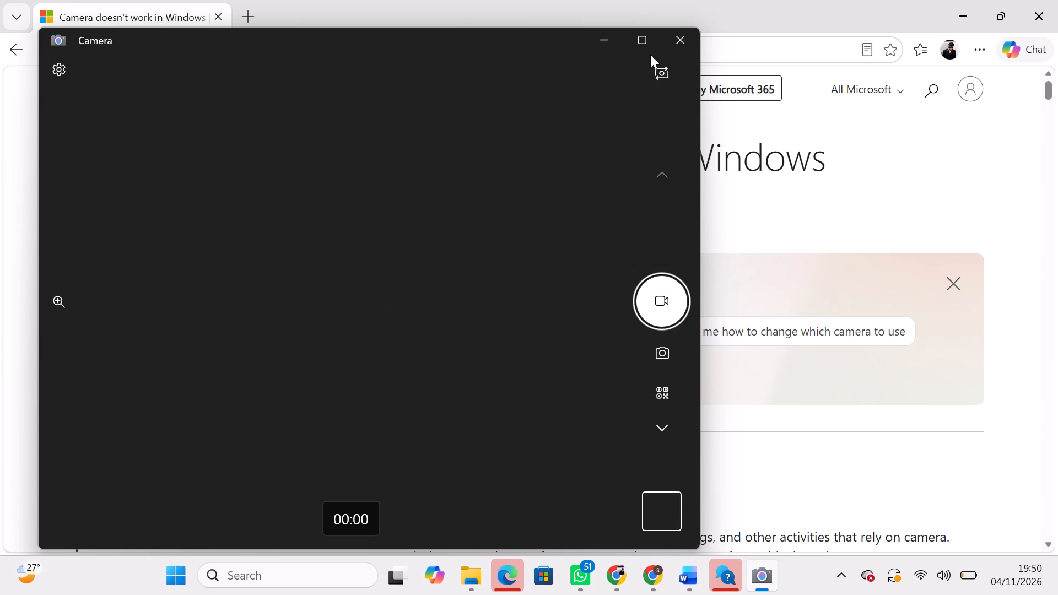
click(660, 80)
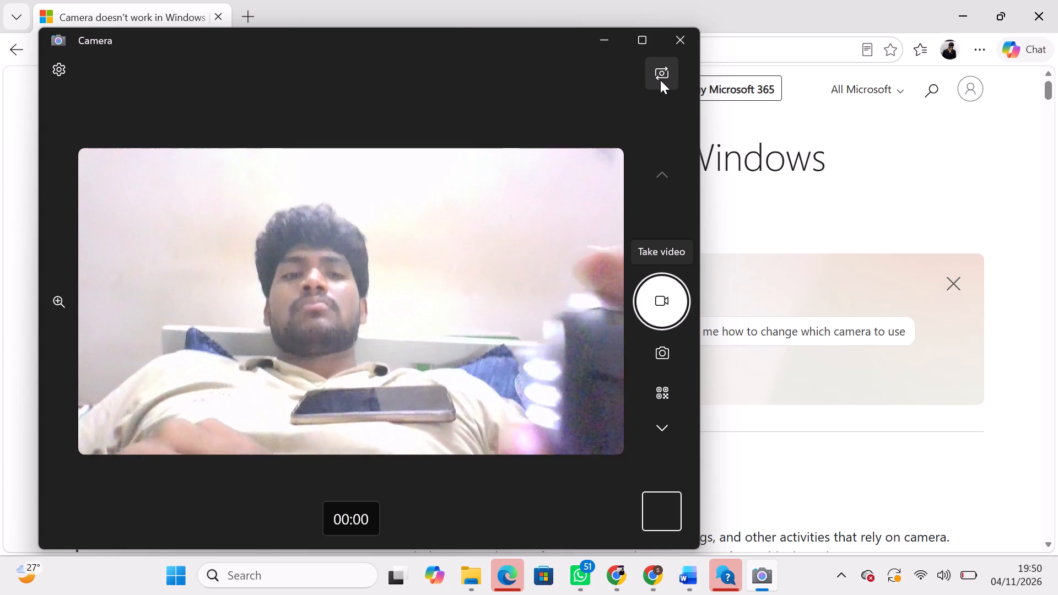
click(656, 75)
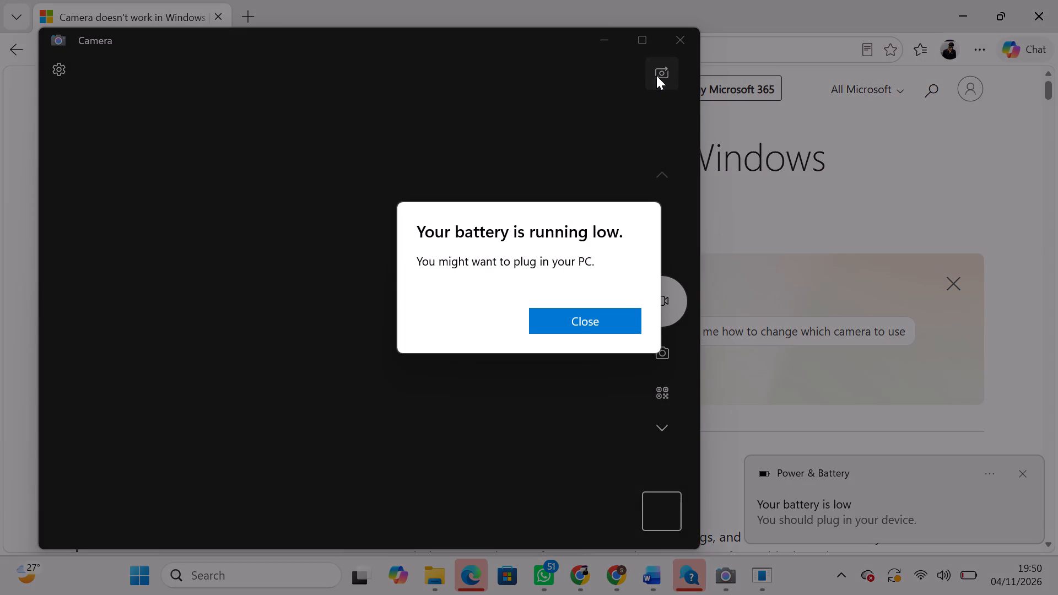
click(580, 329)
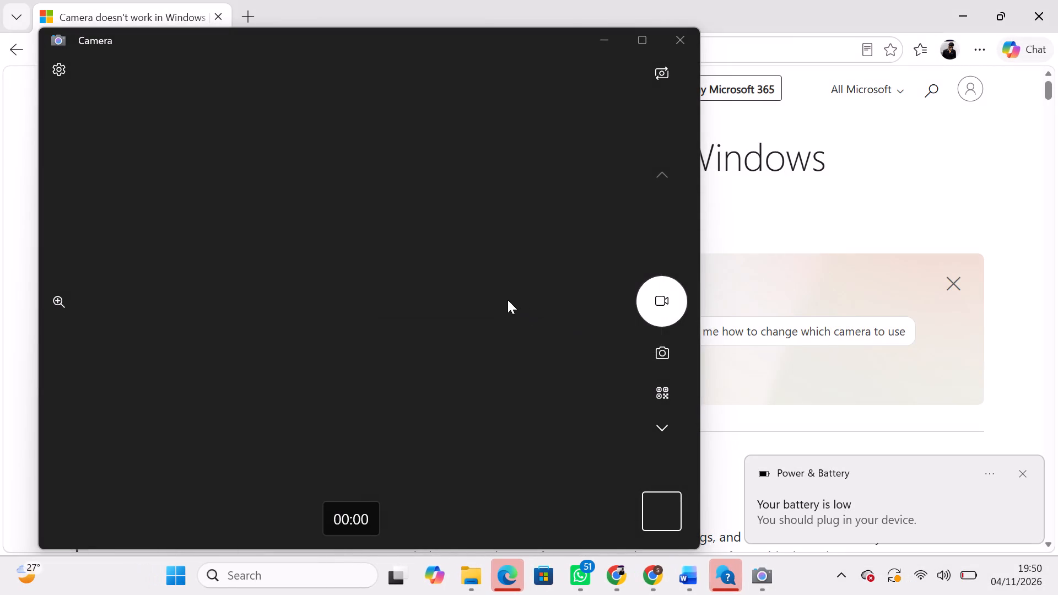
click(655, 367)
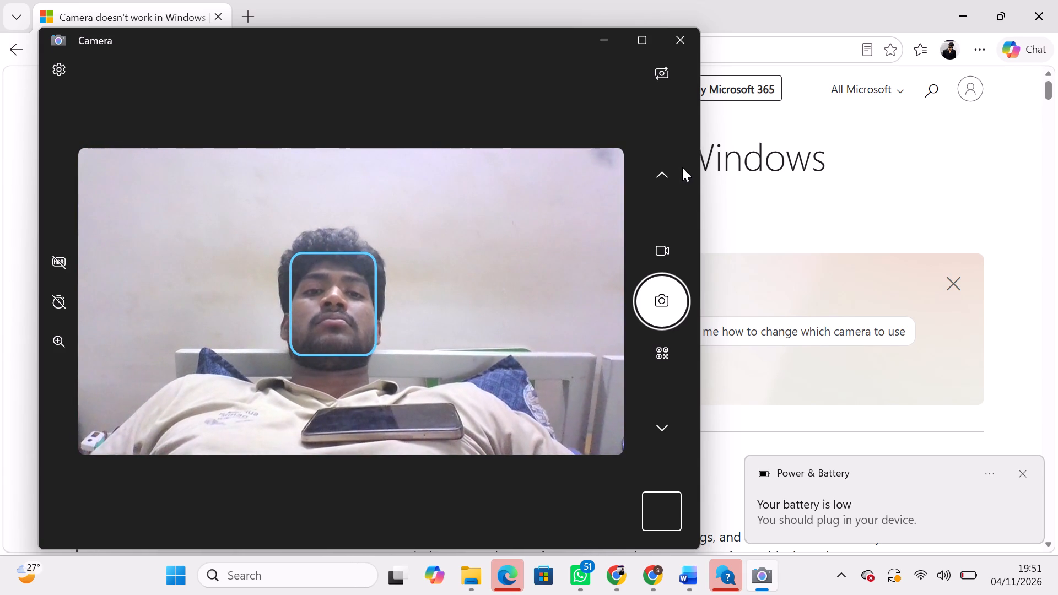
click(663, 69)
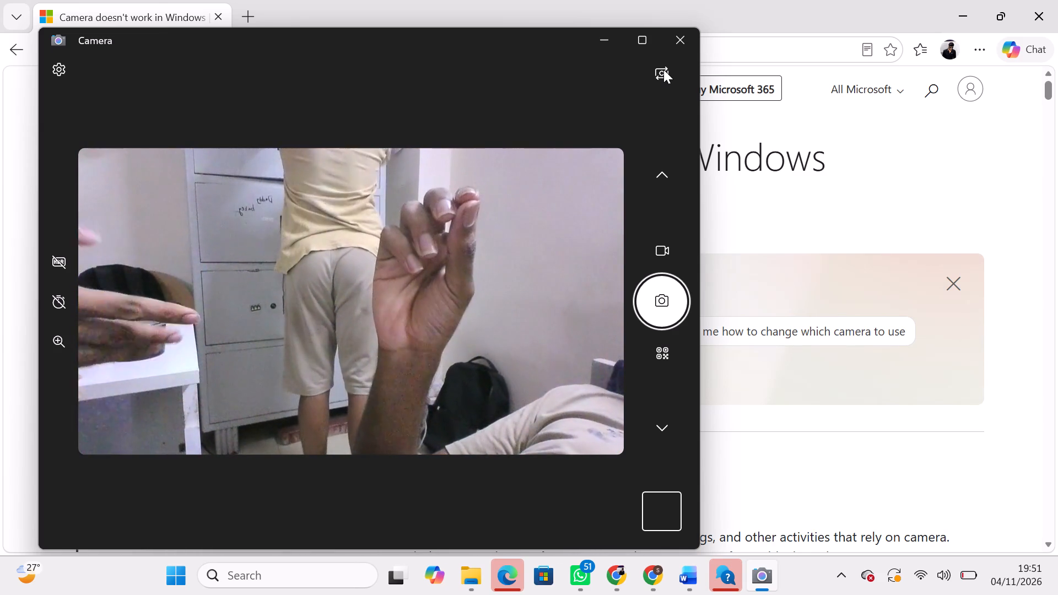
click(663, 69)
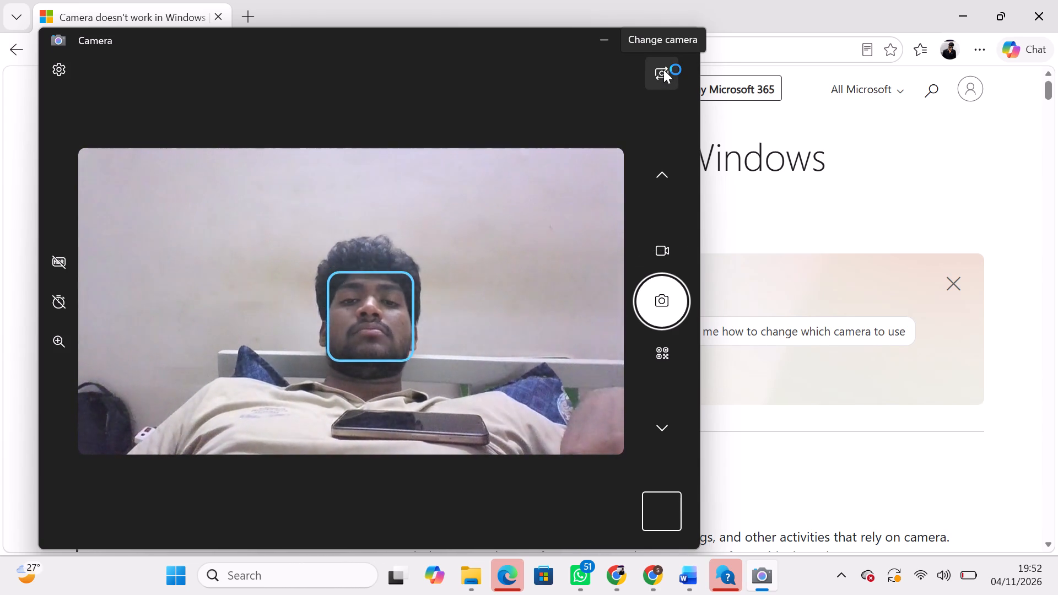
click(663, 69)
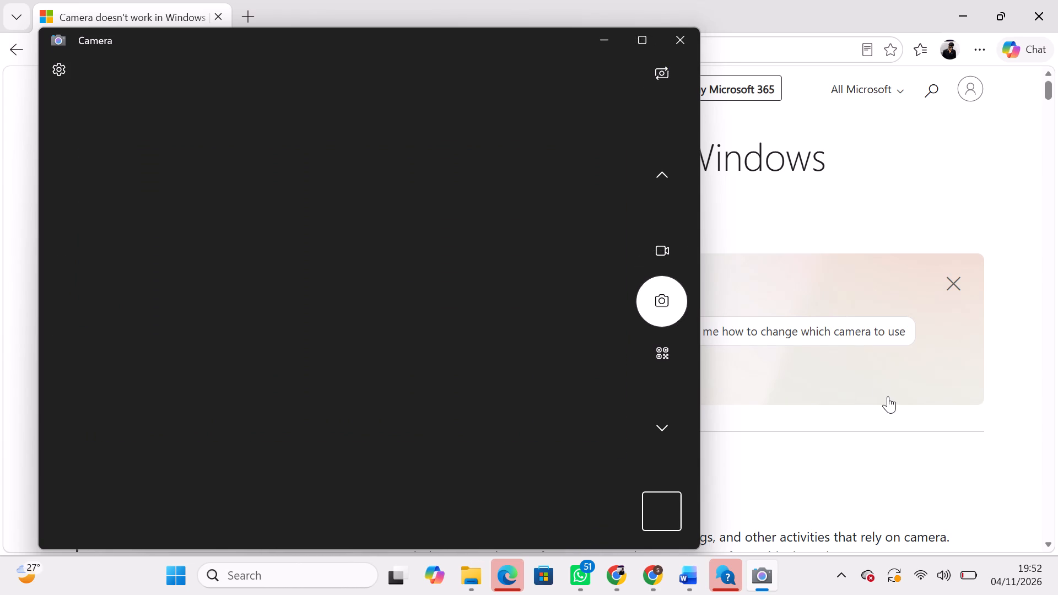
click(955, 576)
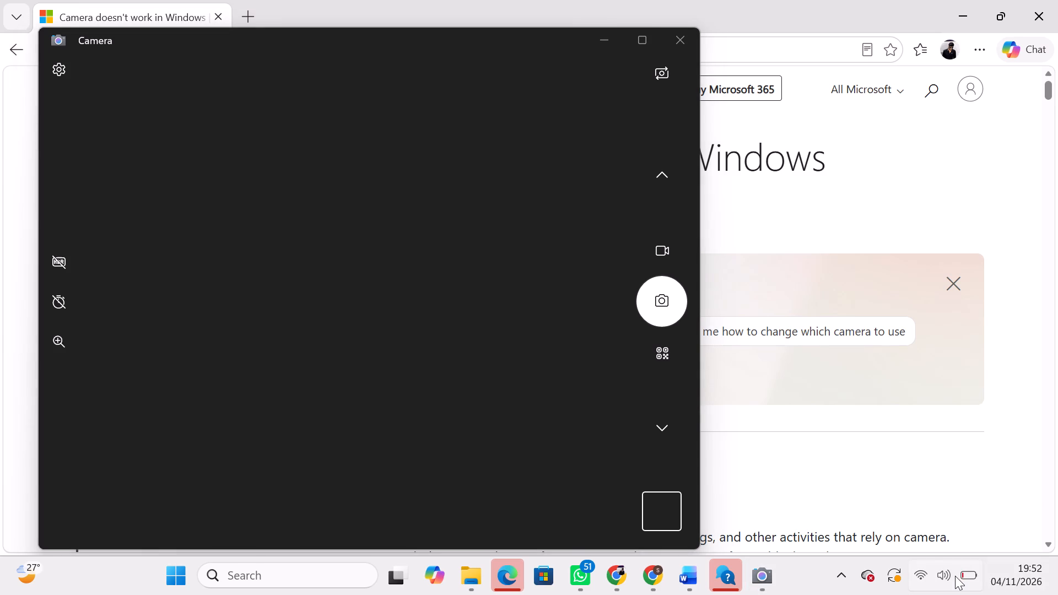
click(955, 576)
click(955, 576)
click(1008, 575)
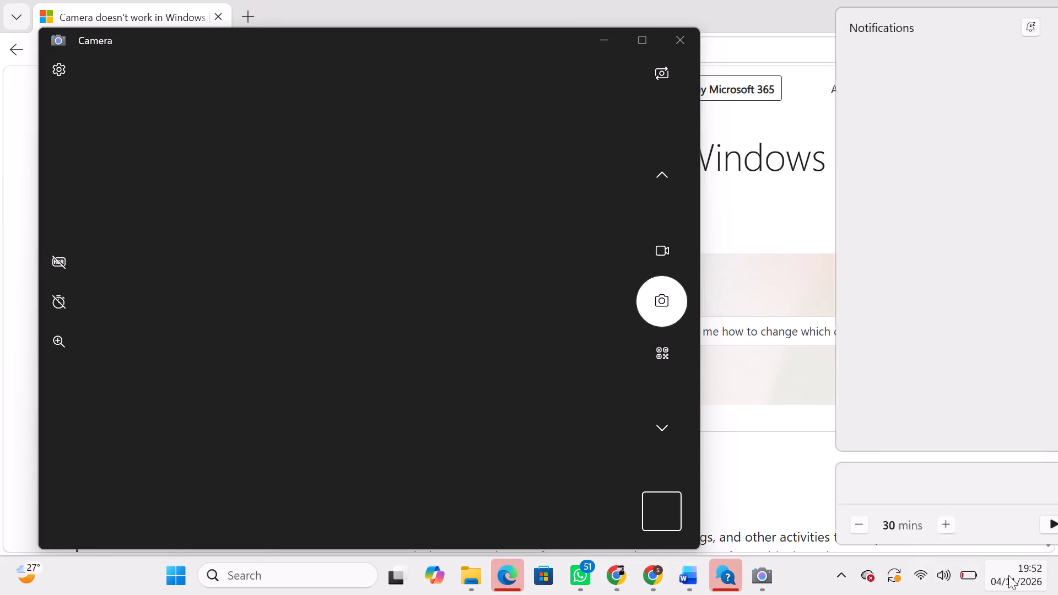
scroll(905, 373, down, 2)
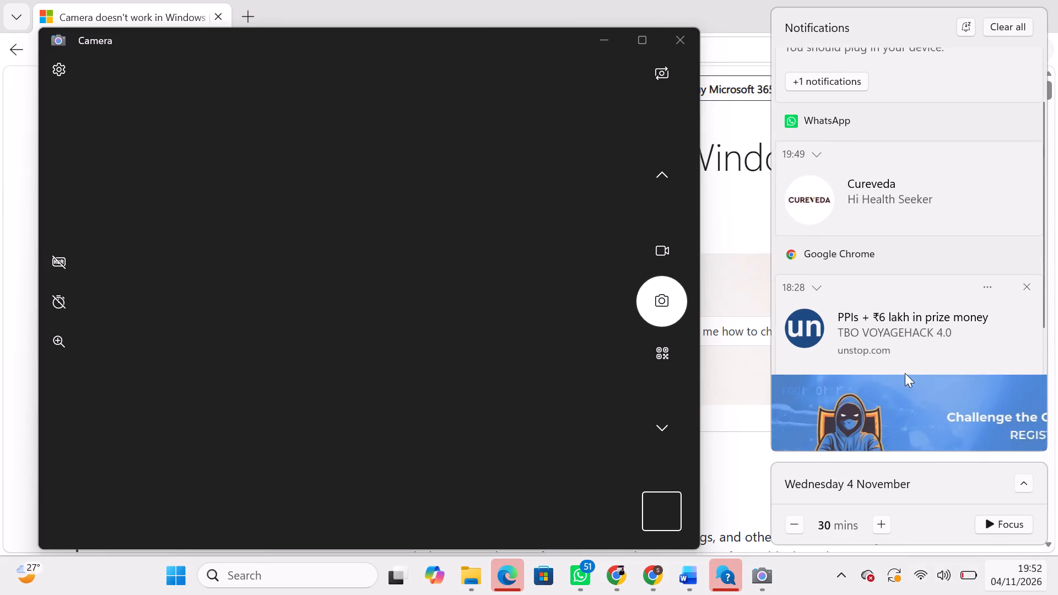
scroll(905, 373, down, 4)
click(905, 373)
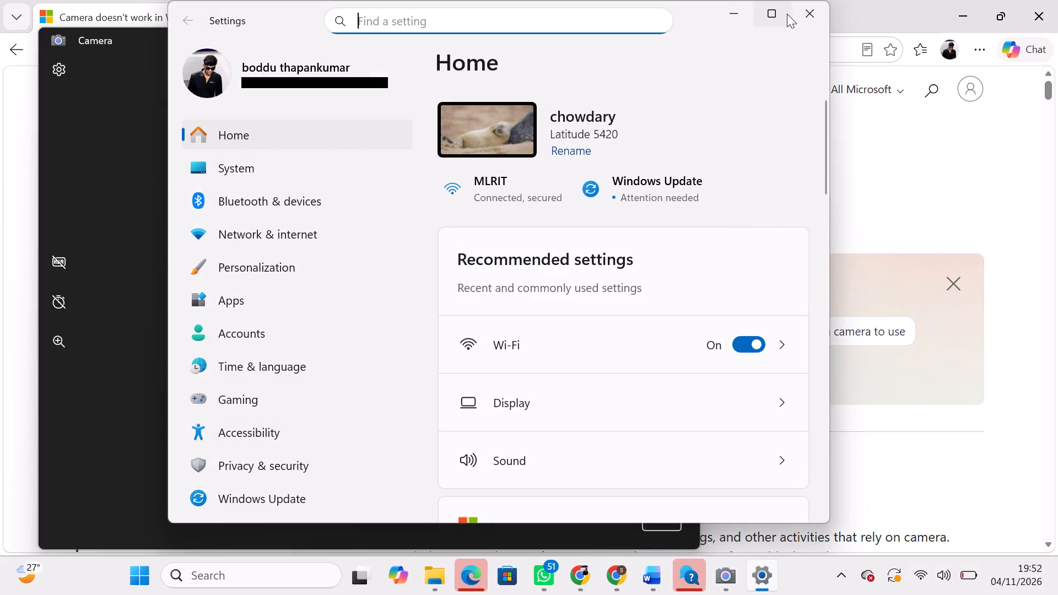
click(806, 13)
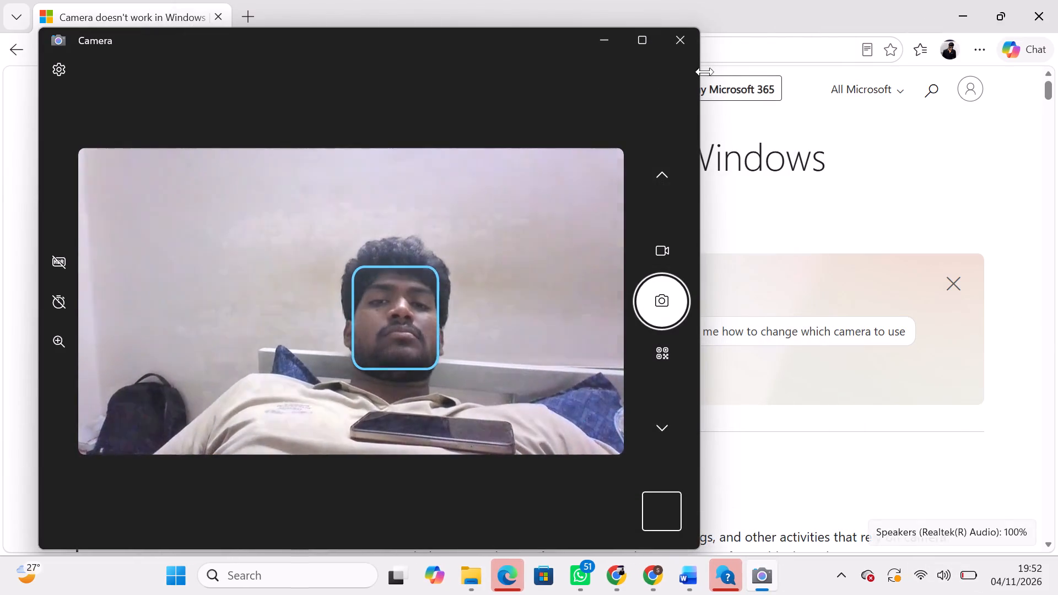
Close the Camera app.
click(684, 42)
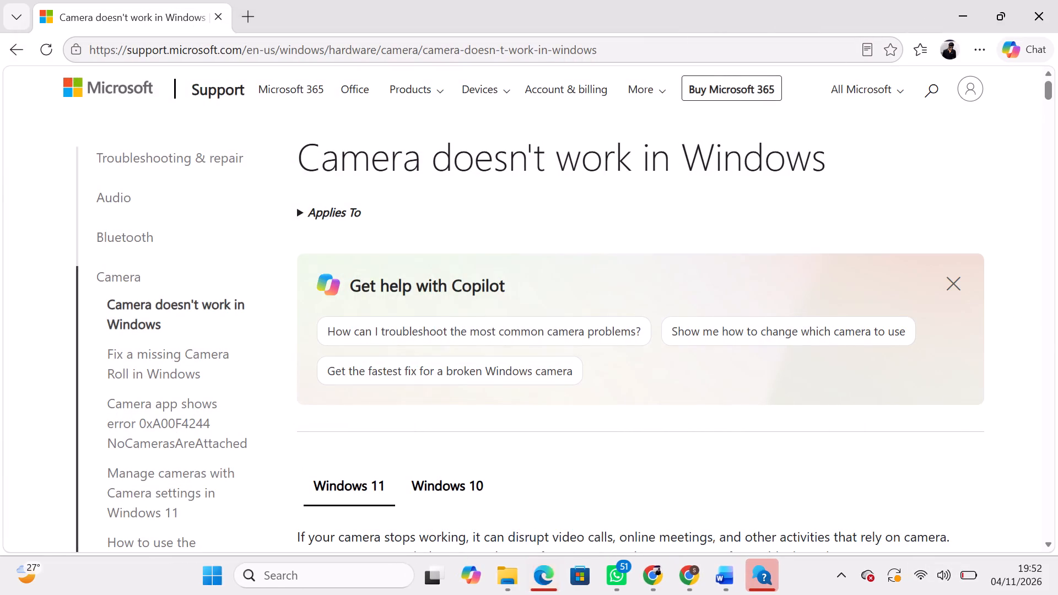
Skim the Microsoft Support article on a camera that doesn't work in Windows, and close the Edge window.
scroll(630, 205, down, 3)
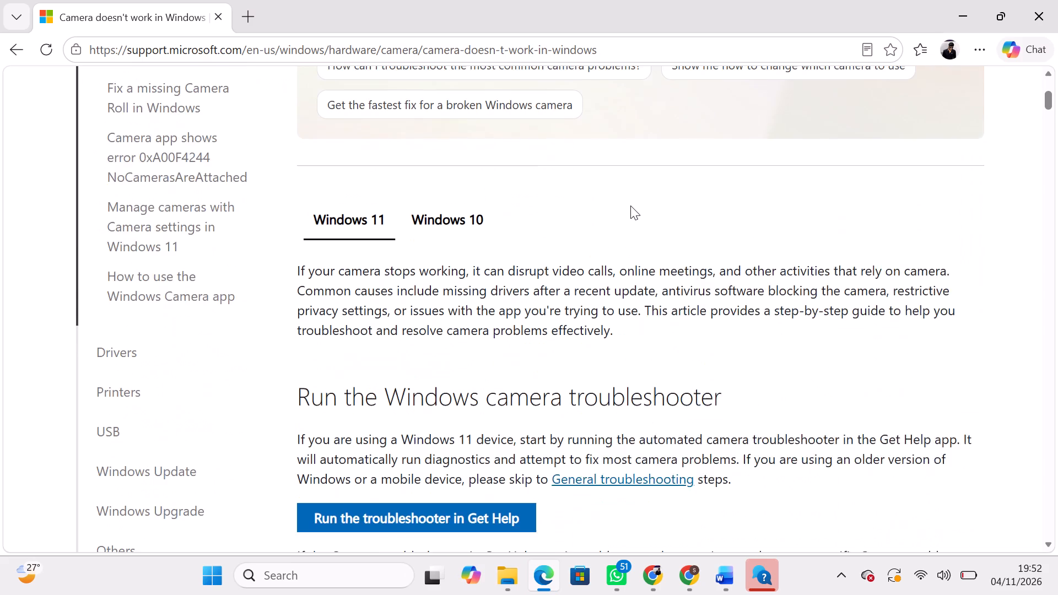
scroll(630, 205, down, 3)
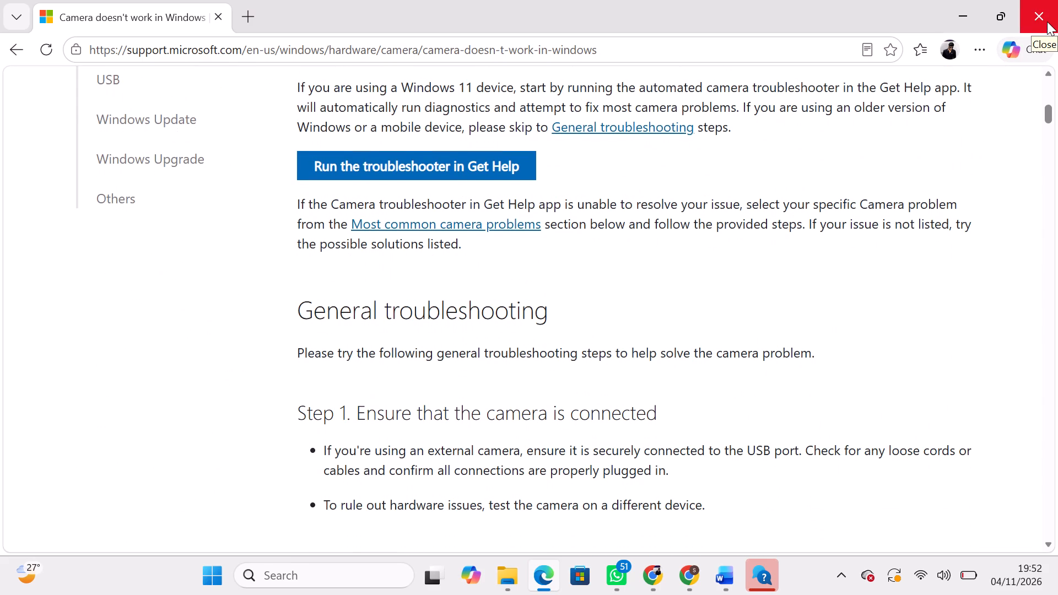
click(1047, 21)
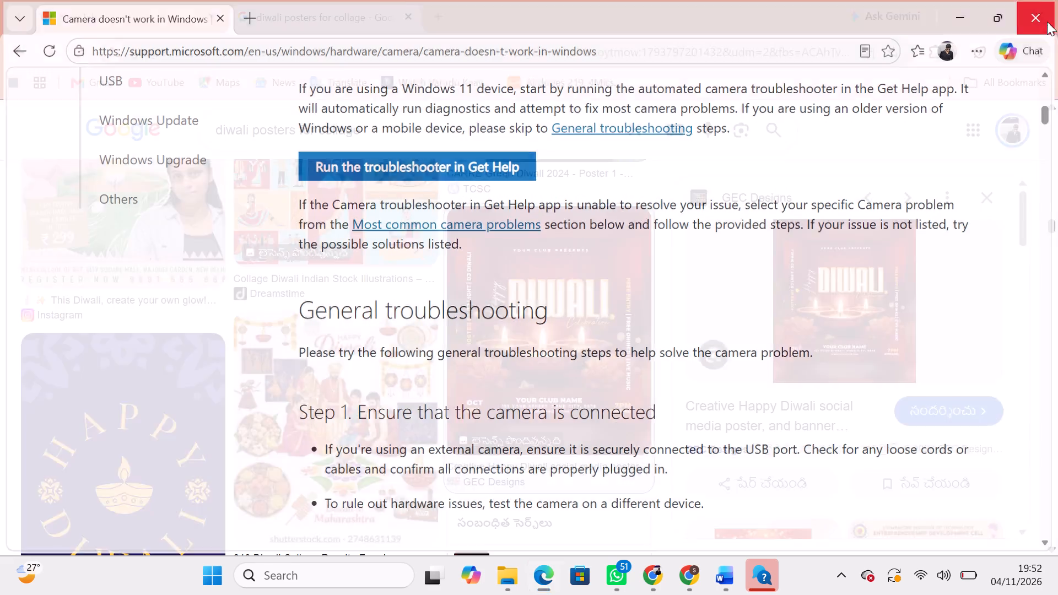